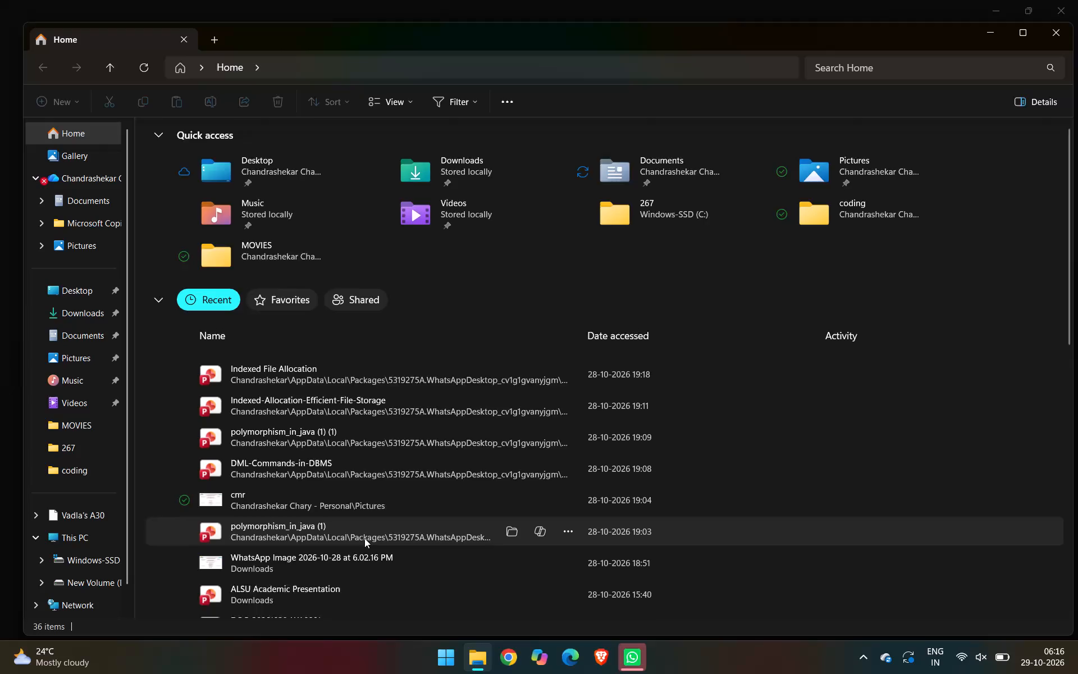
Look through the recent files and the Downloads folder, and go to the Documents folder.
scroll(364, 538, down, 1)
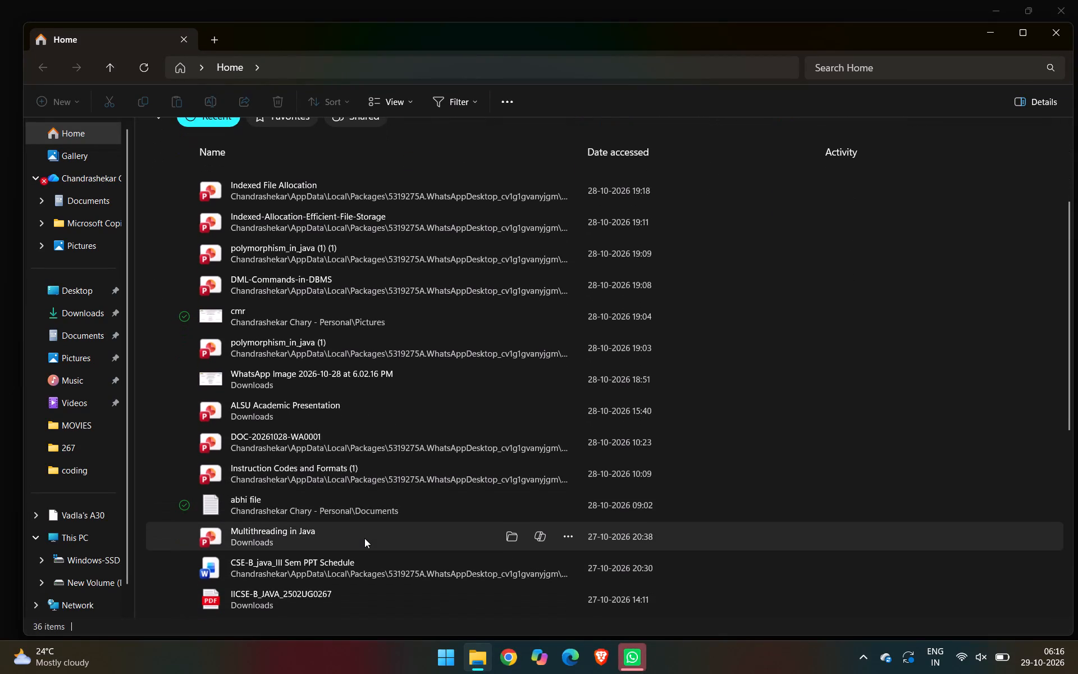
scroll(364, 538, down, 3)
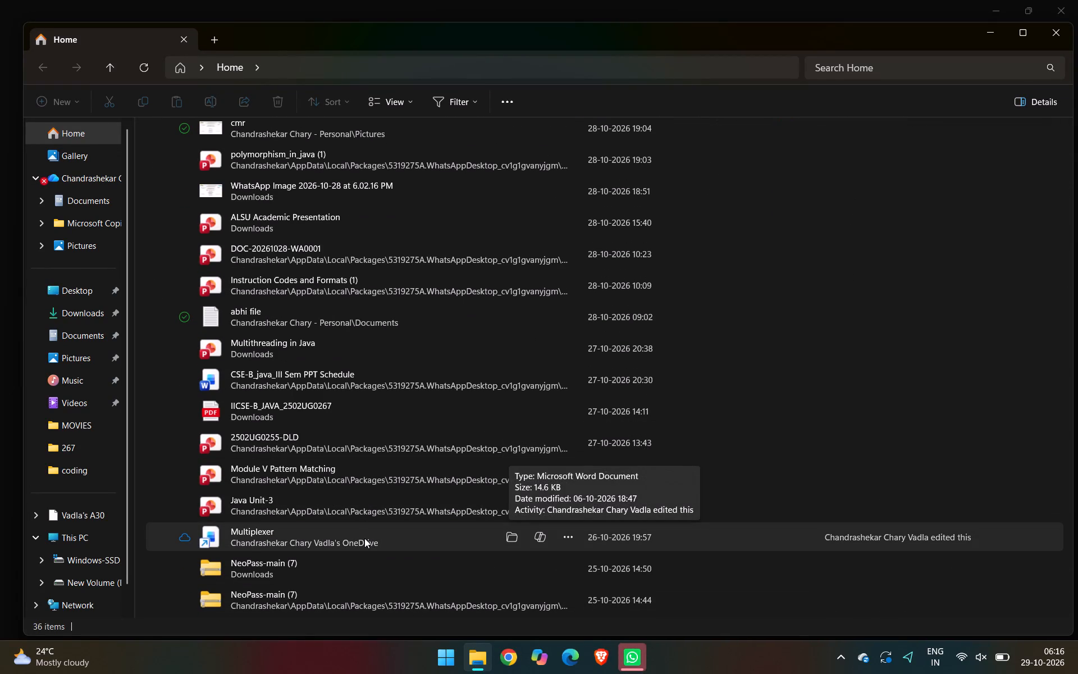
scroll(364, 538, up, 6)
click(84, 322)
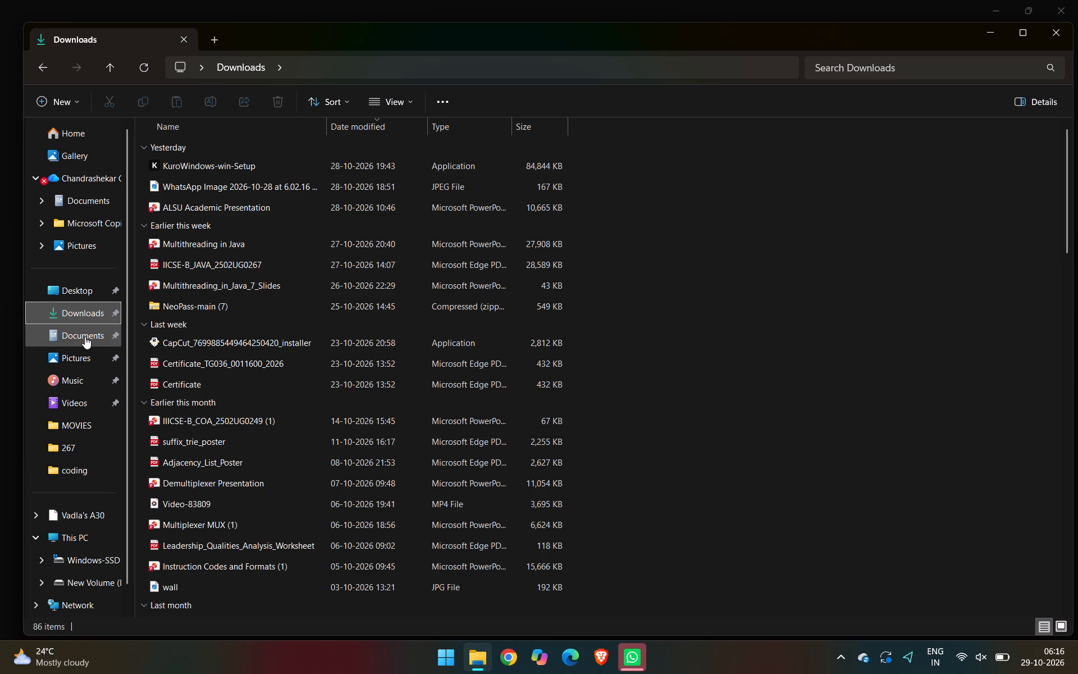
click(85, 336)
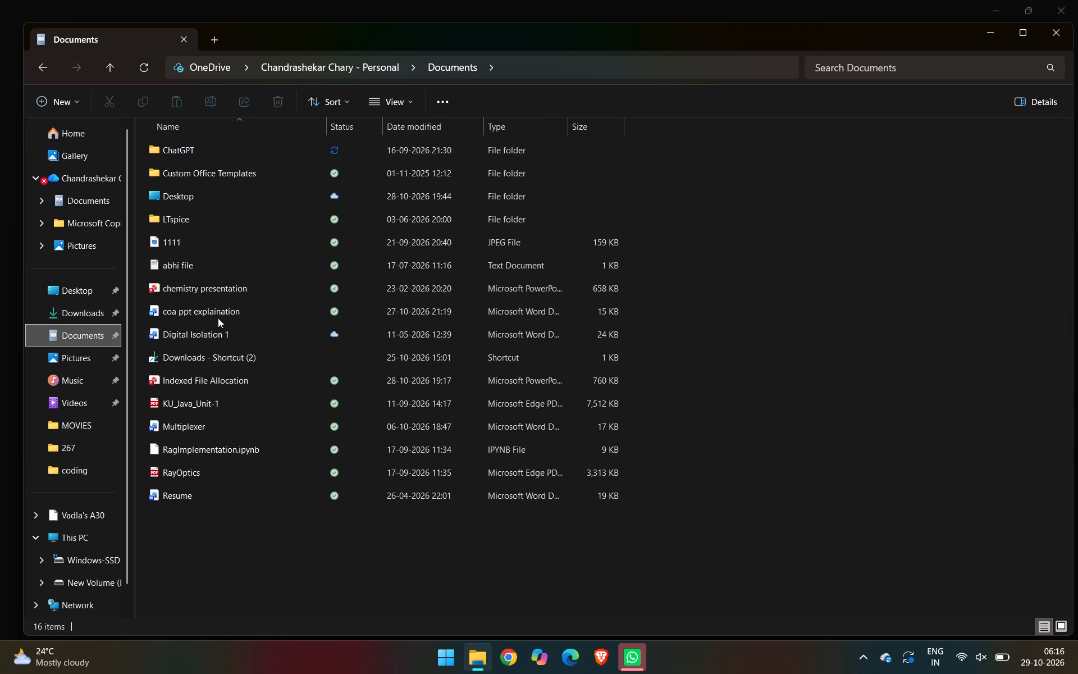
Open the Word document "coa ppt explaination" from the Documents folder and maximize its window.
click(181, 308)
click(181, 308)
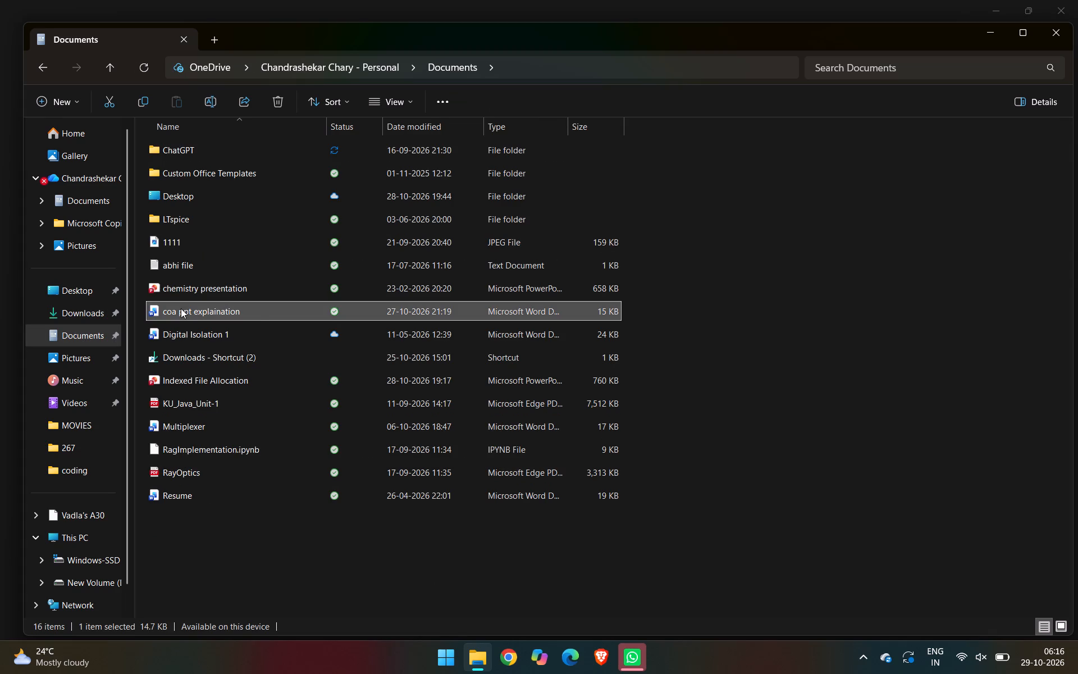
double_click(181, 308)
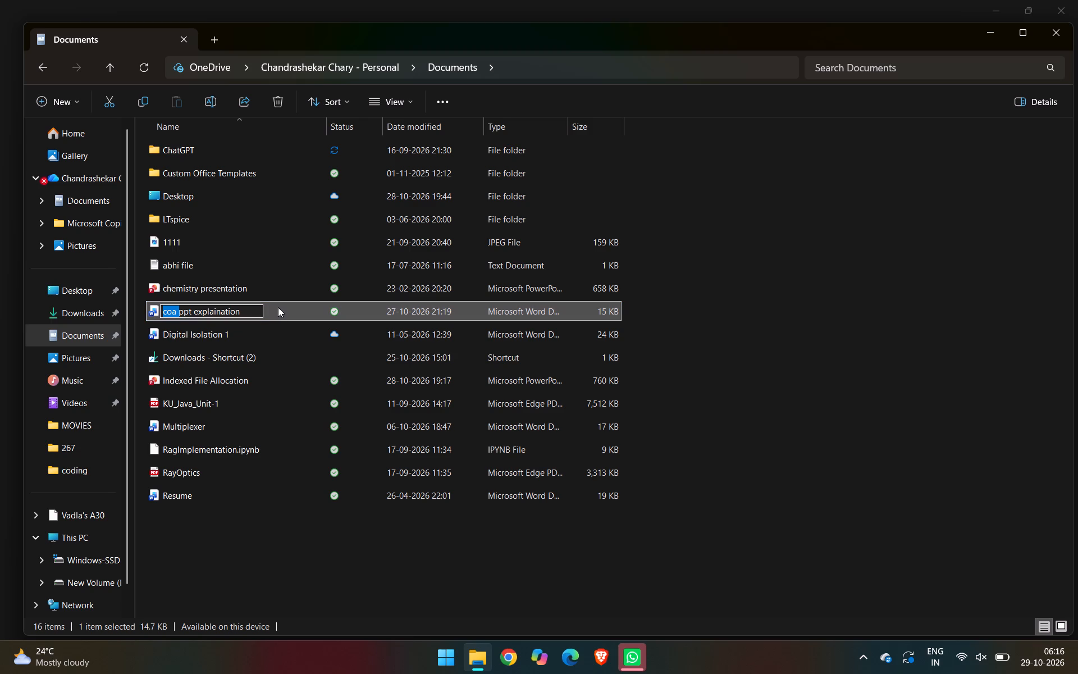
click(278, 307)
double_click(278, 307)
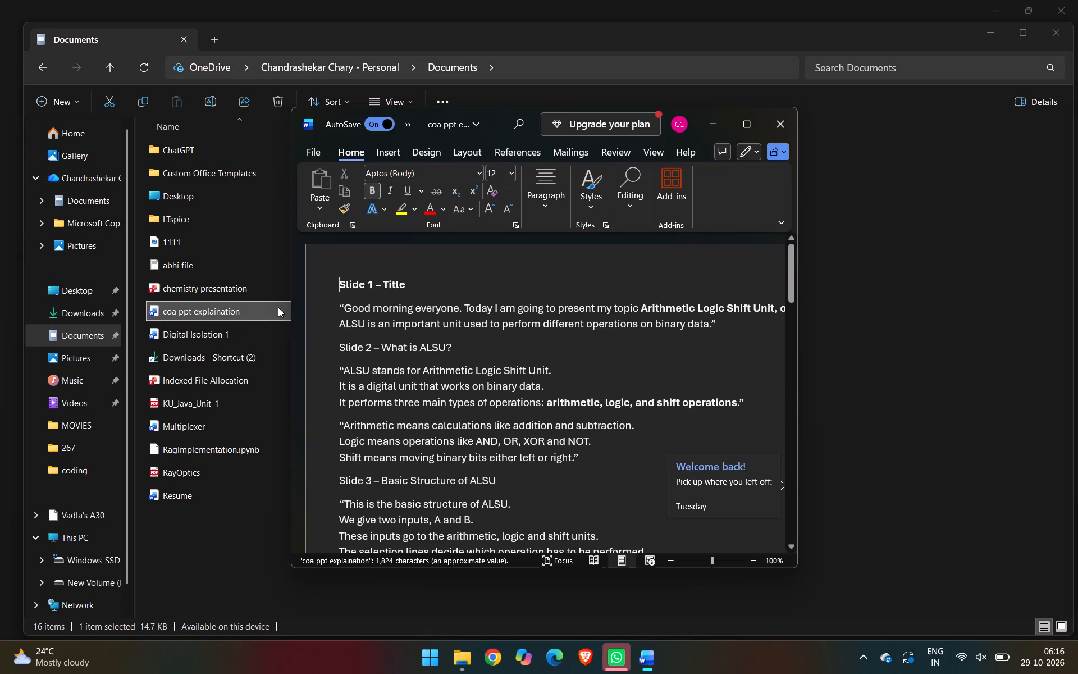
click(755, 129)
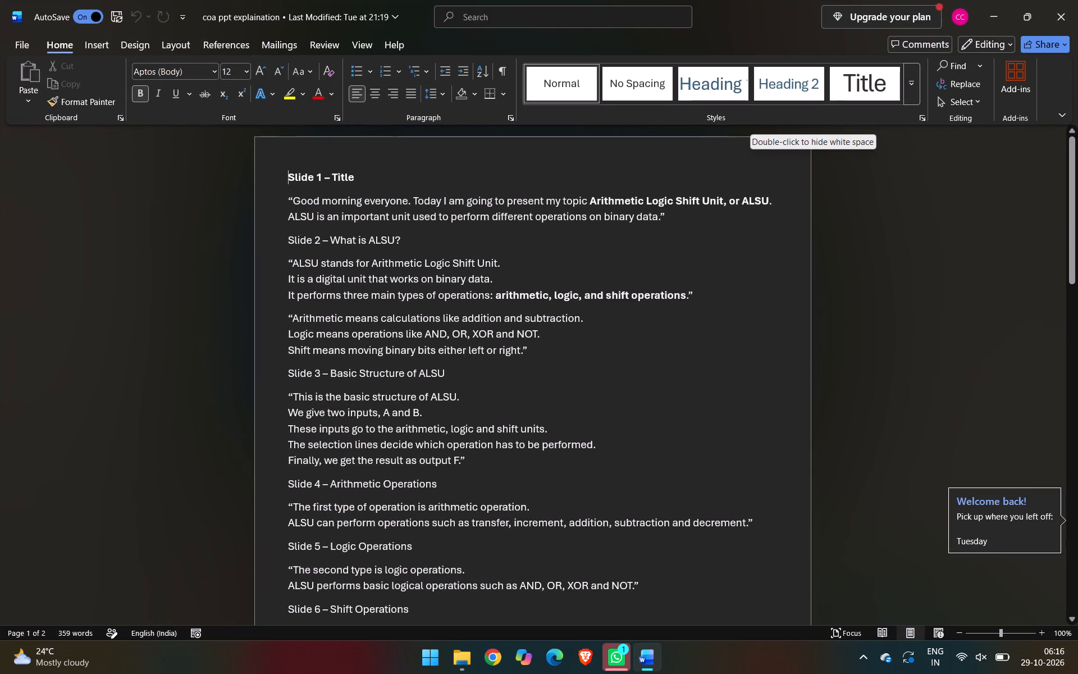
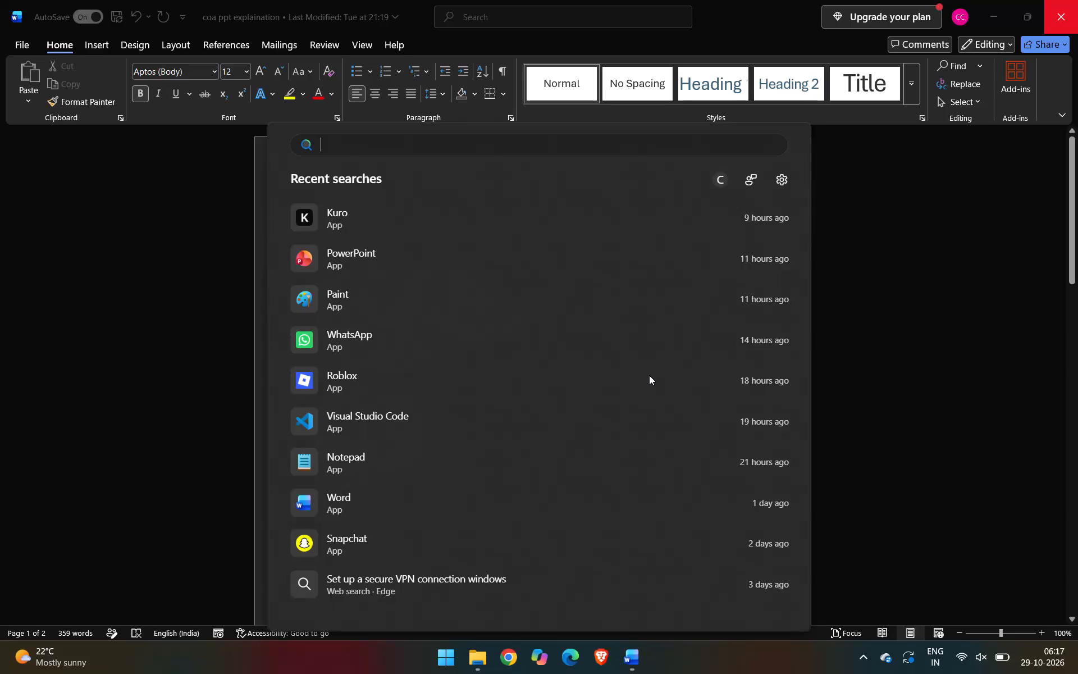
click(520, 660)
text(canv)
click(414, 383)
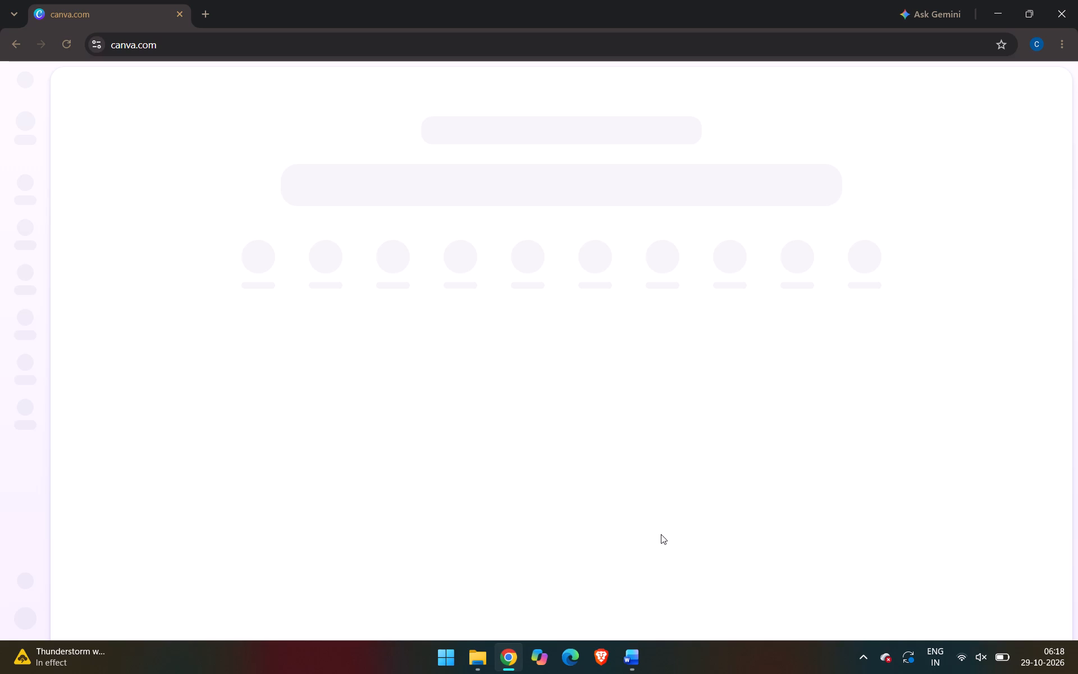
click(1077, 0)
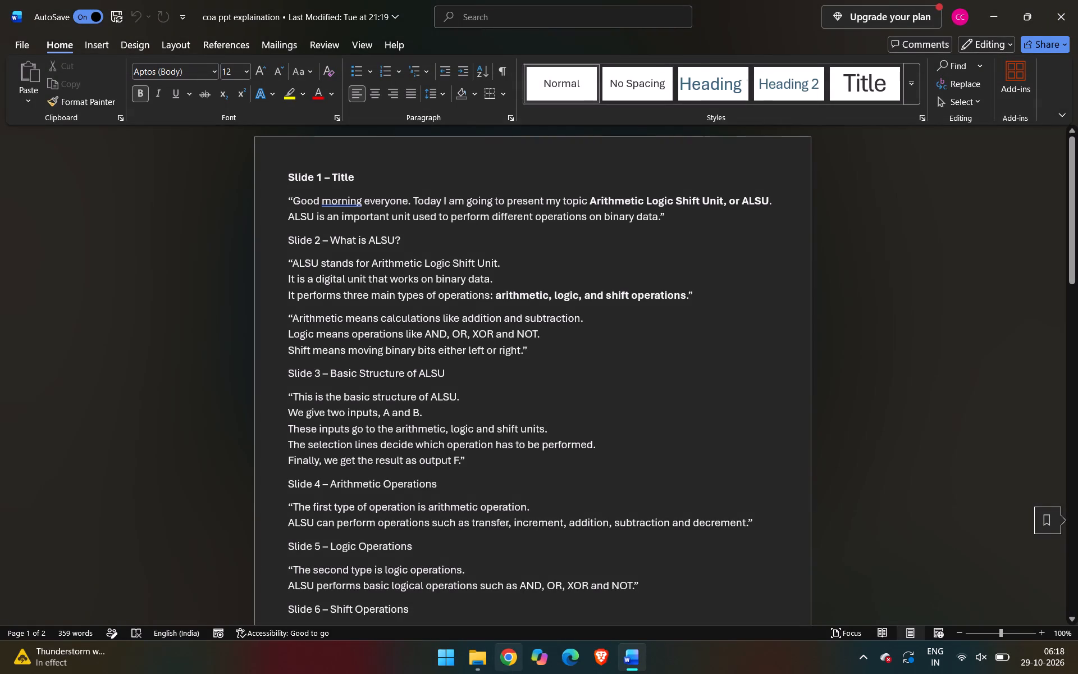
Switch to Chrome with the first user profile, go to canva.com and open the "ALSU Academic Presentation" design.
click(507, 658)
text(ca)
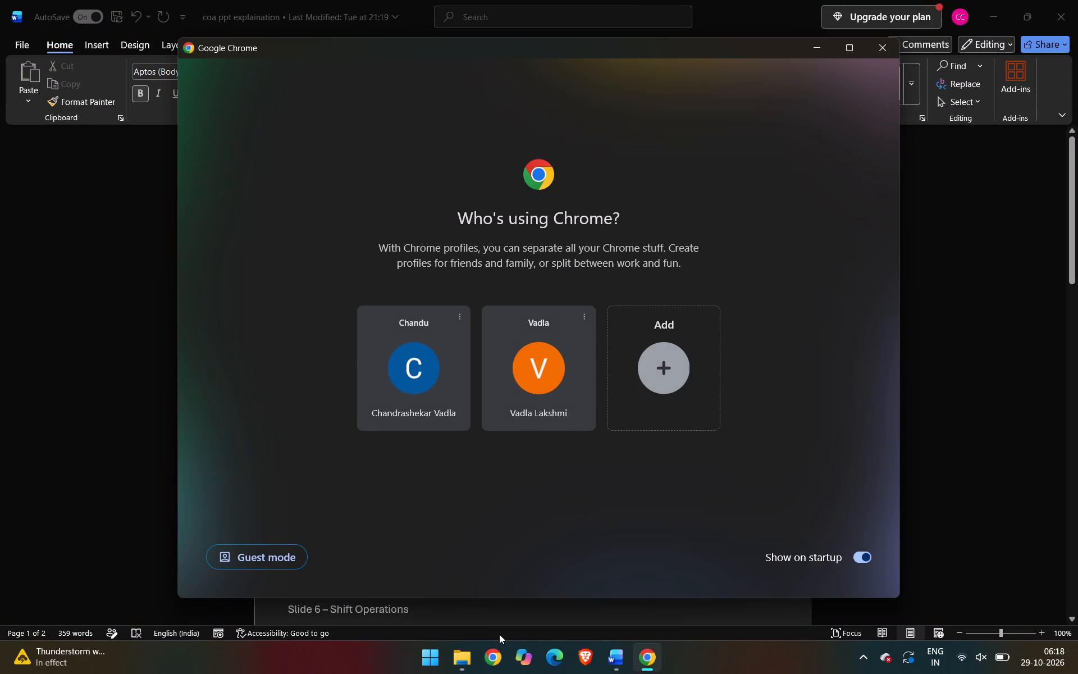
click(428, 405)
text(canv)
key(Return)
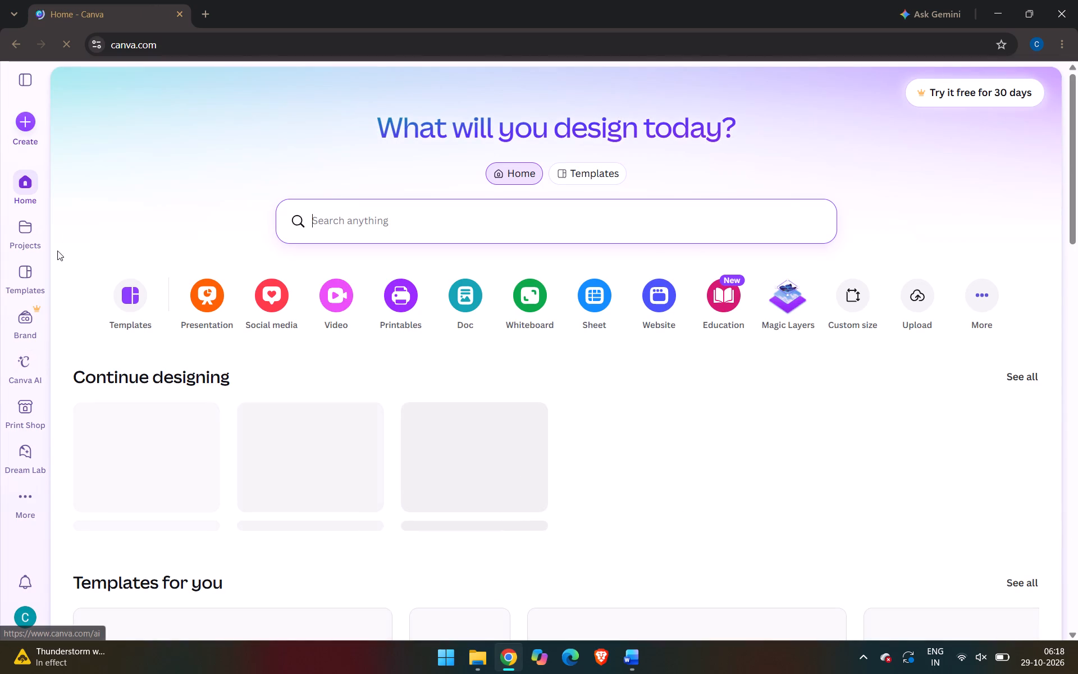
scroll(148, 485, down, 1)
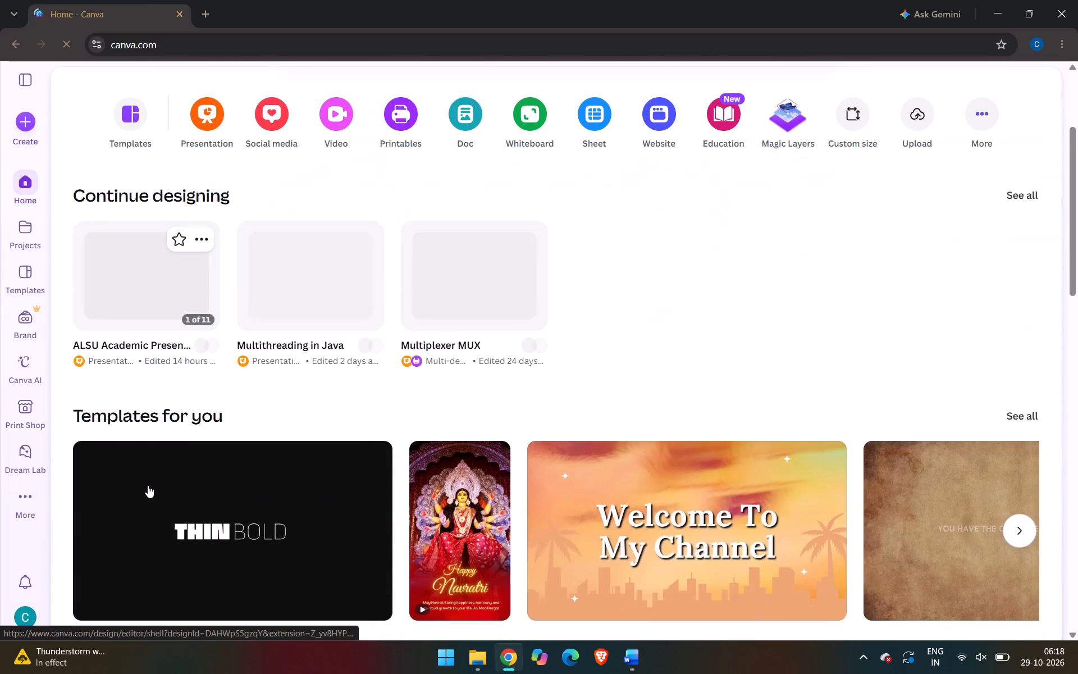
scroll(148, 485, down, 2)
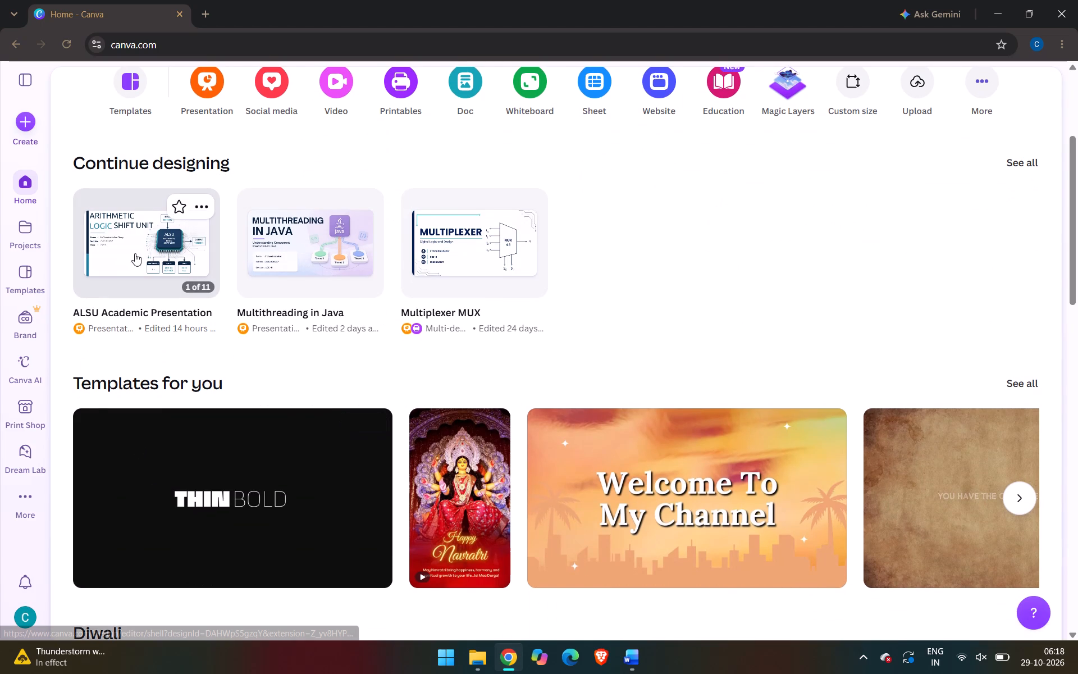
click(135, 253)
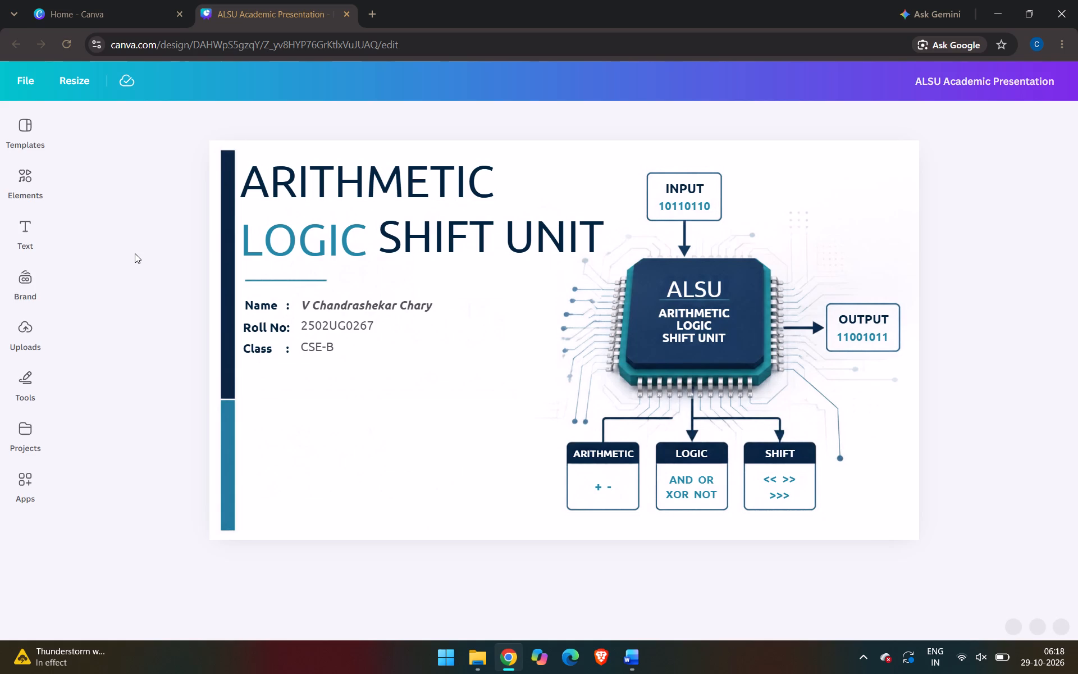
Look through the opening slides of the ALSU presentation, up to slide 3, to check the slide order.
key(Right)
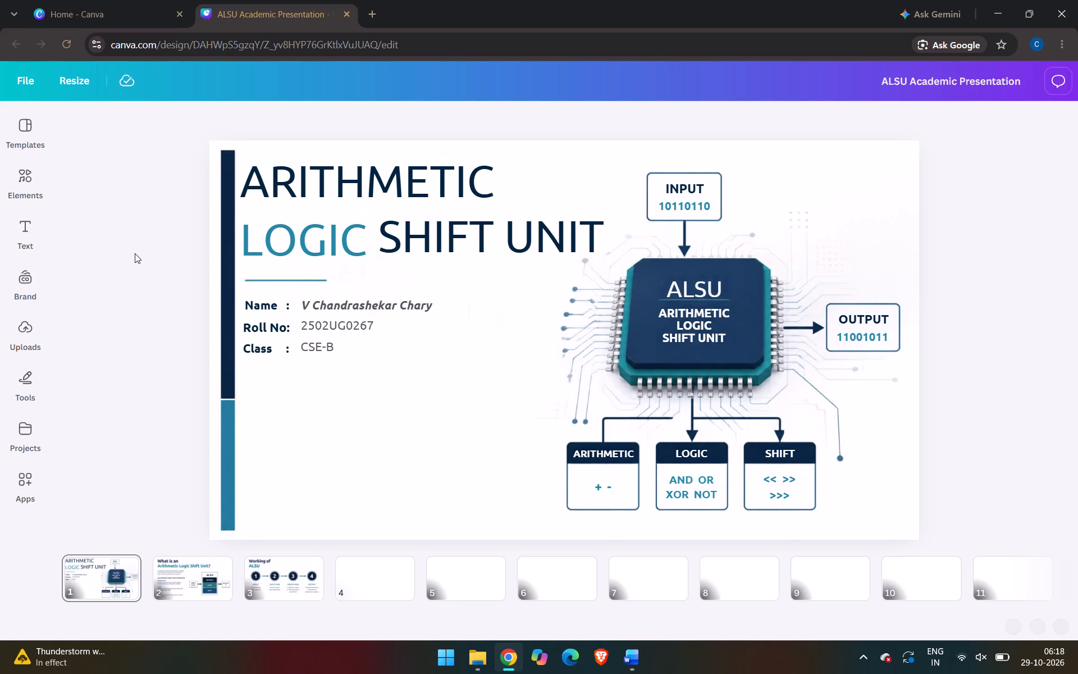
key(Right)
key(Down)
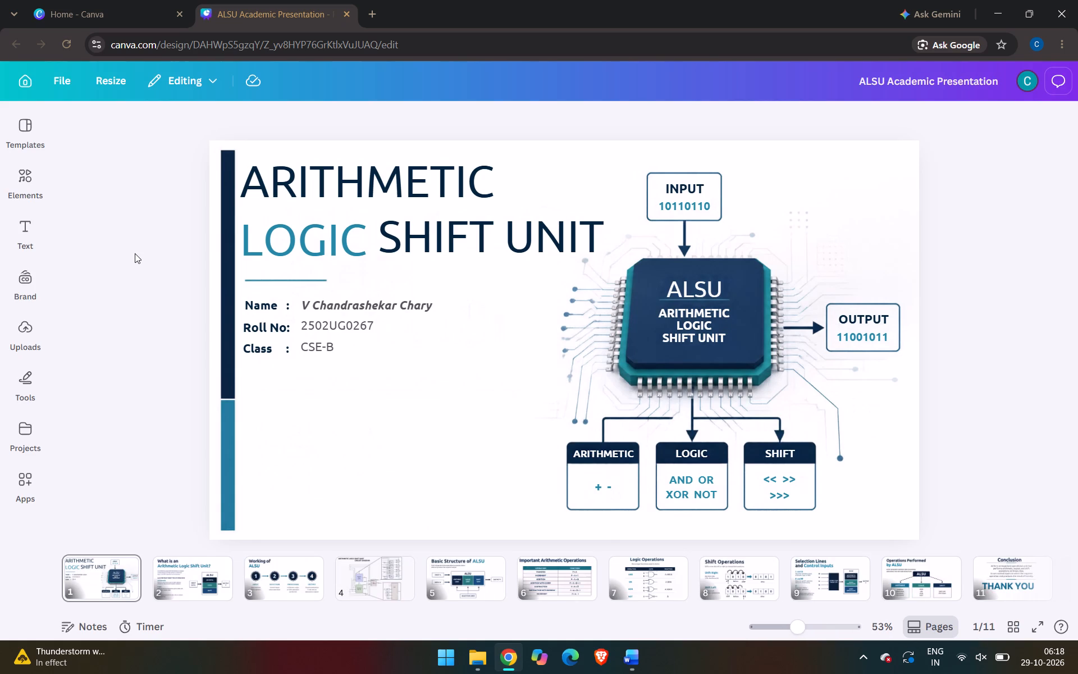
key(Down)
key(Right)
key(Down)
key(Right)
key(Down)
key(Right)
key(Down)
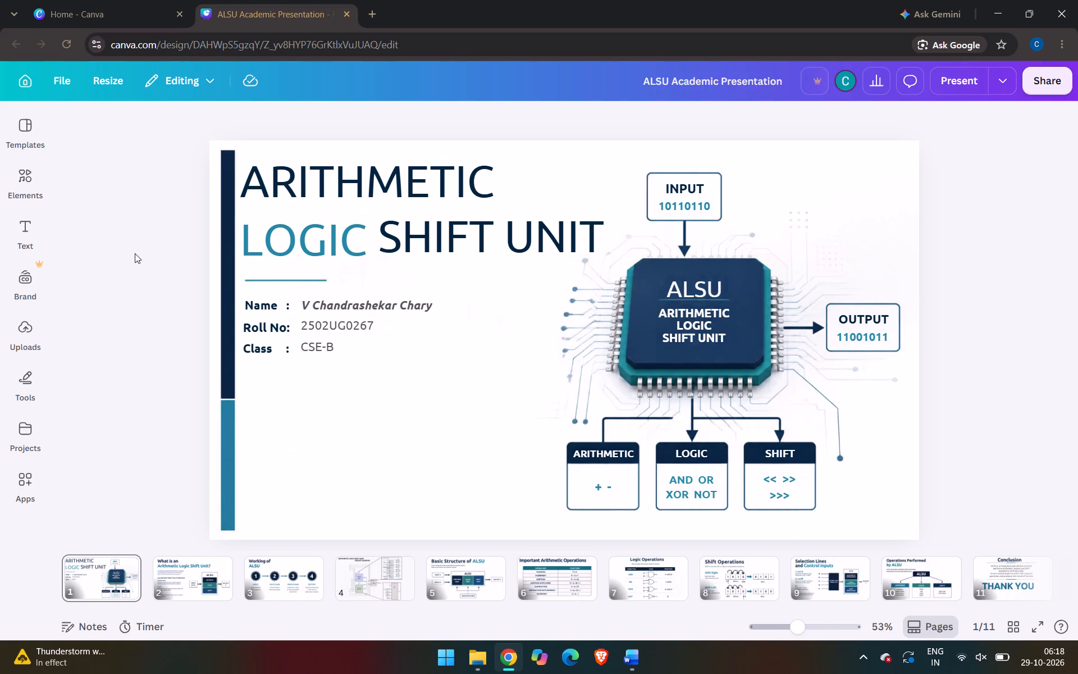
key(Right)
key(Down)
key(Right)
key(Down)
key(Right)
key(Down)
key(Right)
key(Down)
key(Right)
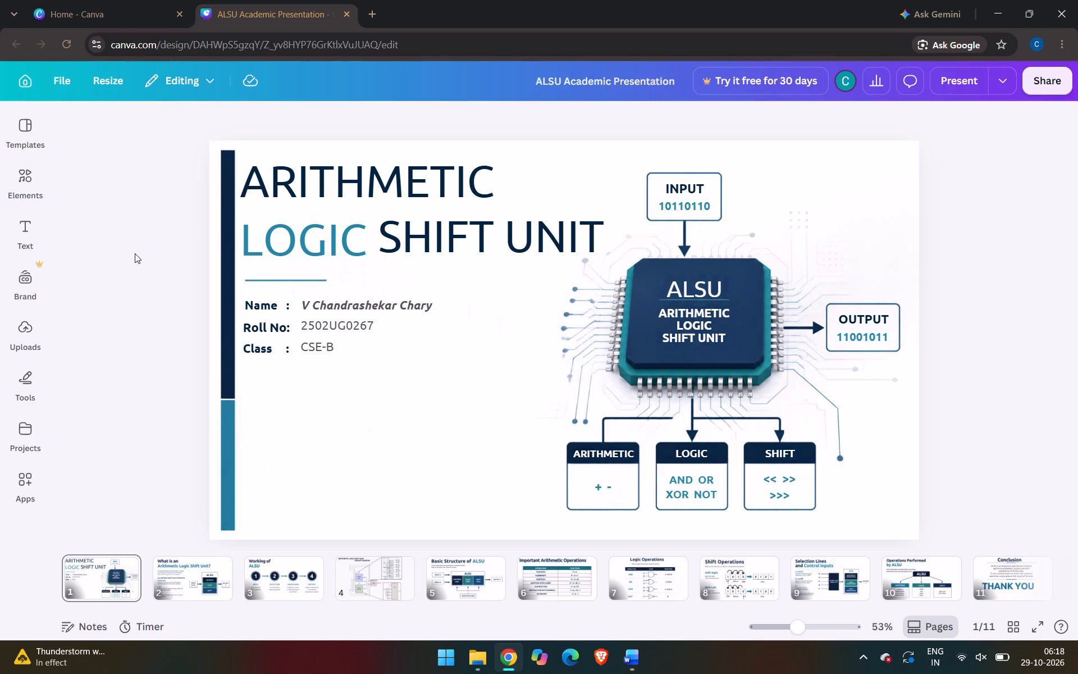
key(Right)
key(Down)
key(Right)
key(Down)
key(Right)
key(Down)
key(Down)
click(100, 587)
click(179, 574)
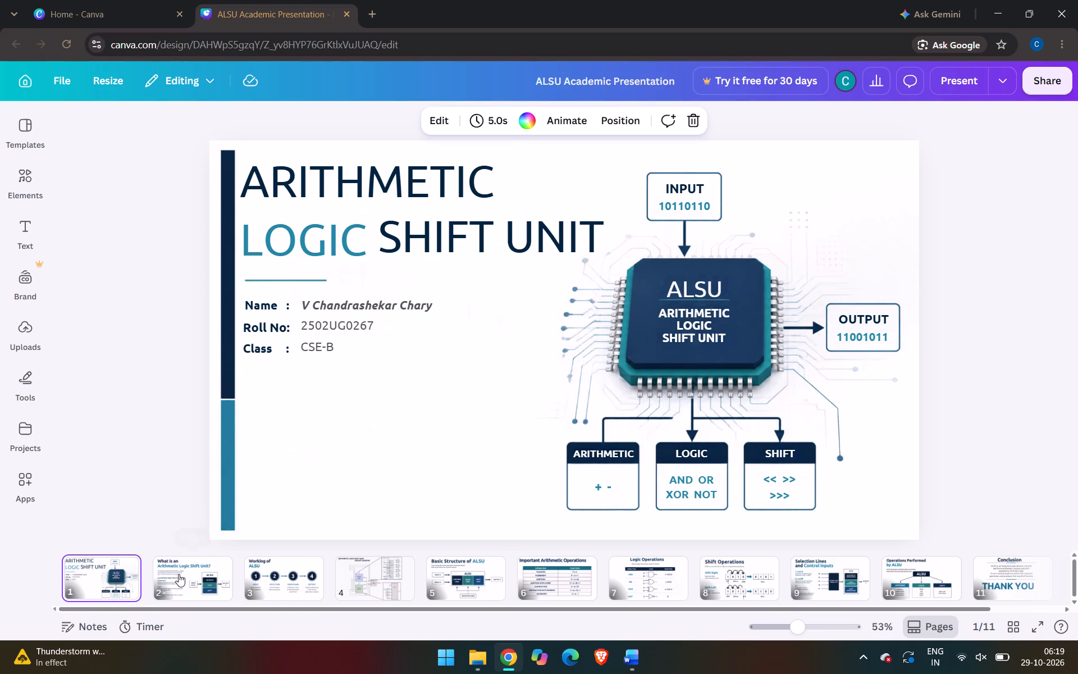
click(266, 586)
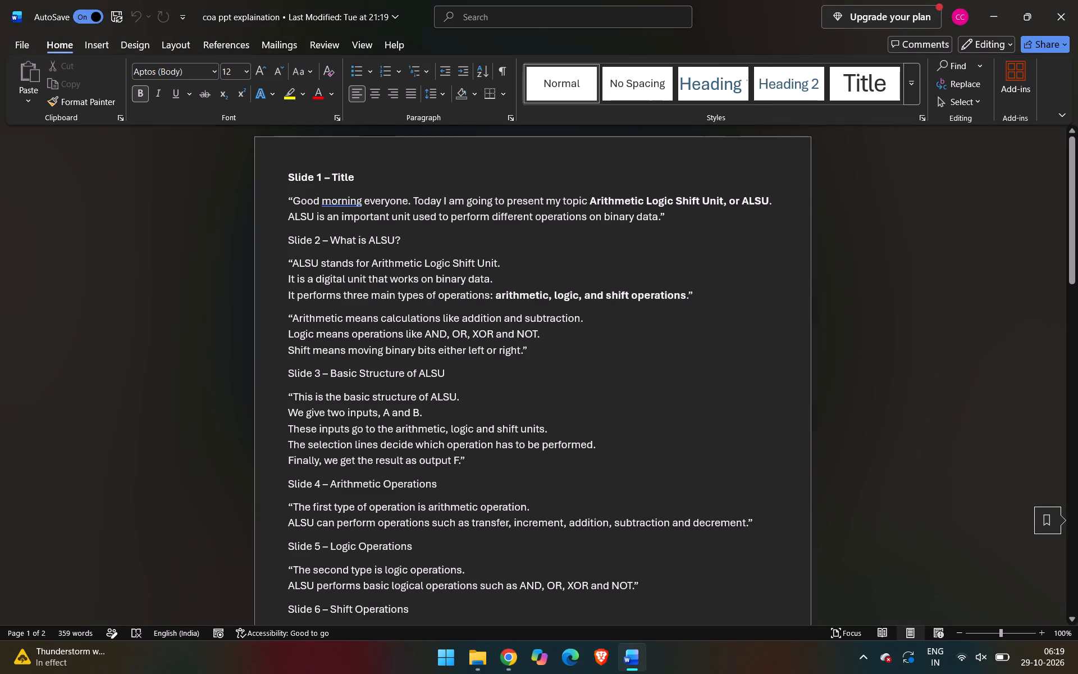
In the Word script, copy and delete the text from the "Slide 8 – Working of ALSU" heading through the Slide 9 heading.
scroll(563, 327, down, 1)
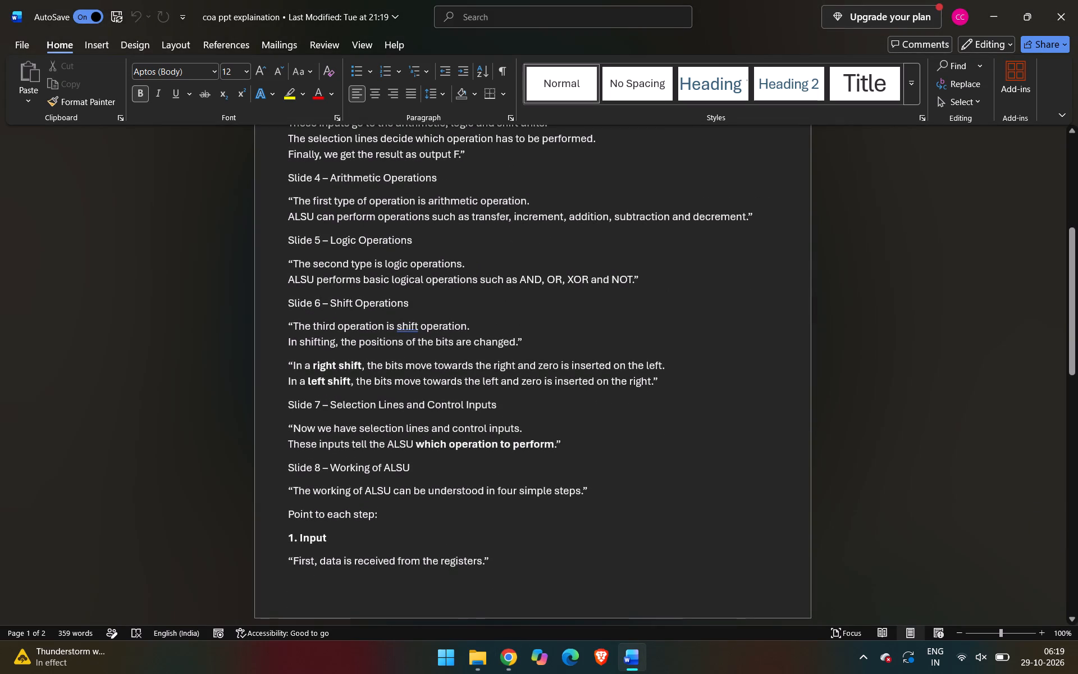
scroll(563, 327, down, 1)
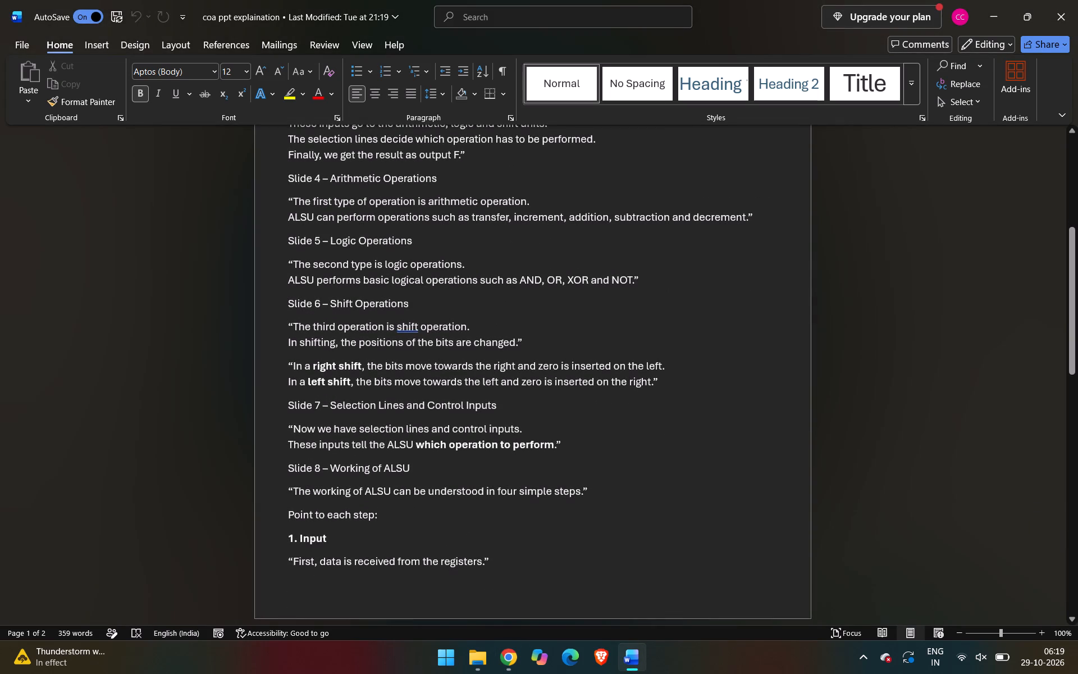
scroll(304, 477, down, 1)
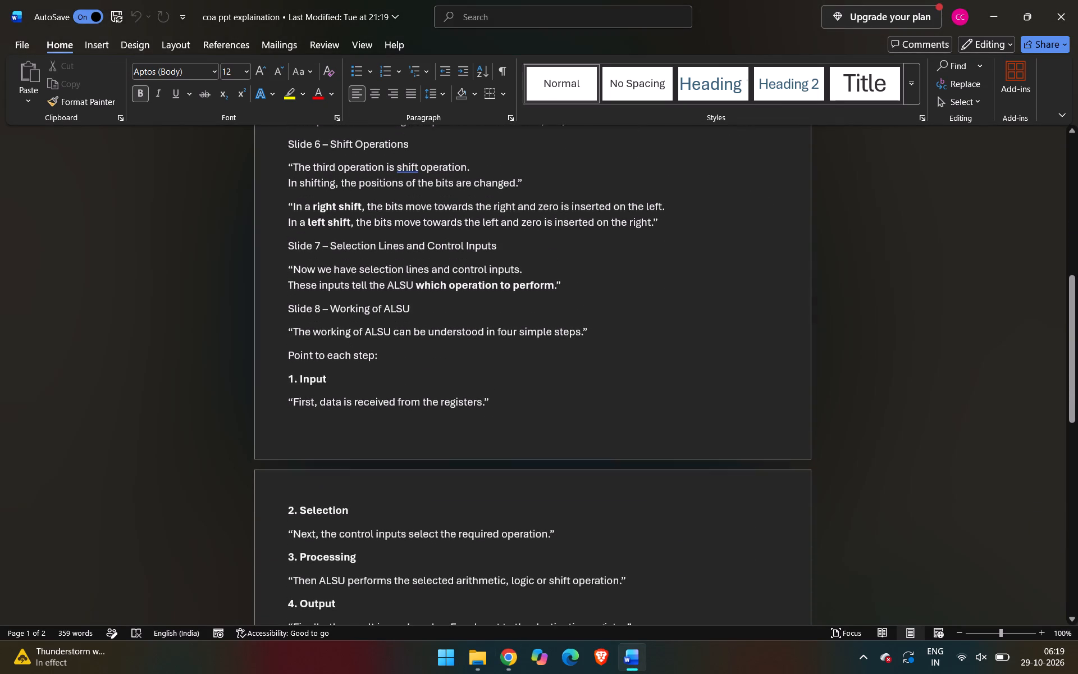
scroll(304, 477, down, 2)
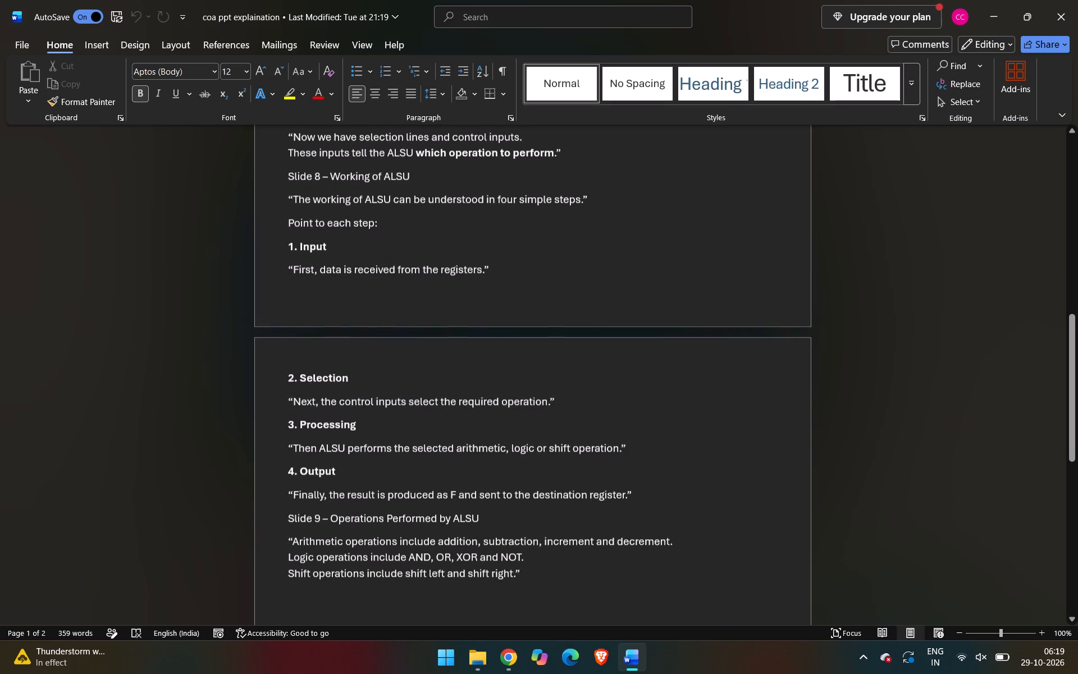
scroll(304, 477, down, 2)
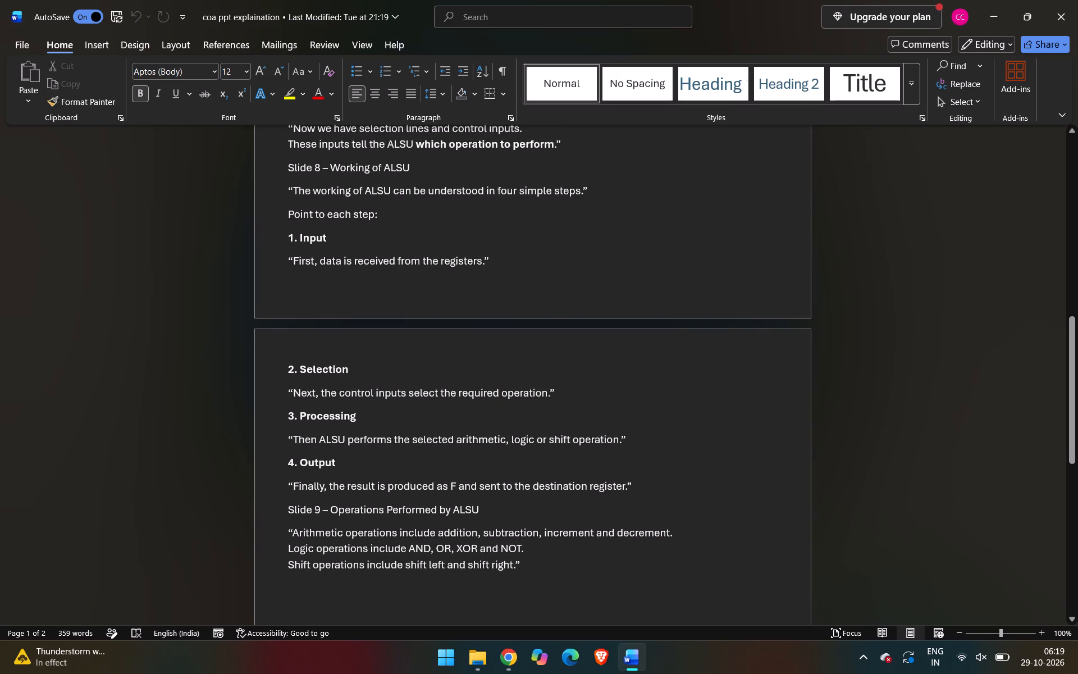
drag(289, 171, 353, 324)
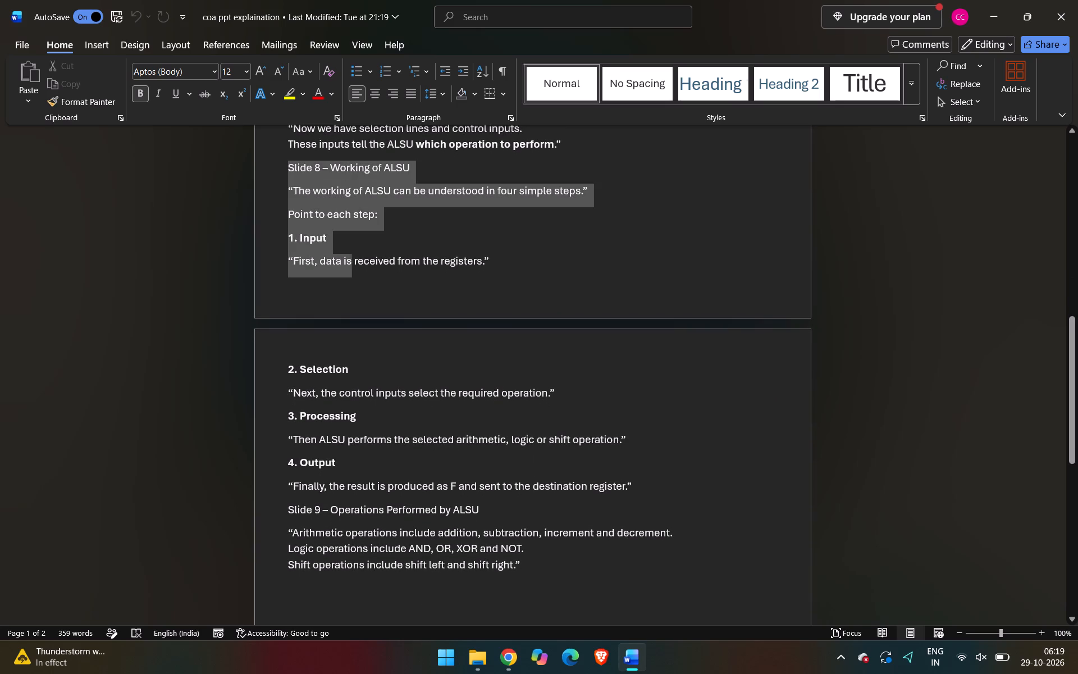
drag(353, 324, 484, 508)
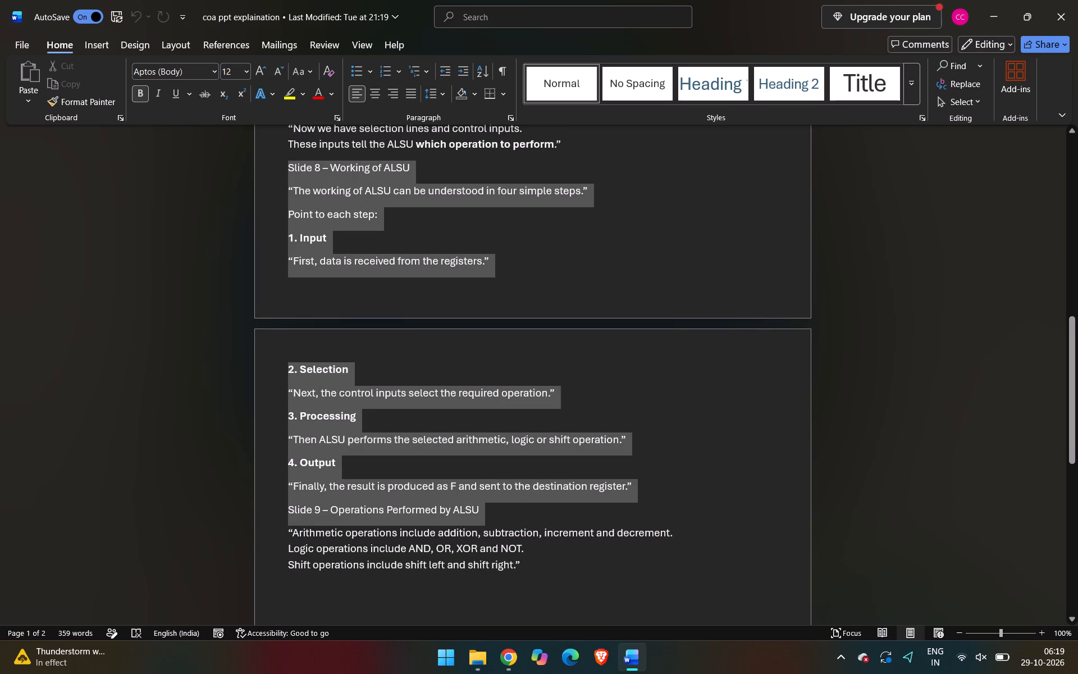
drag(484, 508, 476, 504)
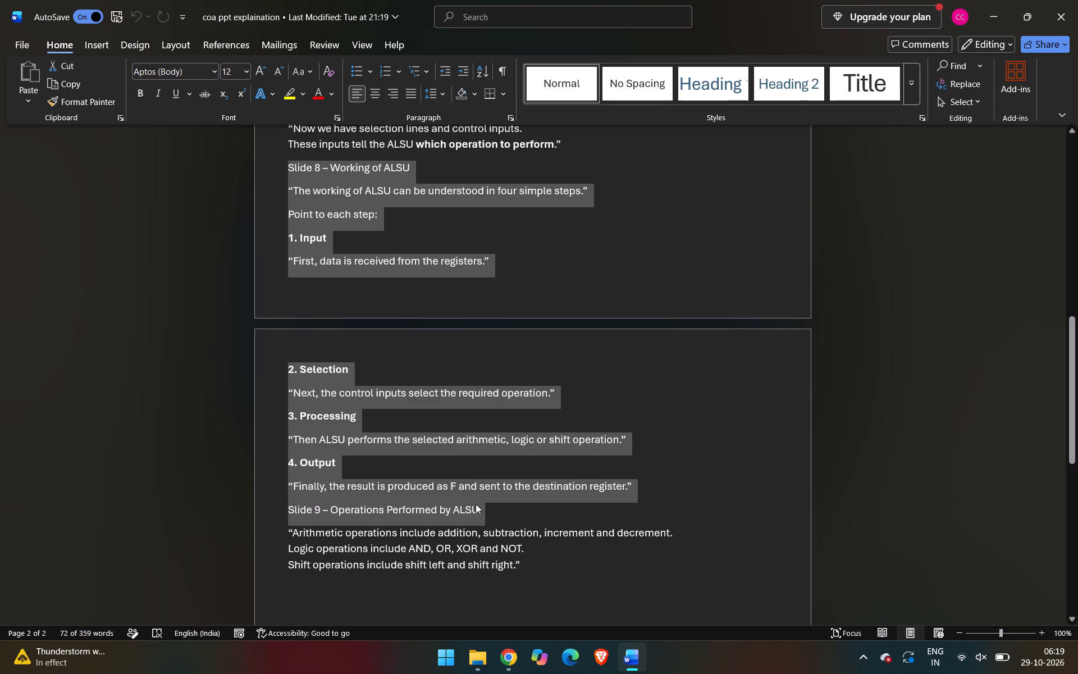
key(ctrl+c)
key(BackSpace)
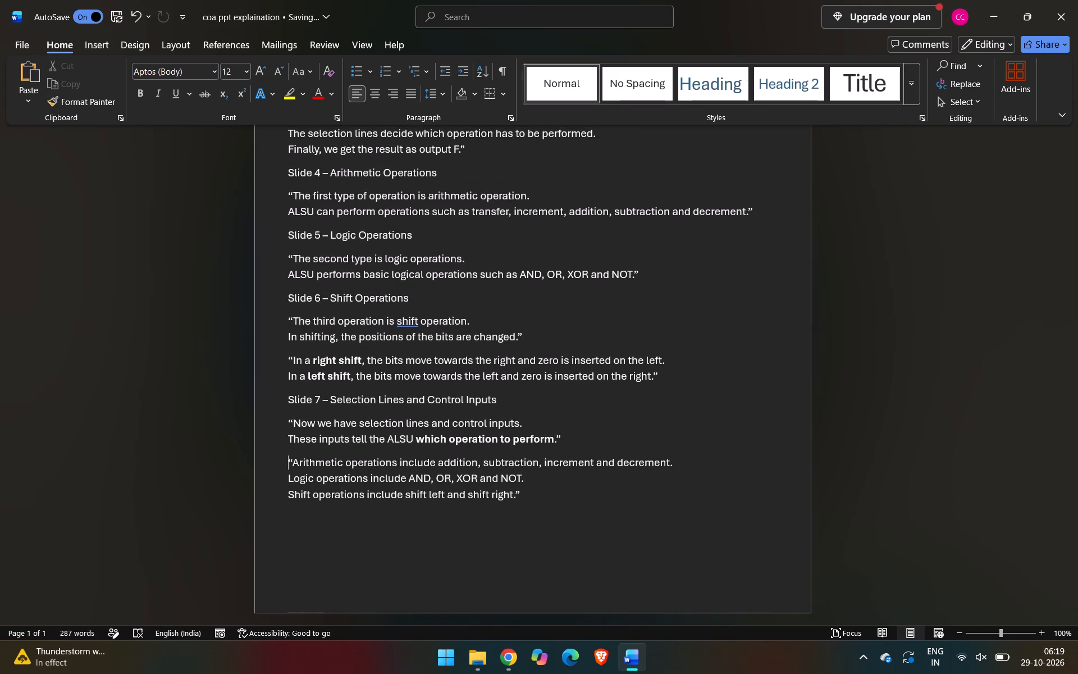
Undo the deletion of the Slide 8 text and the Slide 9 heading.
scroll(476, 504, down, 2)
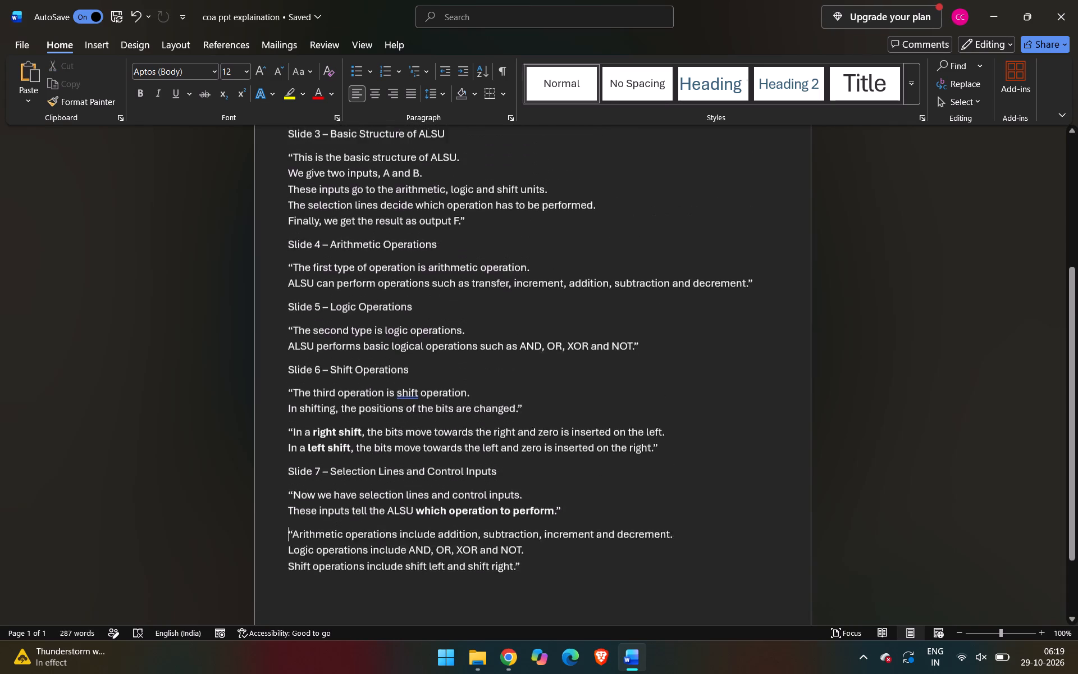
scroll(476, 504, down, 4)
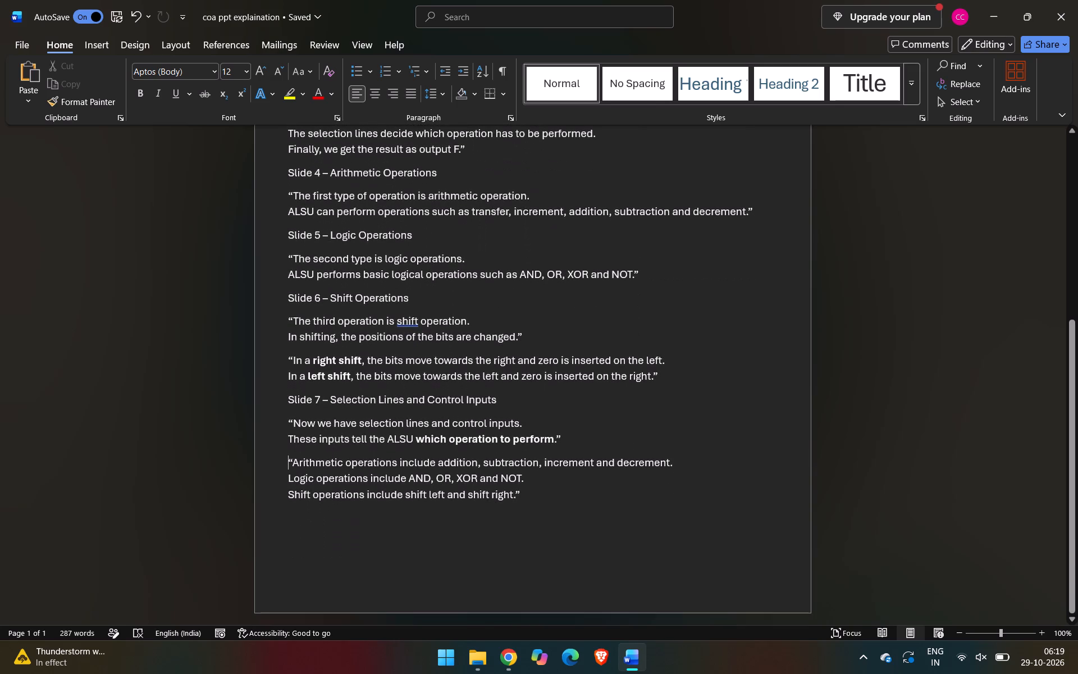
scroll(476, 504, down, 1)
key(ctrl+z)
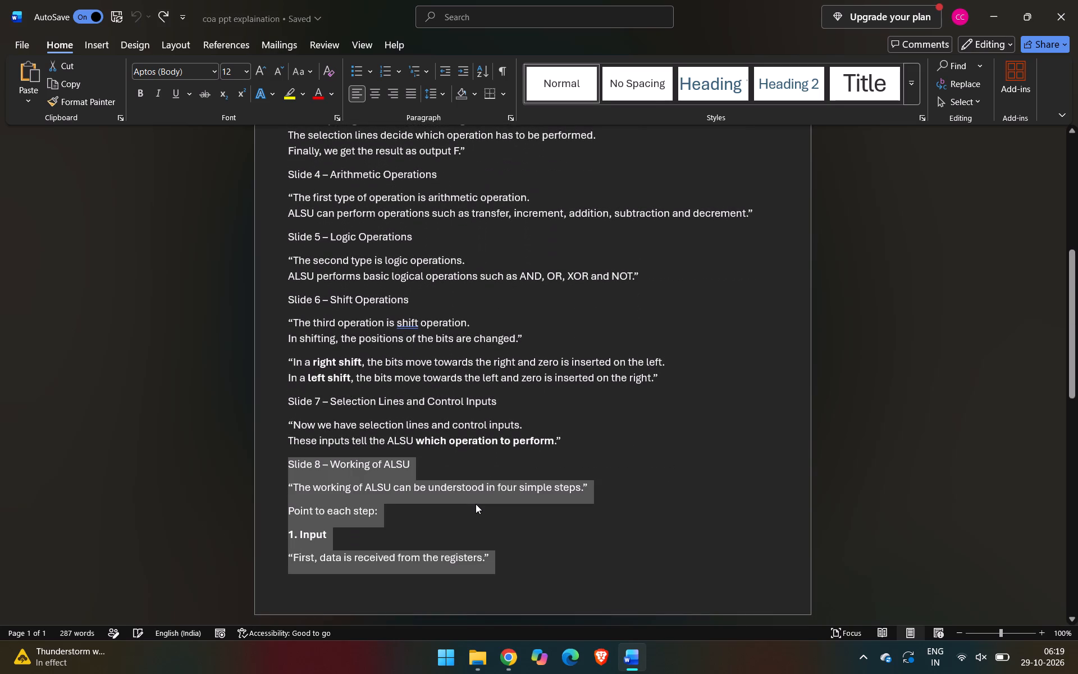
Cut the whole "Slide 8 – Working of ALSU" section through the "4. Output" text, leaving the Slide 9 heading in place.
scroll(476, 504, down, 1)
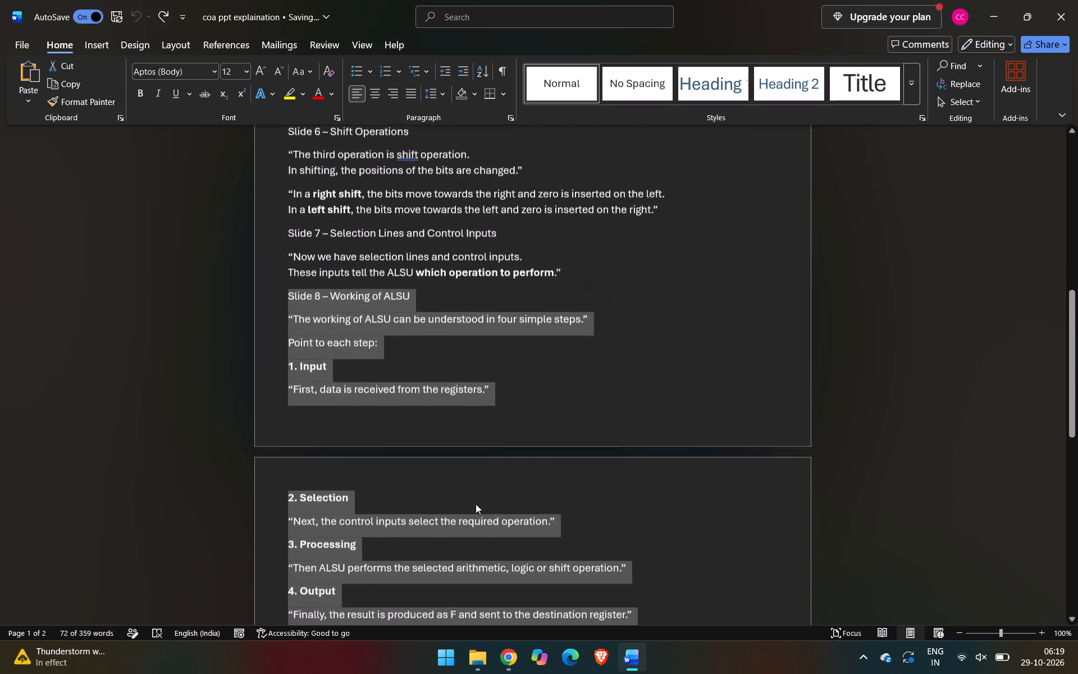
scroll(476, 504, down, 4)
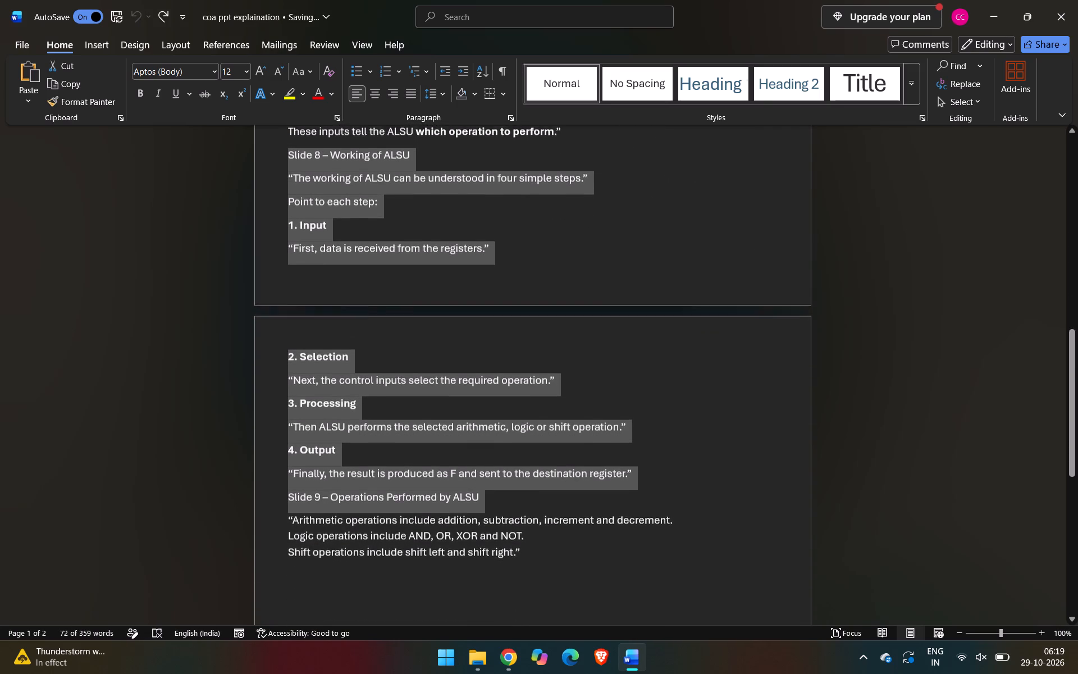
scroll(476, 504, down, 1)
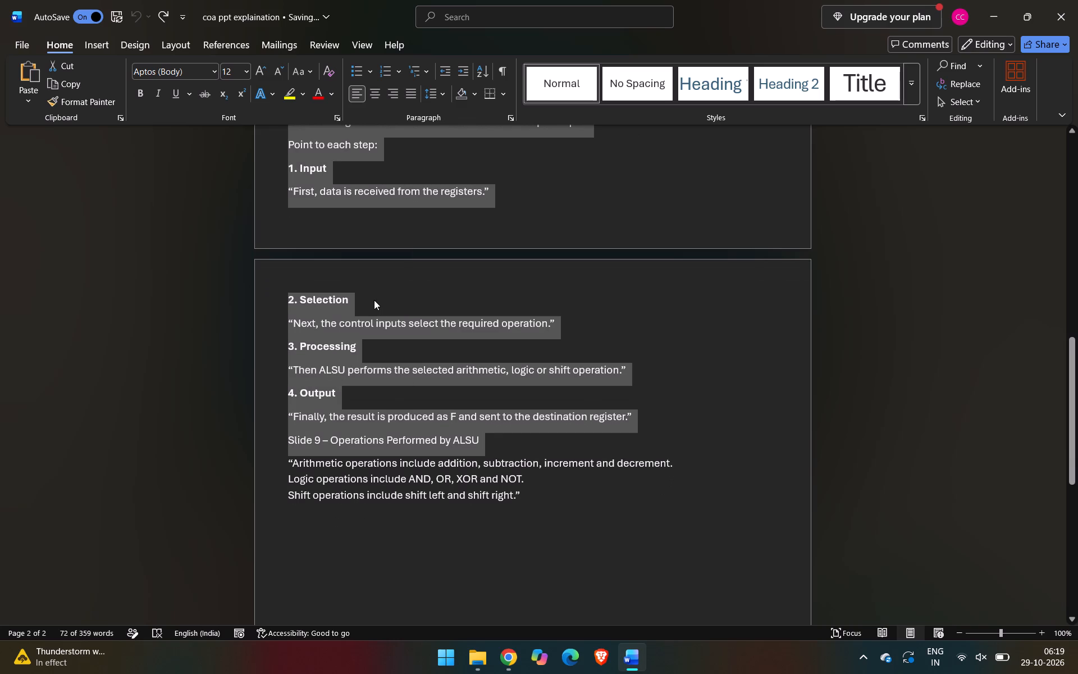
click(375, 295)
scroll(375, 295, up, 1)
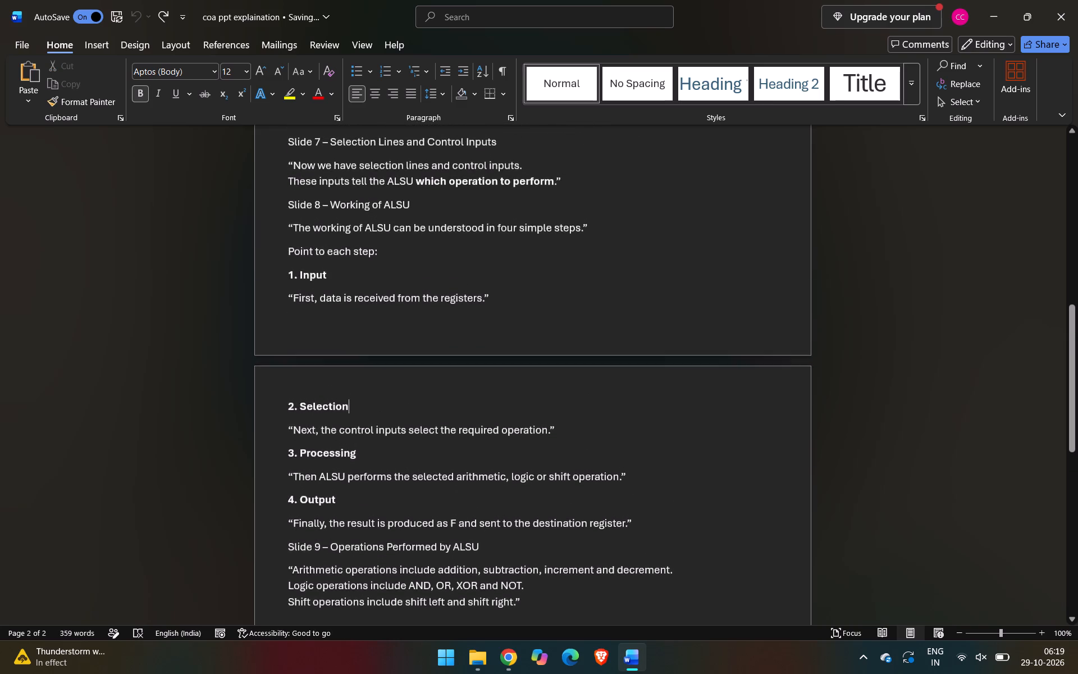
drag(287, 208, 294, 220)
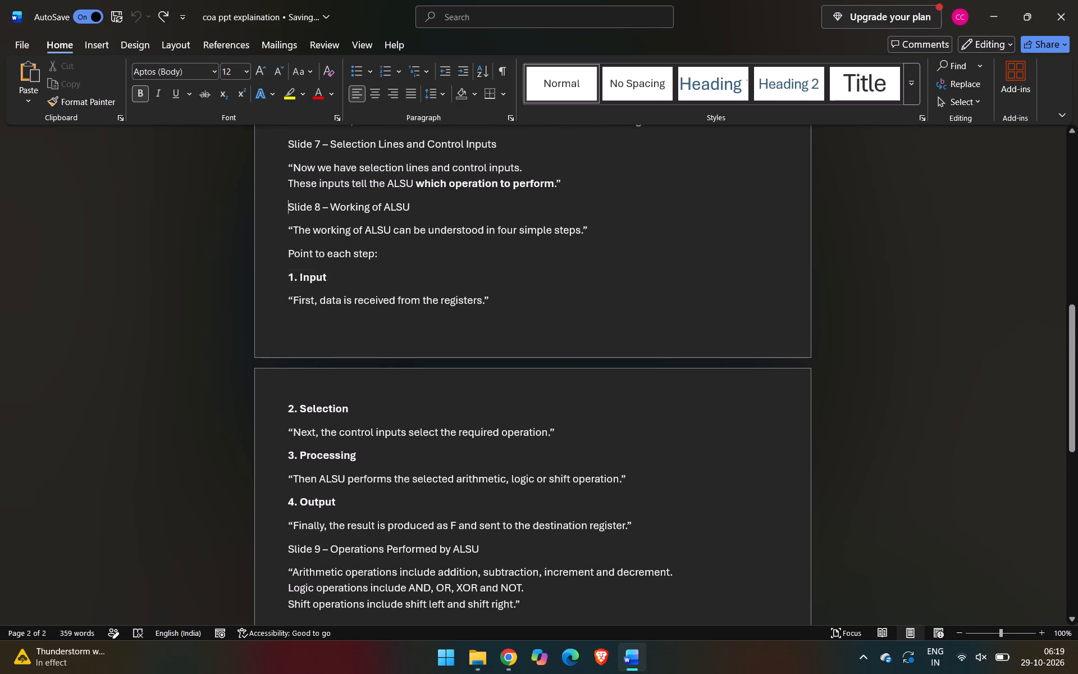
drag(294, 220, 472, 523)
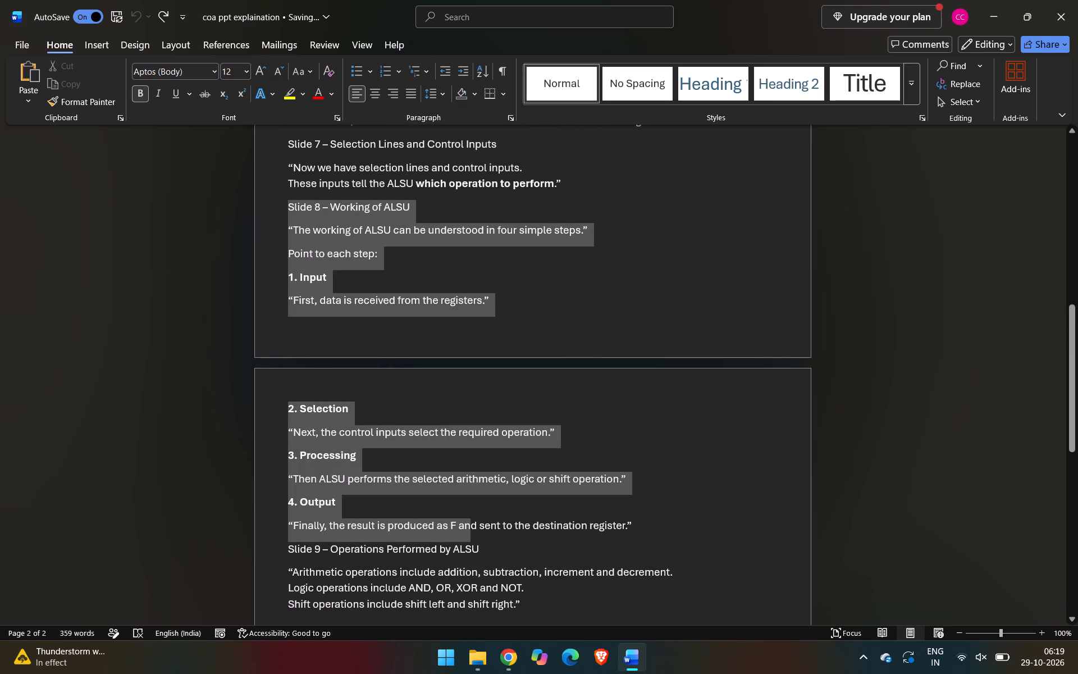
drag(472, 523, 652, 528)
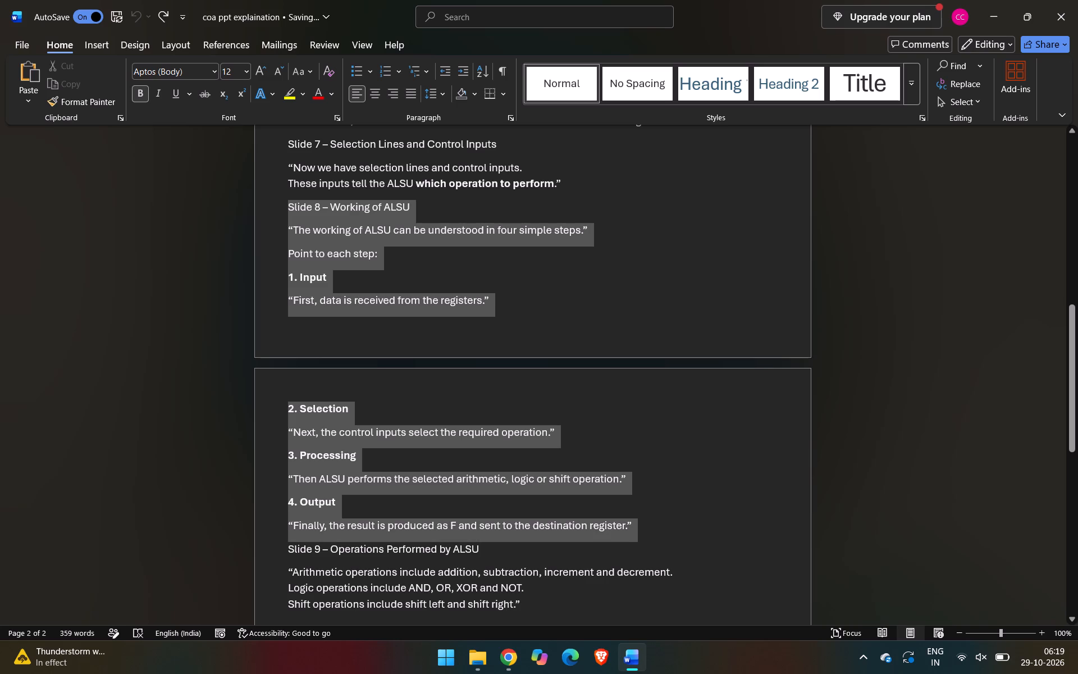
drag(652, 528, 652, 528)
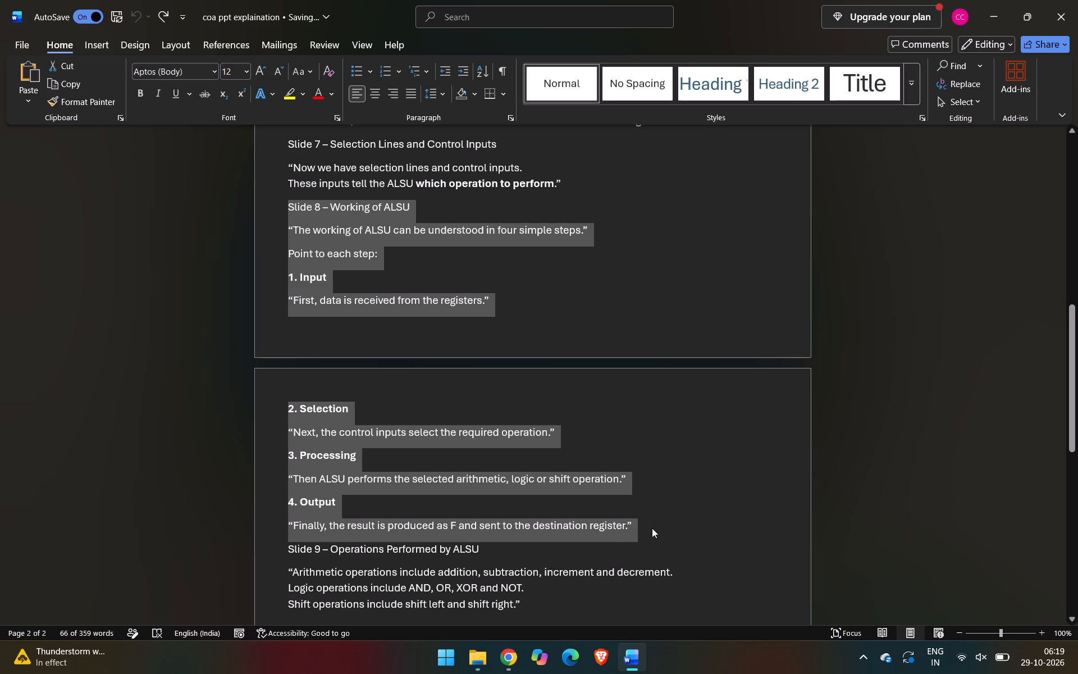
key(ctrl+c)
key(BackSpace)
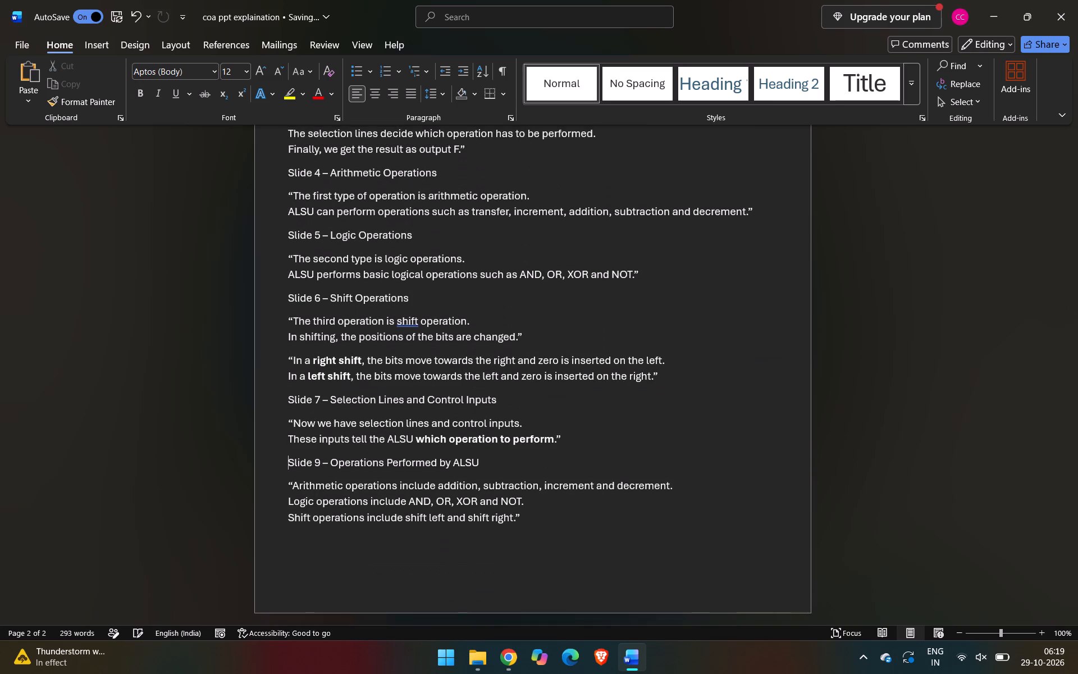
Paste the "Working of ALSU" section on a new line after the Slide 2 text, before "Slide 3 – Basic Structure of ALSU".
scroll(479, 331, up, 5)
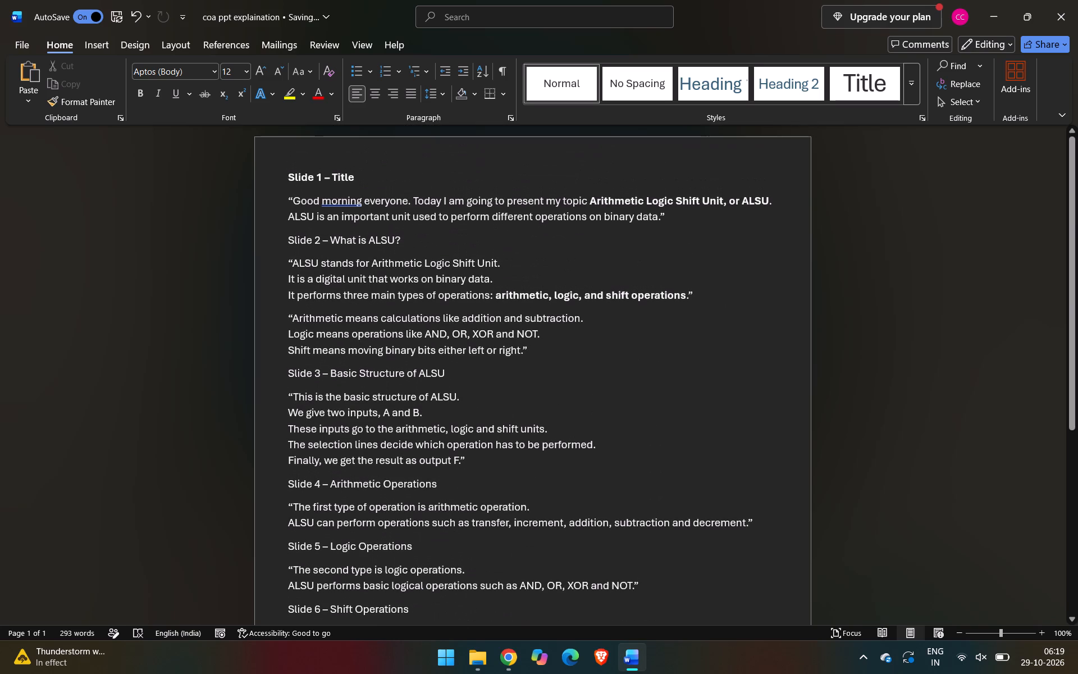
click(540, 345)
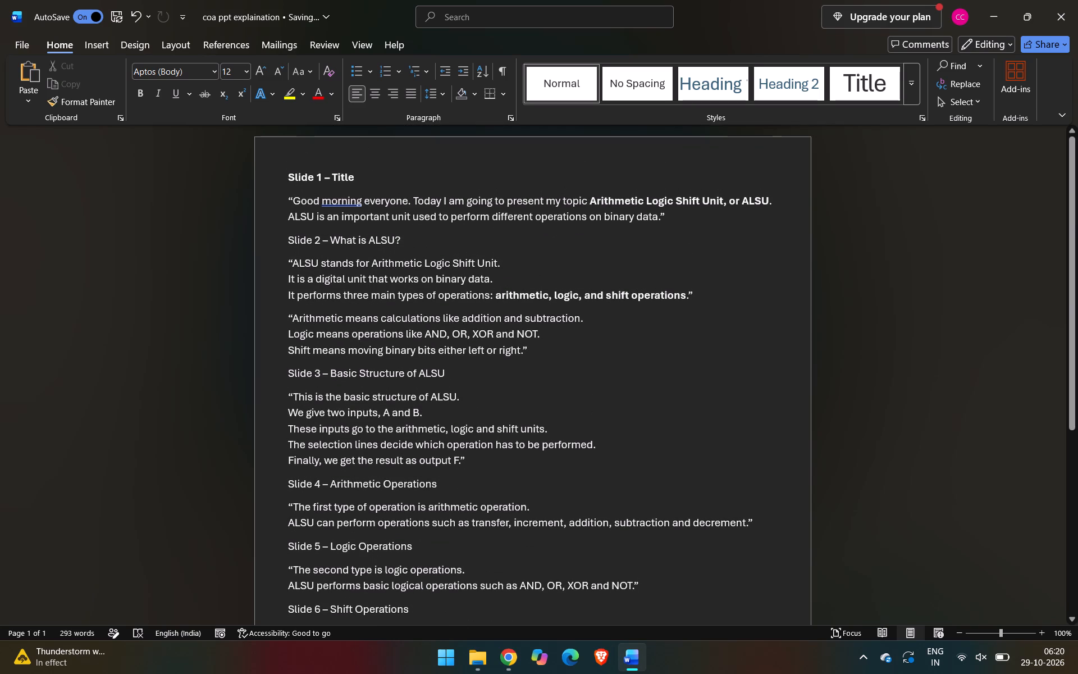
click(532, 348)
key(Return)
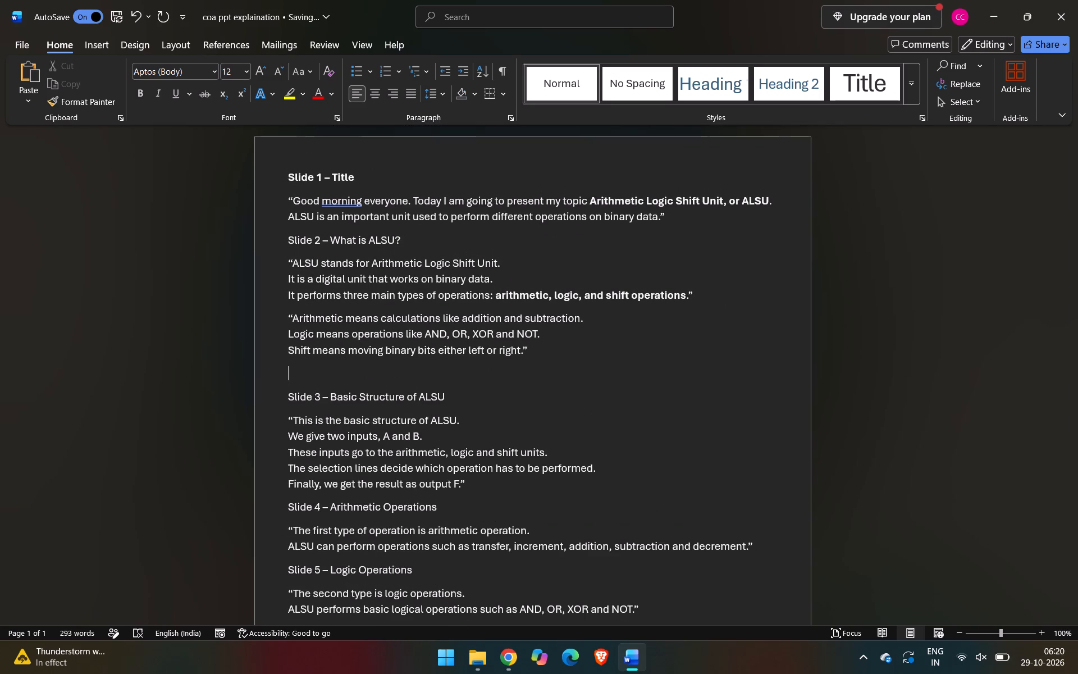
key(ctrl+v)
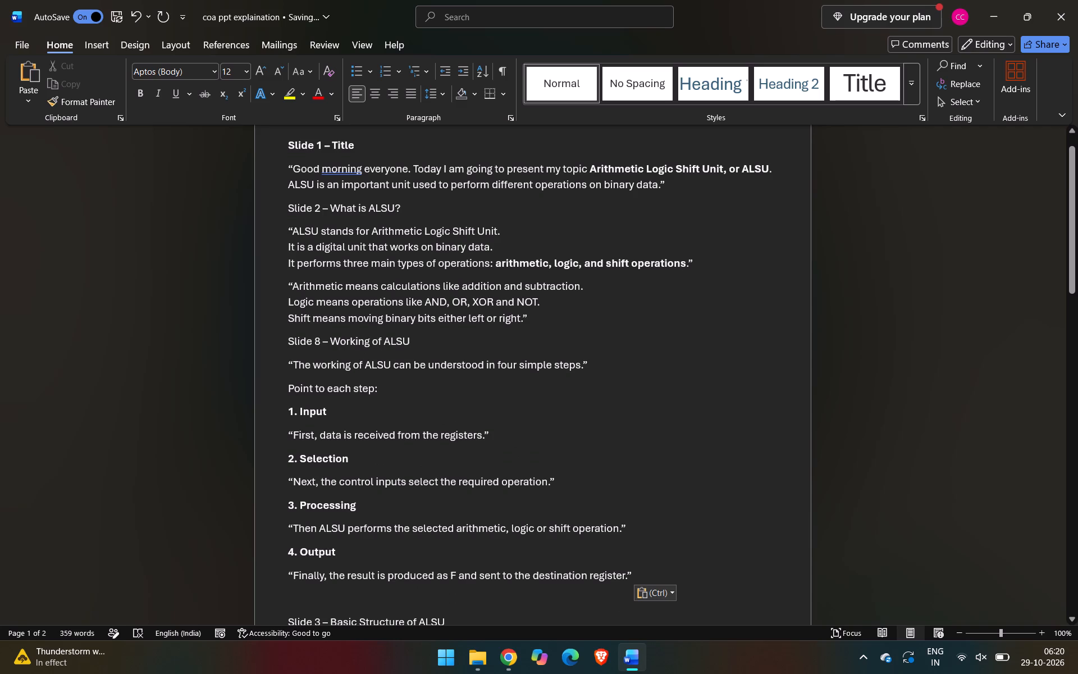
Renumber the moved "Working of ALSU" heading as Slide 3.
click(323, 341)
key(Left)
key(BackSpace)
key(3)
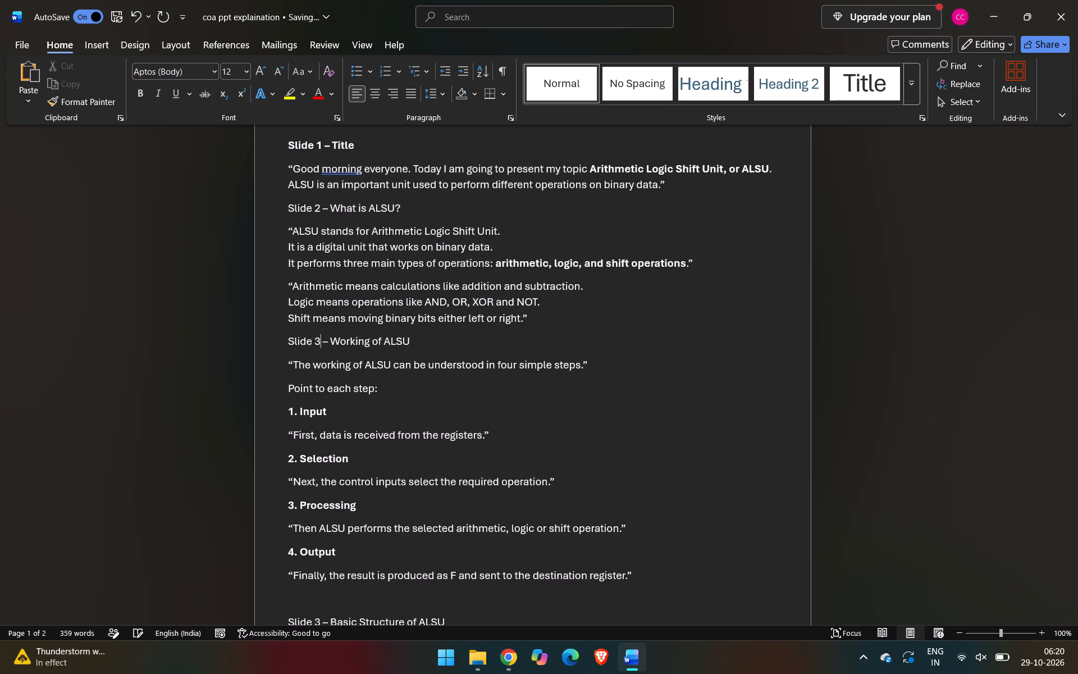
Switch to the Canva presentation in Chrome and view slide 4 to check what follows "Working of ALSU".
scroll(339, 499, down, 2)
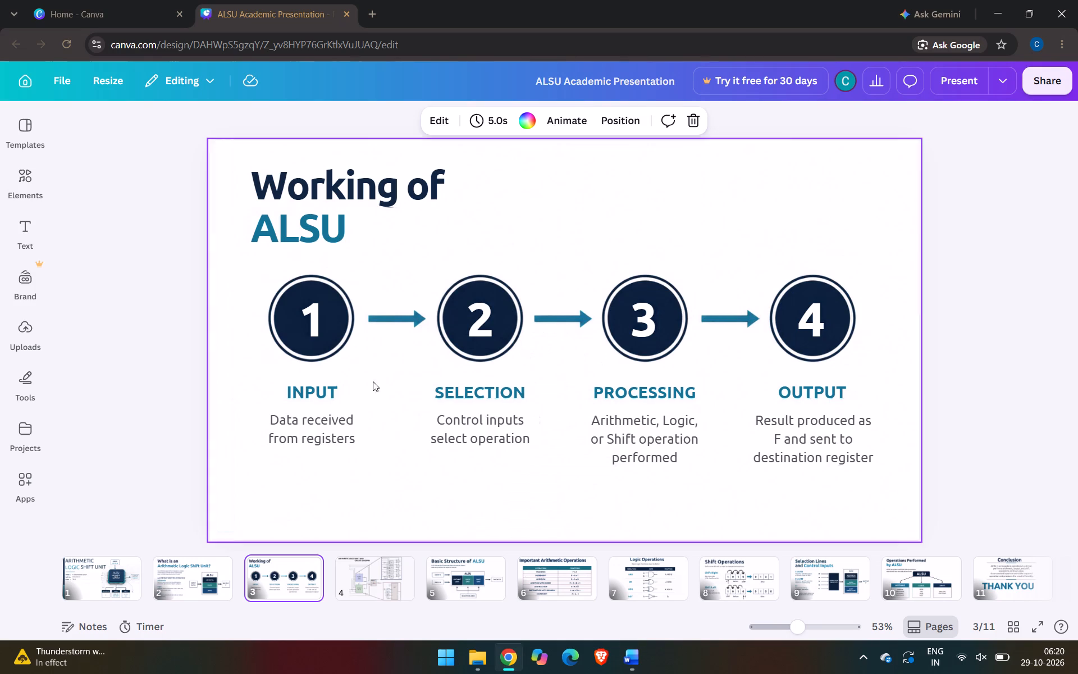
click(377, 563)
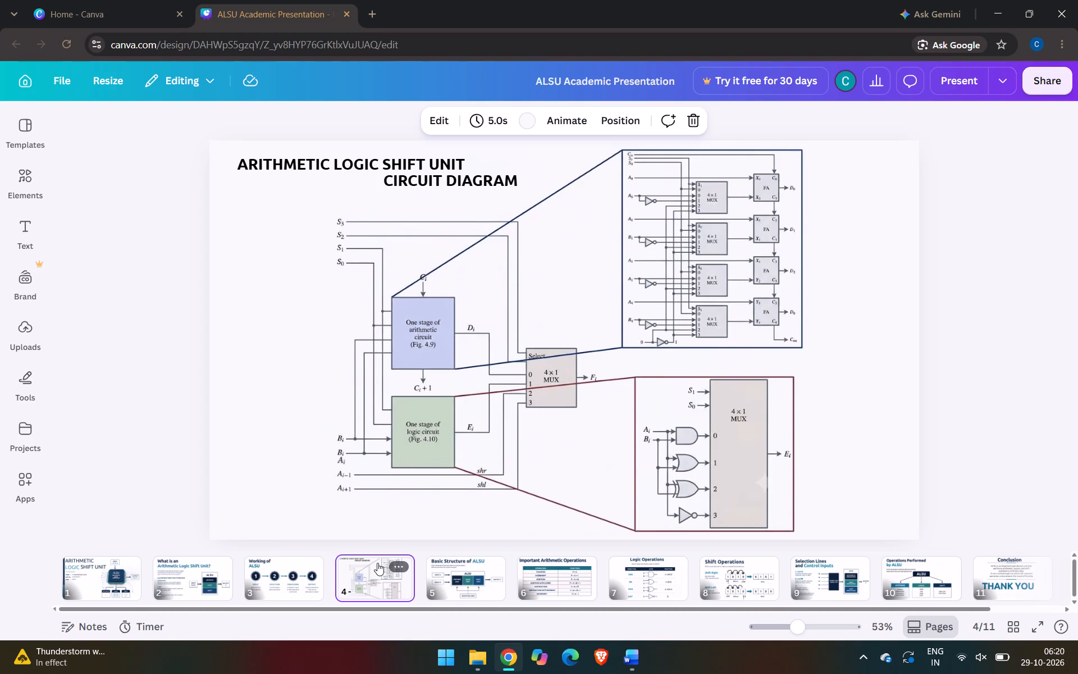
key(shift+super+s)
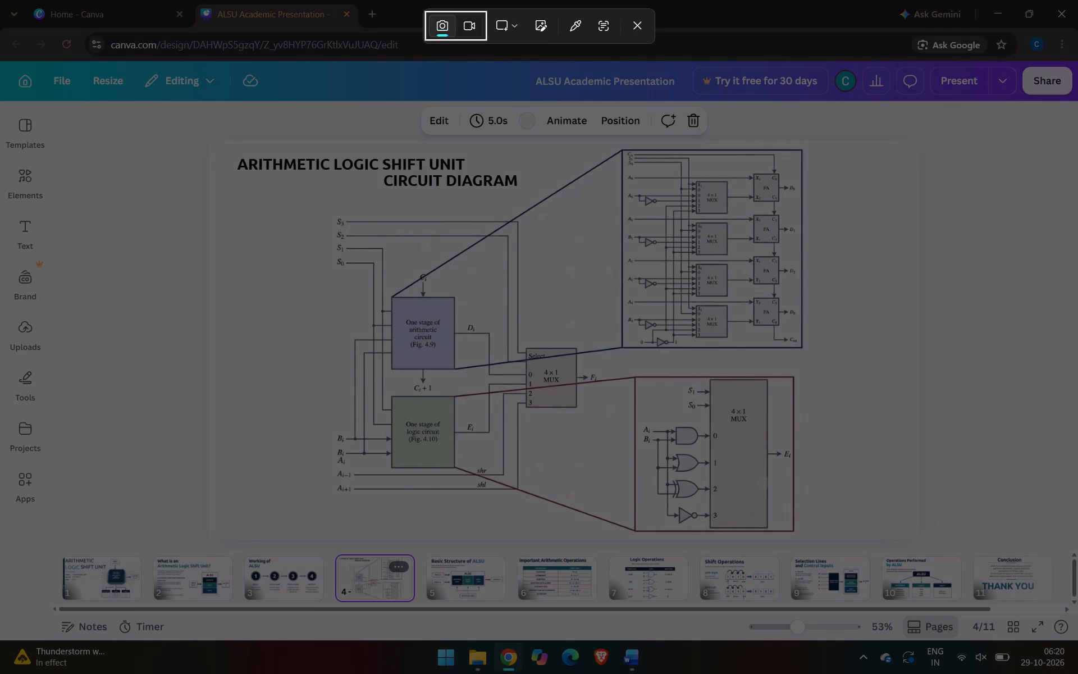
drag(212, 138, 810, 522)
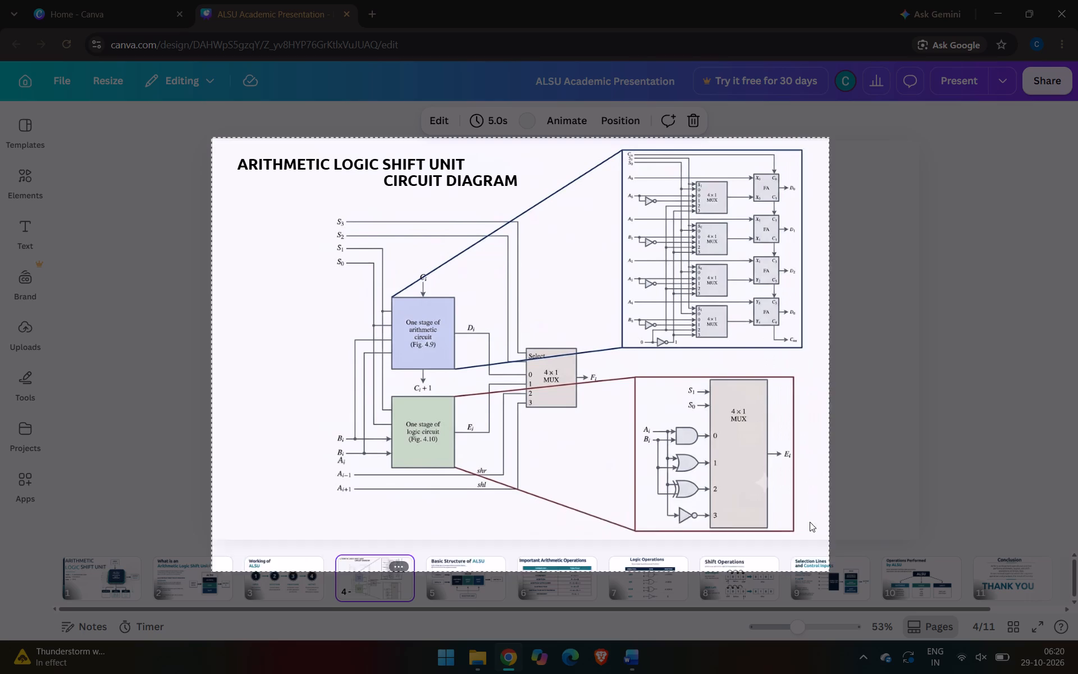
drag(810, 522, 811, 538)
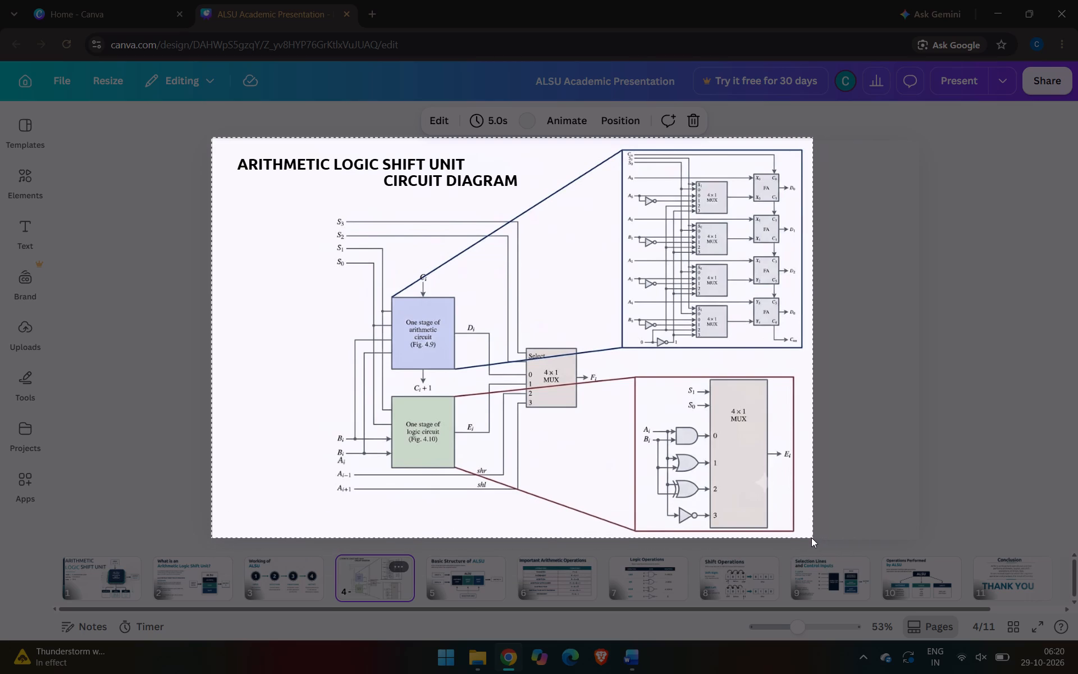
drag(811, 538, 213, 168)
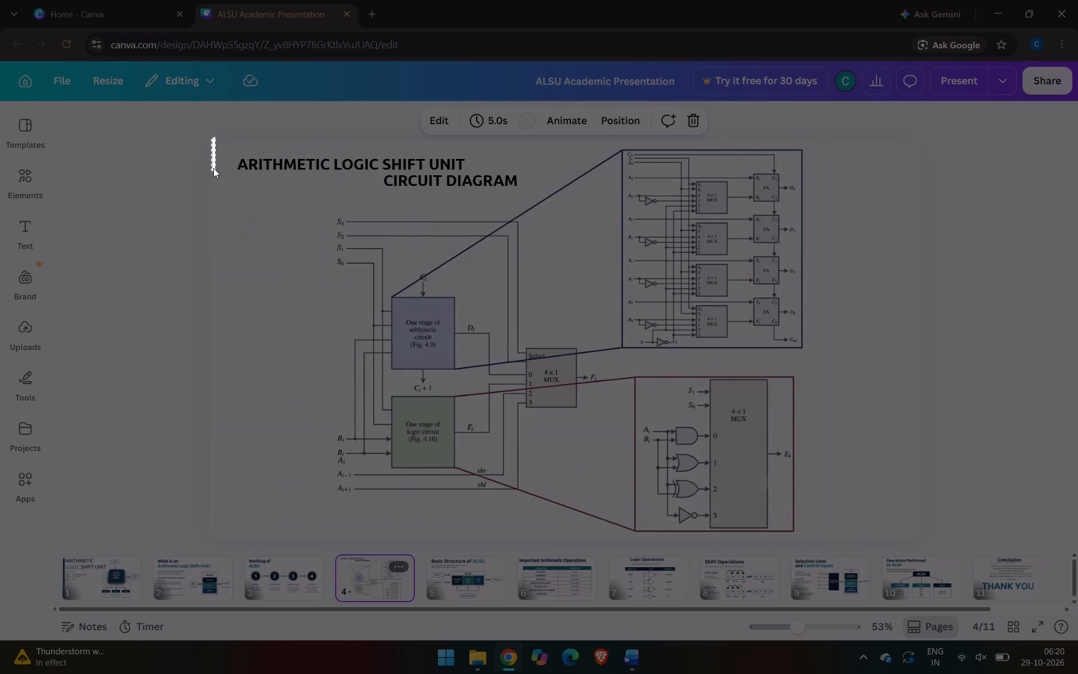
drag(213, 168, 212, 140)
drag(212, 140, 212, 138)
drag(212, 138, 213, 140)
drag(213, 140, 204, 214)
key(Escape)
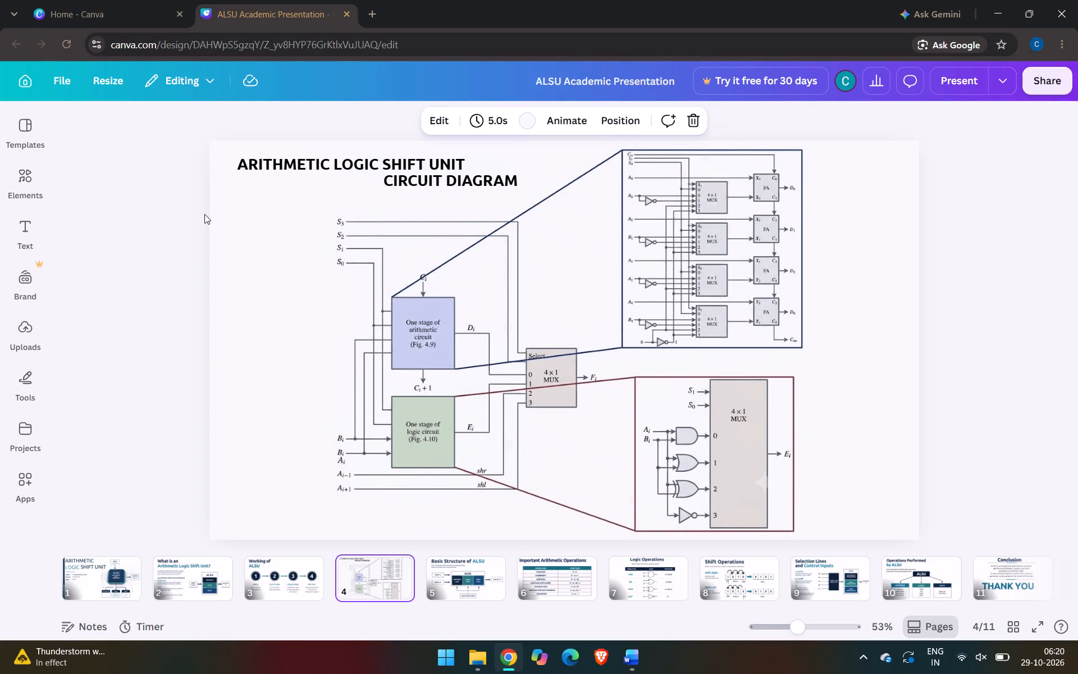
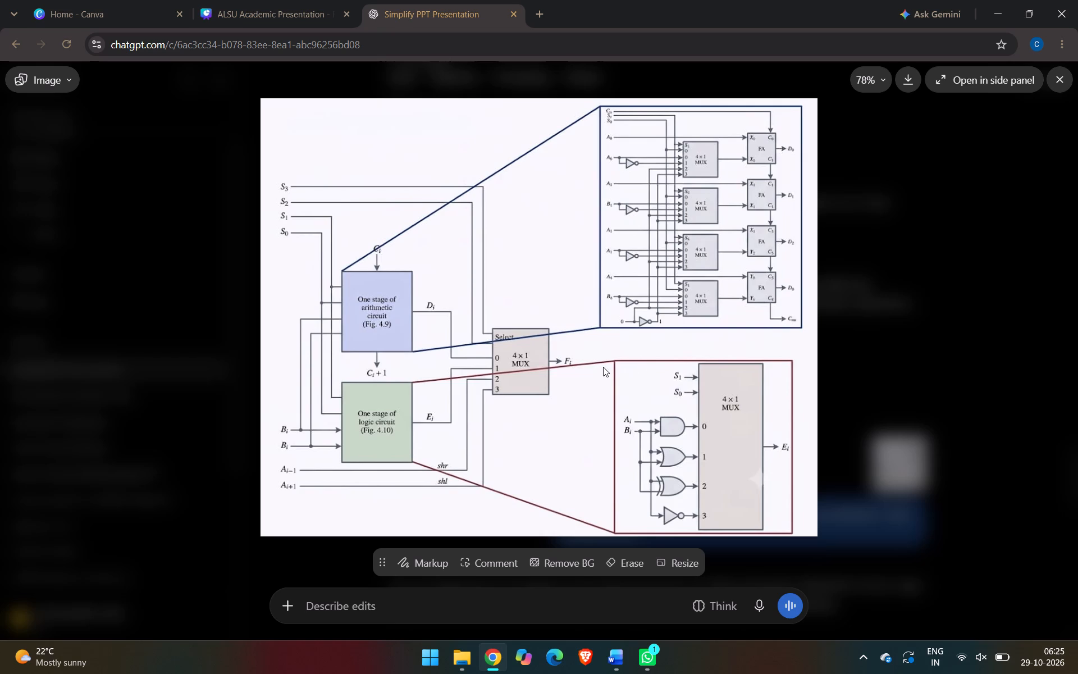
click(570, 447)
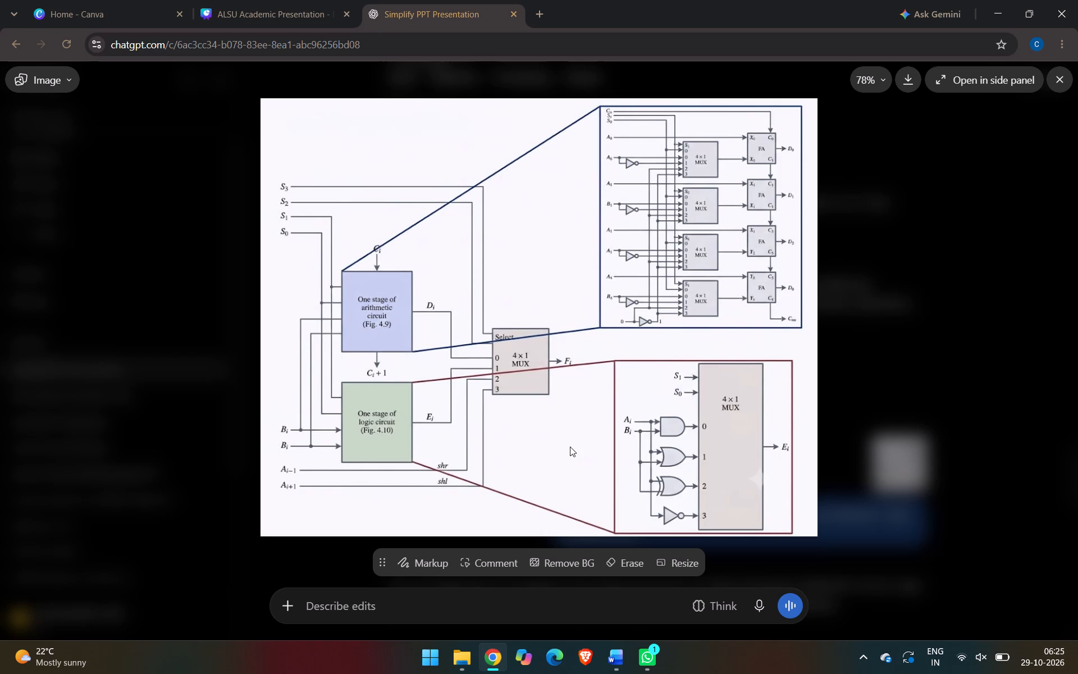
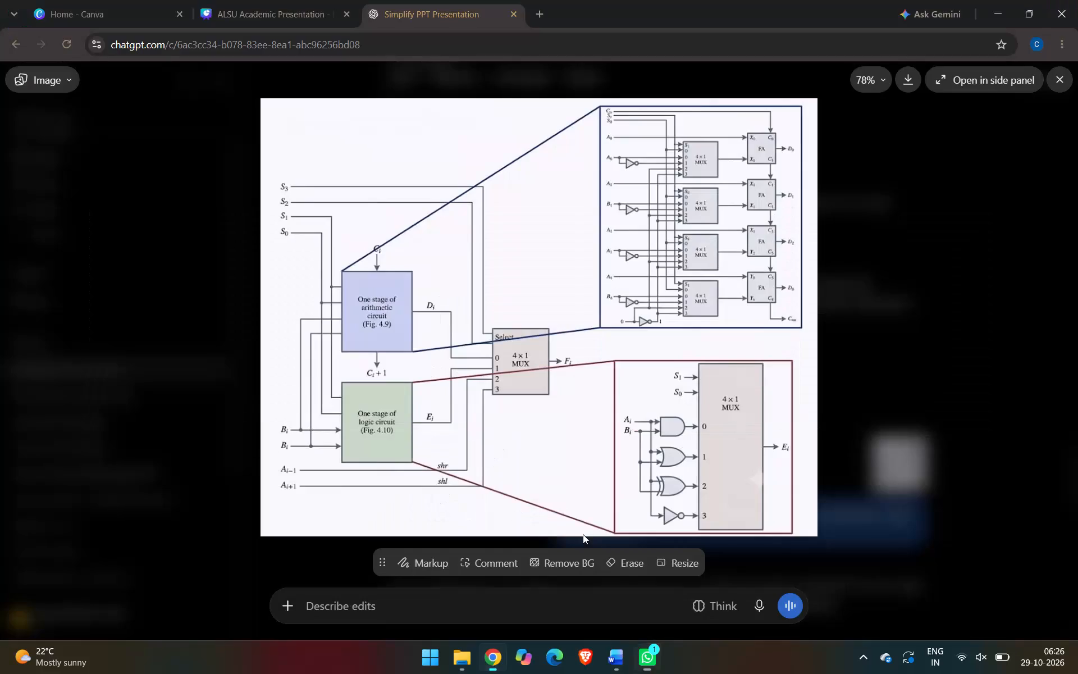
Leave the enlarged circuit diagram and return to the ALSU Academic Presentation in Canva.
click(271, 2)
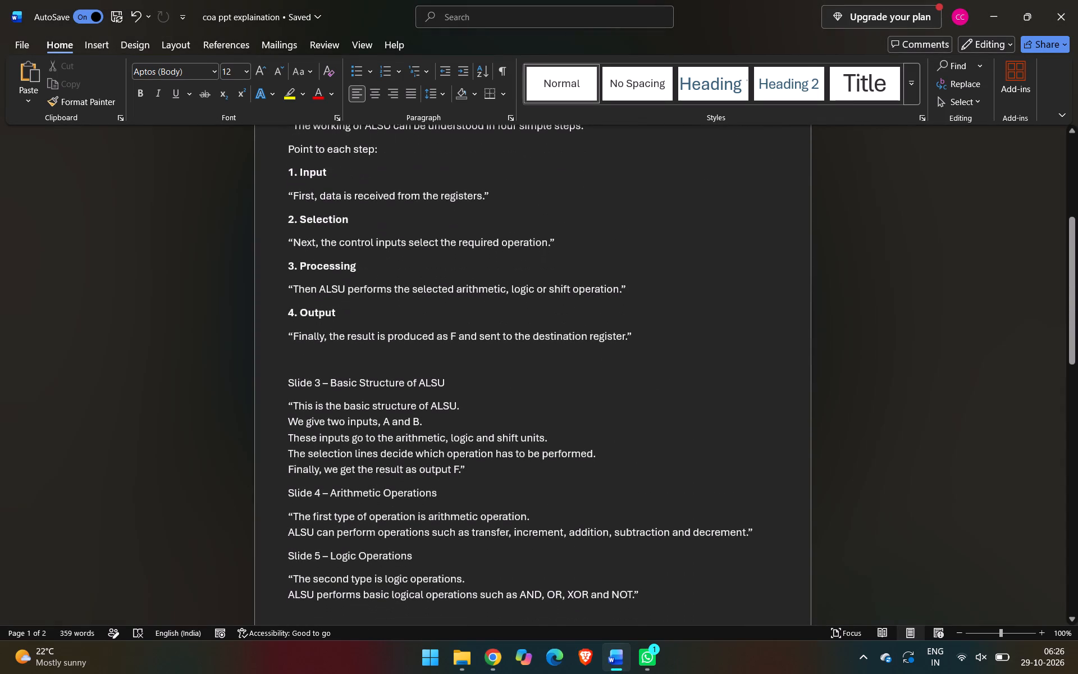
Renumber the script headings to match the presentation: "Basic Structure of ALSU" as Slide 5 and "Arithmetic Operations" as Slide 6.
click(321, 378)
key(BackSpace)
key(5)
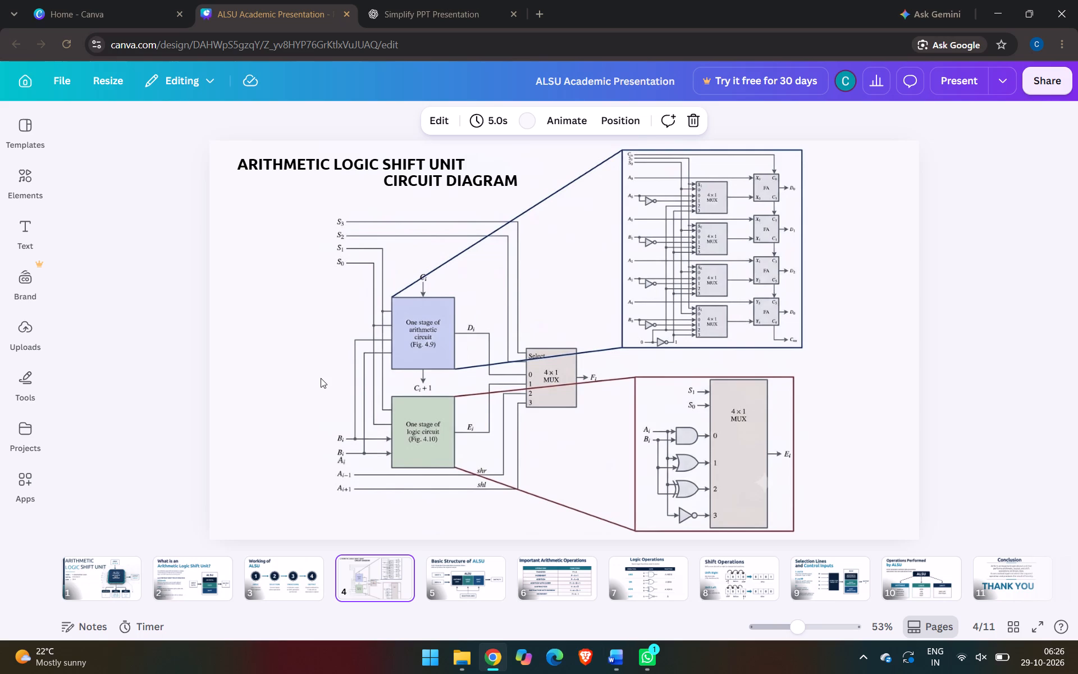
key(Right)
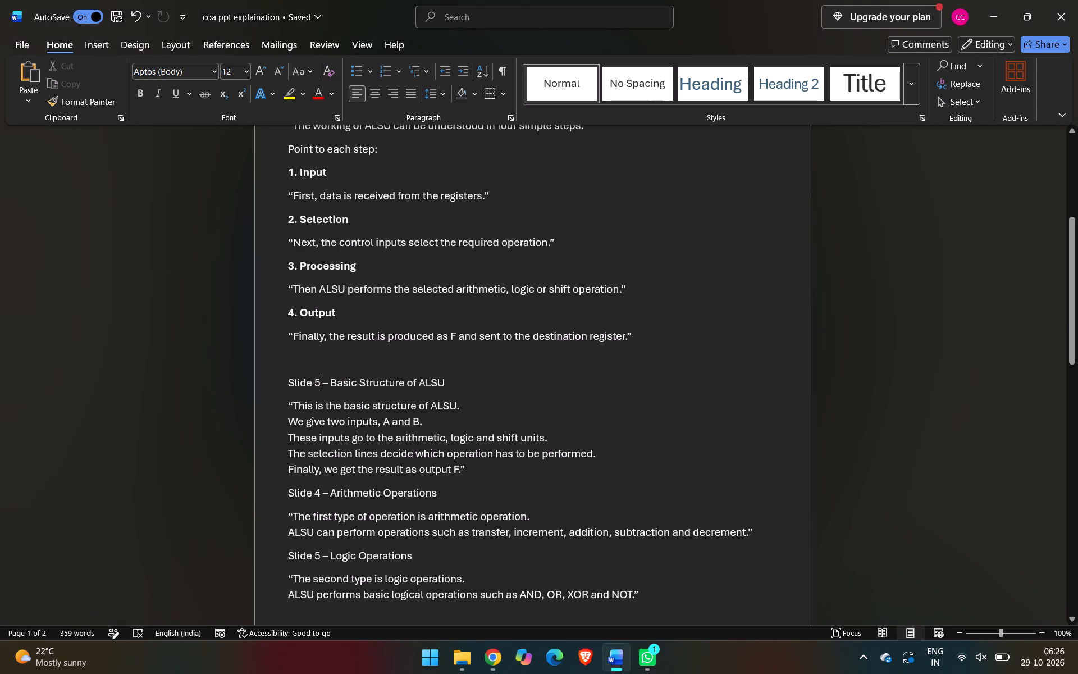
scroll(347, 483, down, 1)
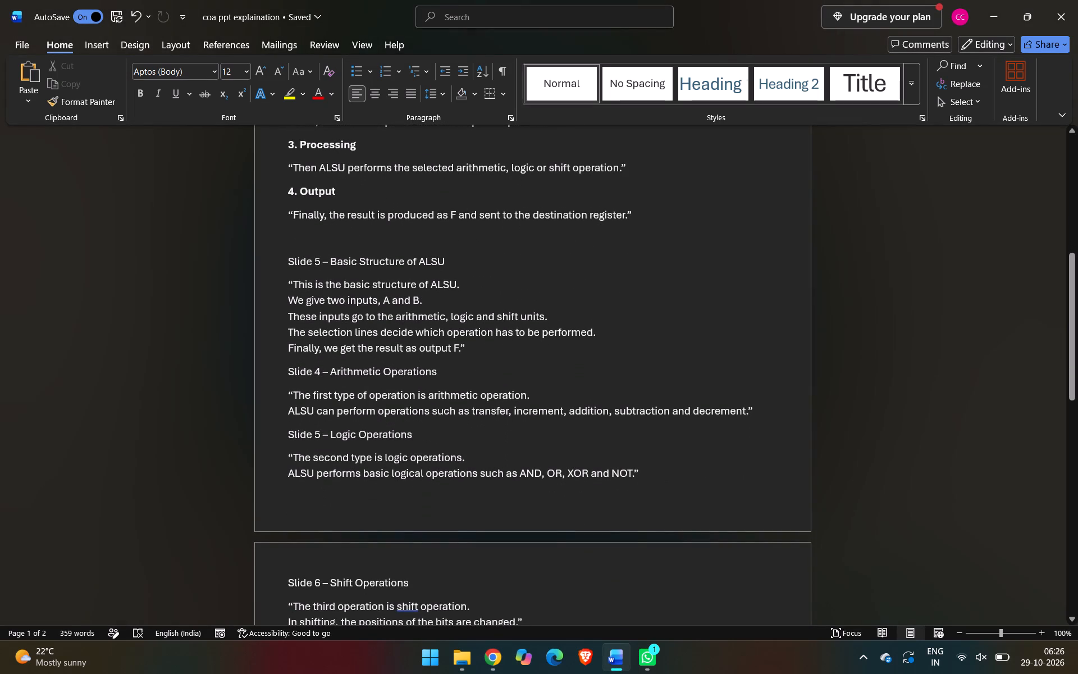
click(318, 375)
key(BackSpace)
key(5)
key(BackSpace)
key(6)
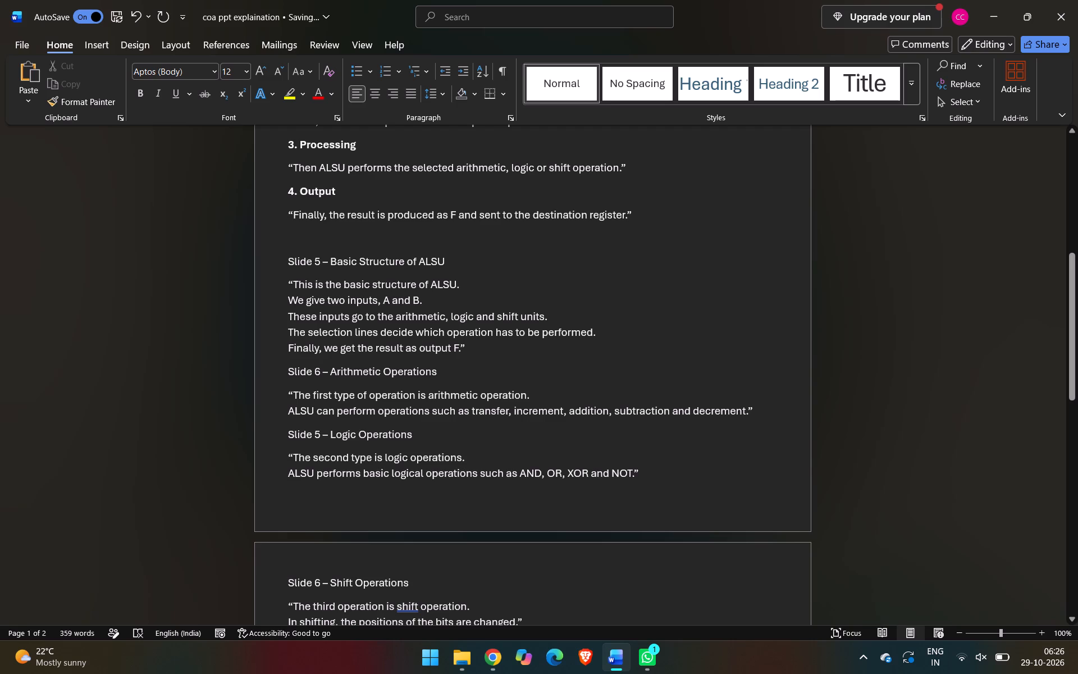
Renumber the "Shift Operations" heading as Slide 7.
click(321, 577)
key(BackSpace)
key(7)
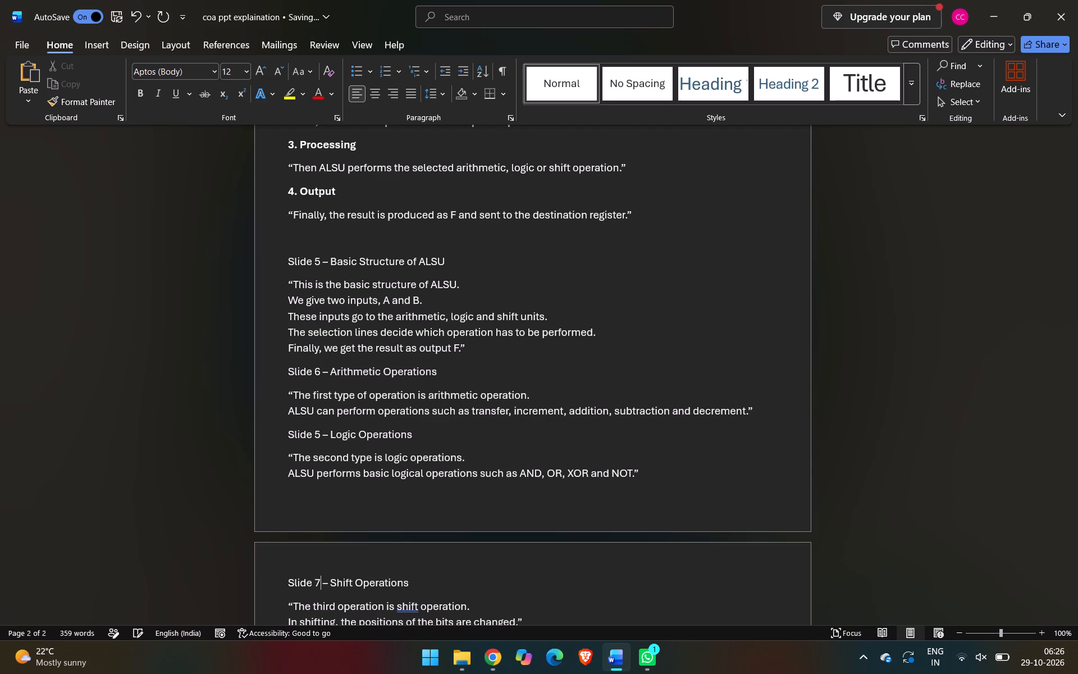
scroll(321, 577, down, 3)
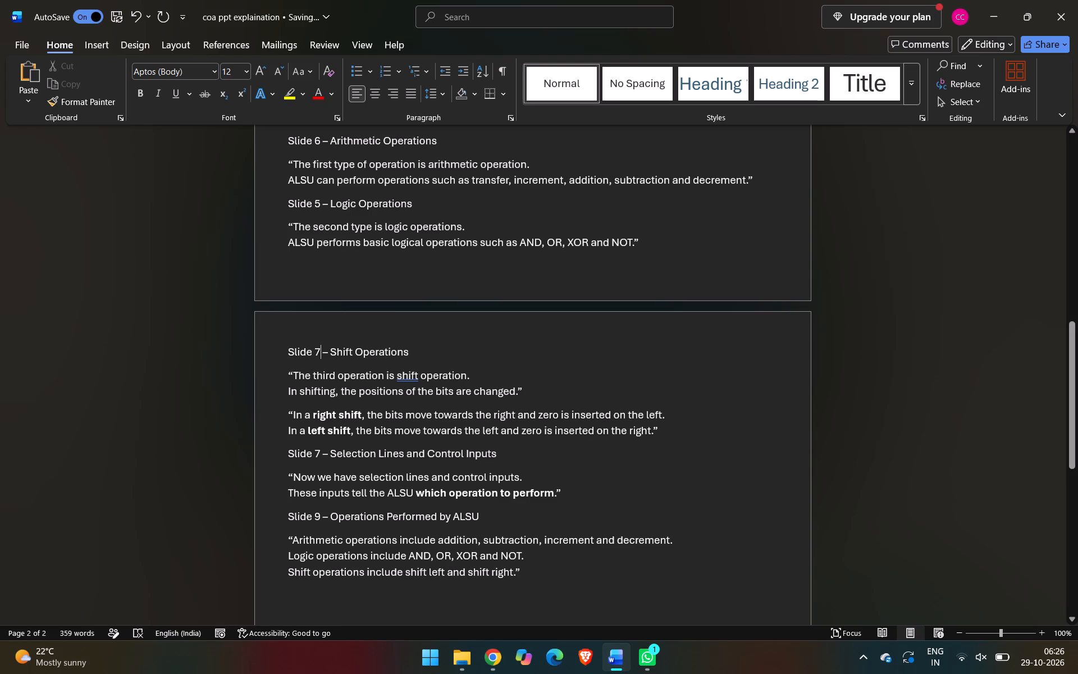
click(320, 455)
Renumber the "Logic Operations" heading as Slide 7 and the "Shift Operations" heading as Slide 8.
scroll(320, 455, up, 1)
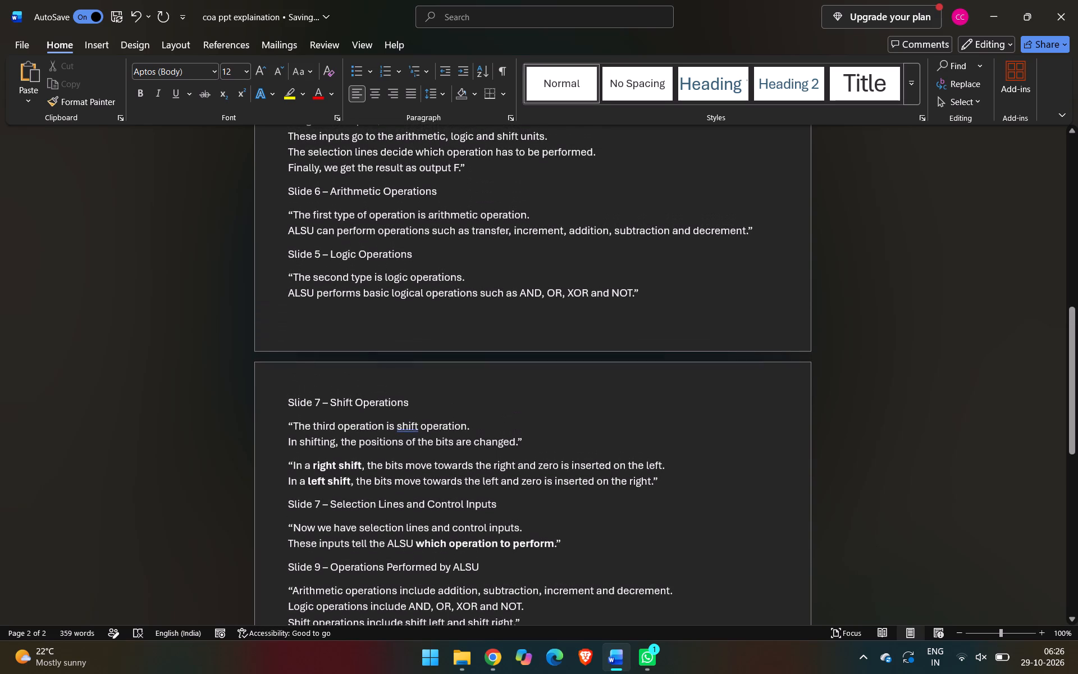
click(319, 249)
key(BackSpace)
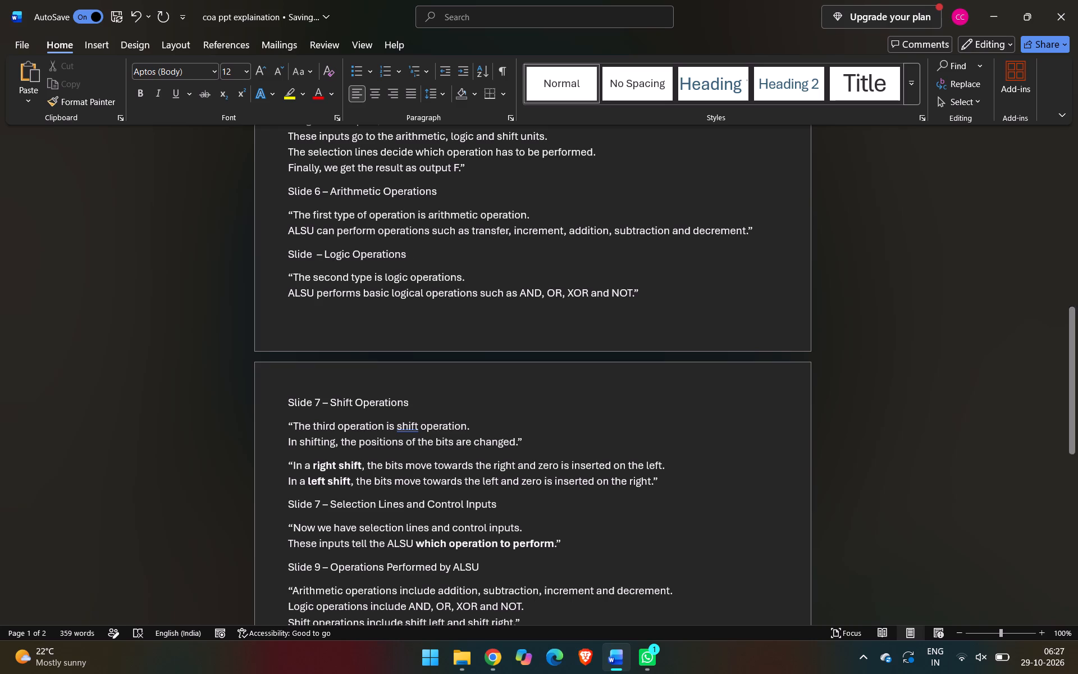
key(7)
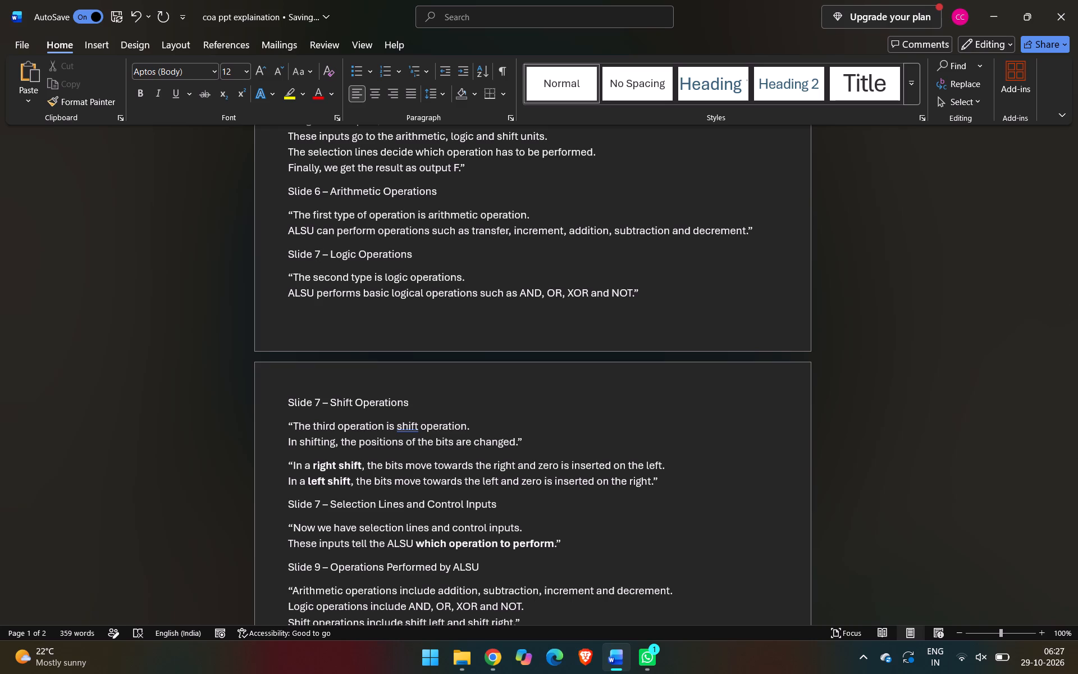
click(319, 404)
key(BackSpace)
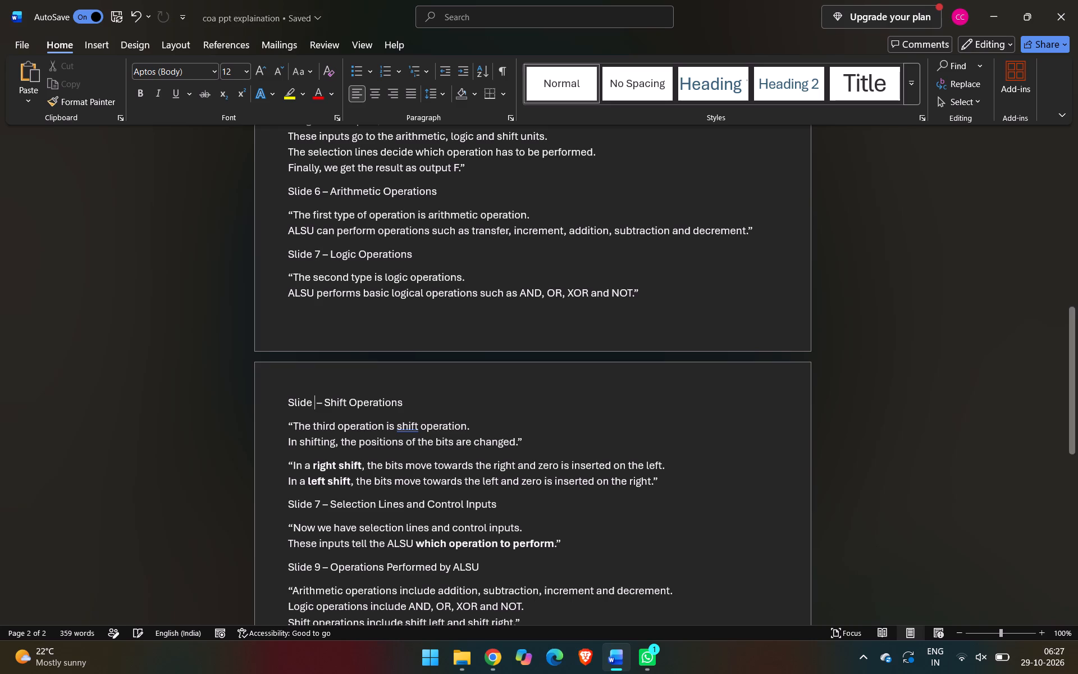
key(8)
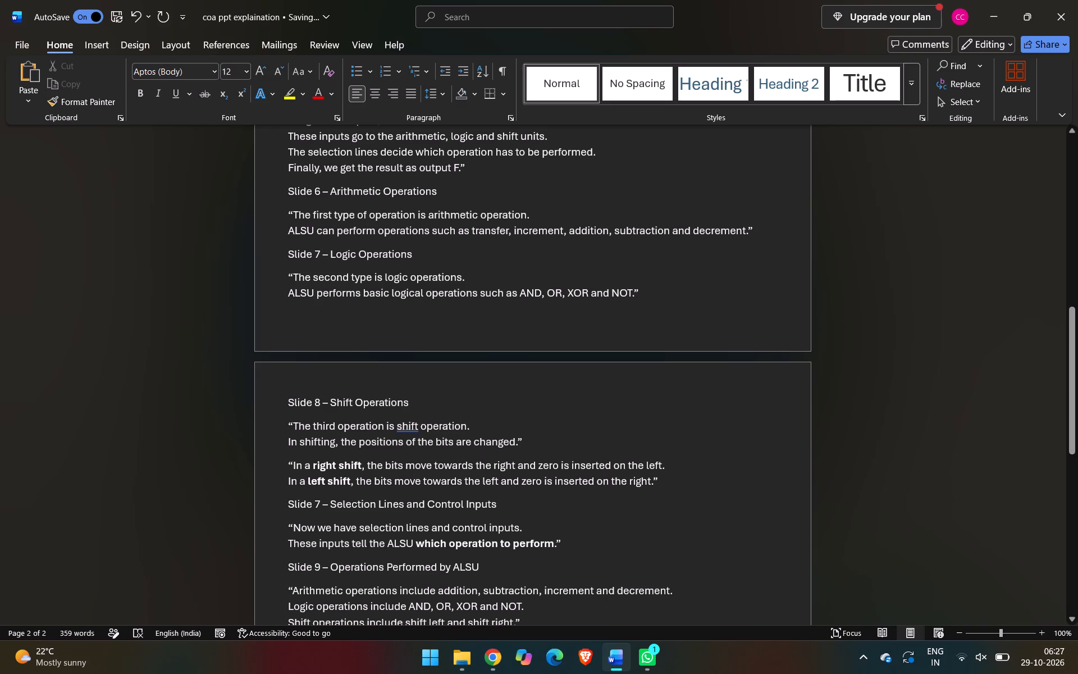
Renumber the "Selection Lines and Control Inputs" heading as Slide 9 and the "Operations Performed by ALSU" heading as Slide 10.
click(319, 504)
key(BackSpace)
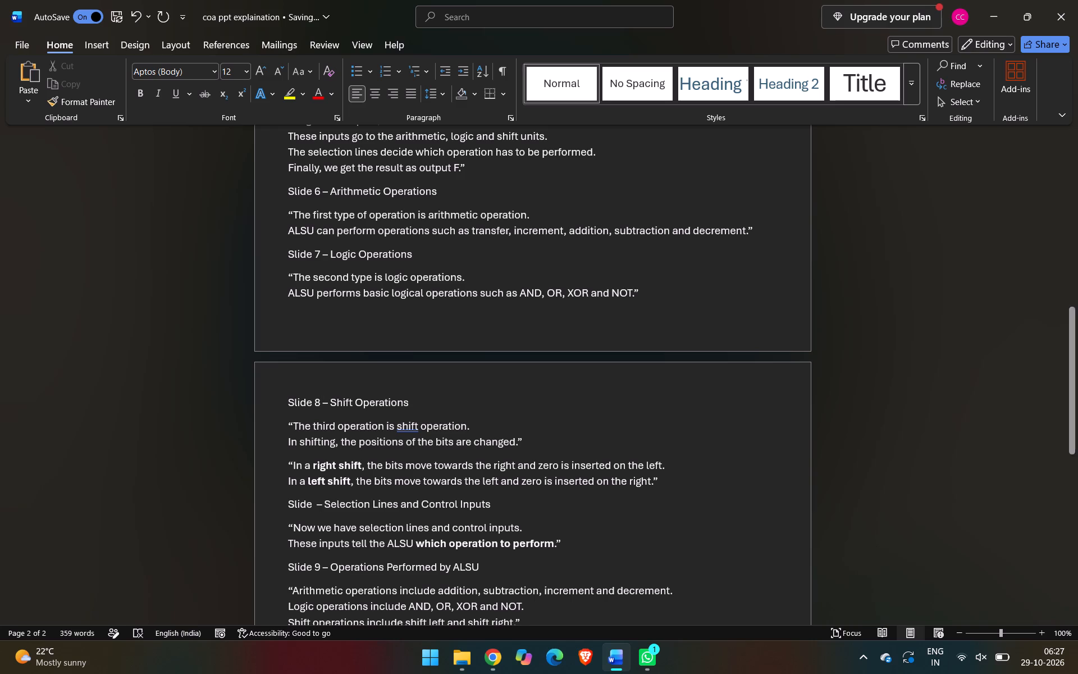
key(9)
click(319, 568)
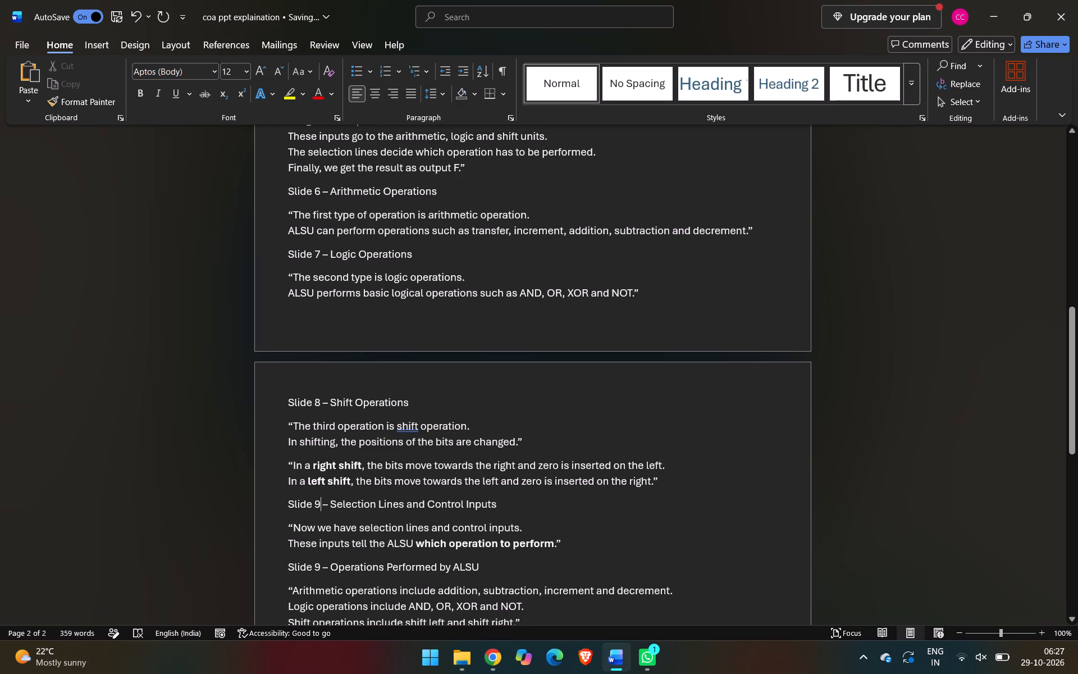
key(BackSpace)
text(10)
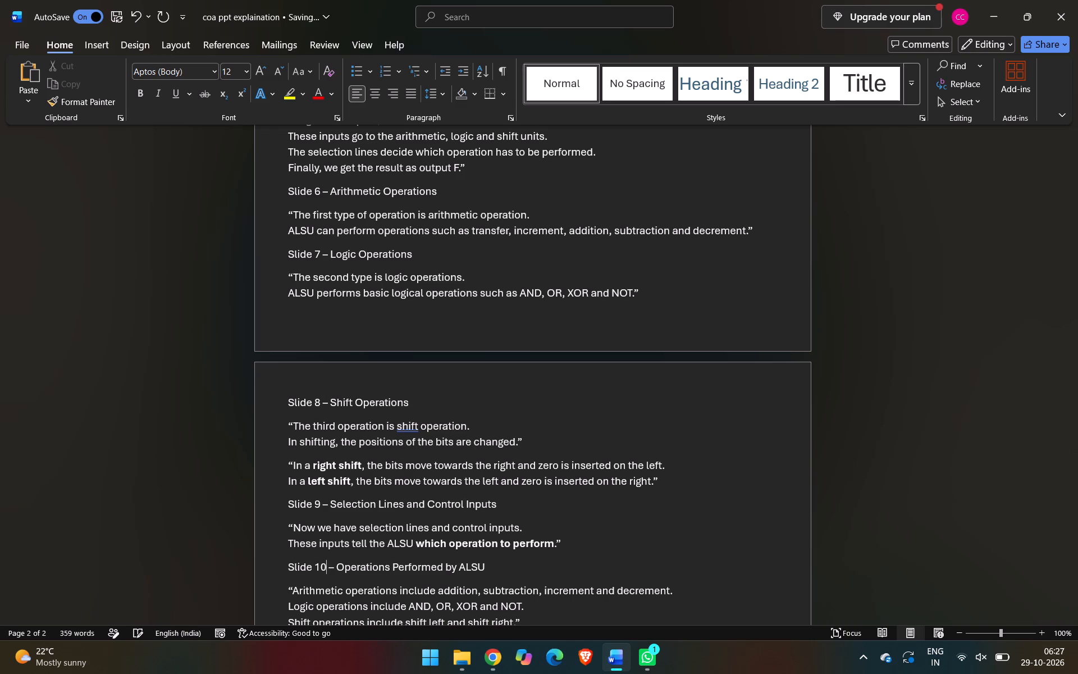
scroll(323, 546, down, 2)
scroll(323, 546, up, 4)
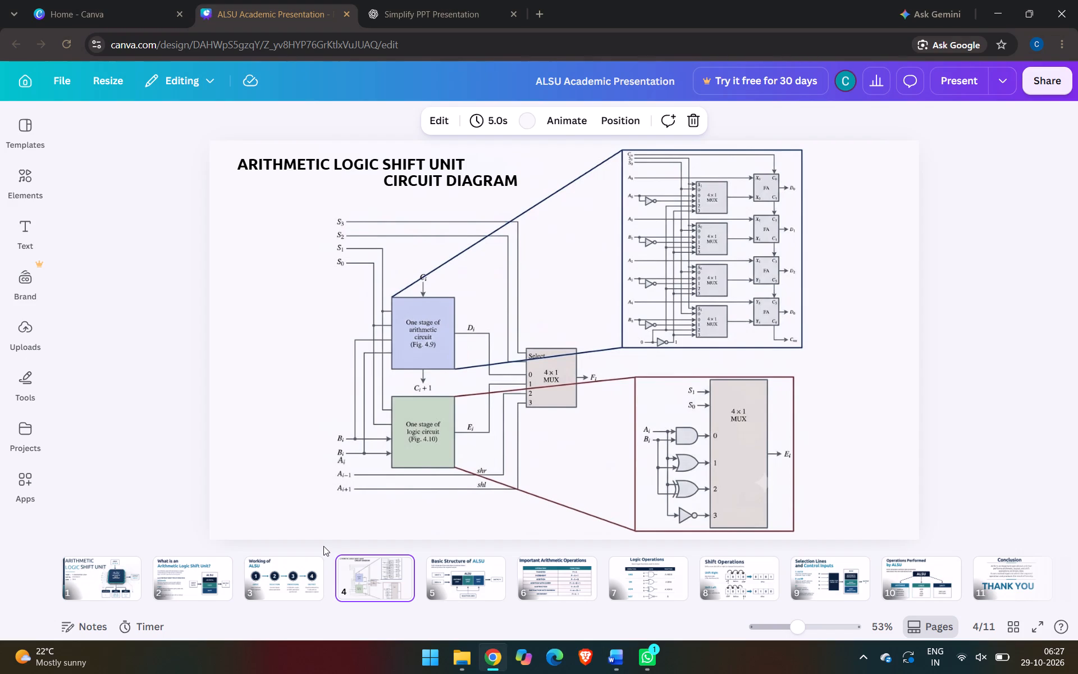
Switch to the Canva presentation and review its slides in order from the title to the conclusion, rechecking slides 9 and 10.
click(88, 575)
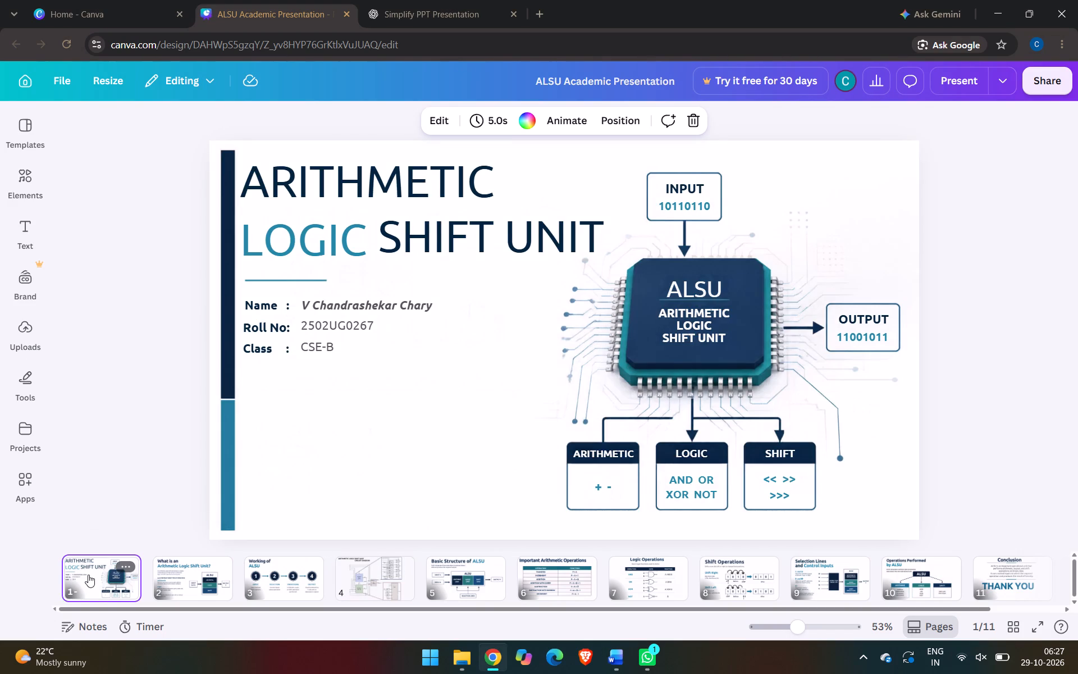
key(Right)
key(Right)
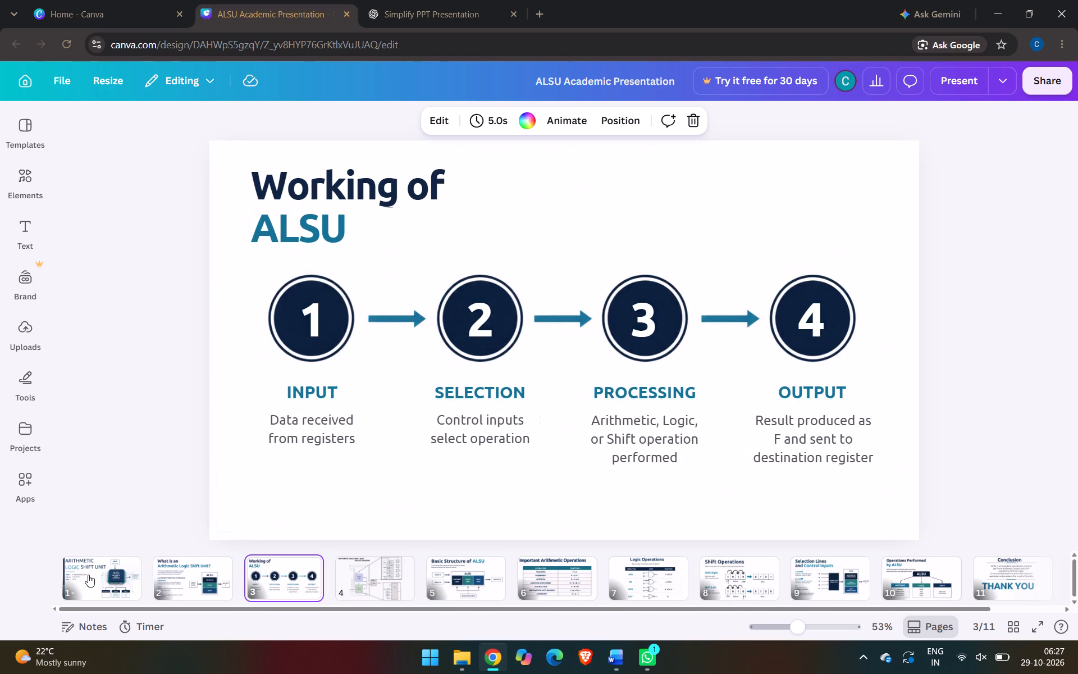
key(Right)
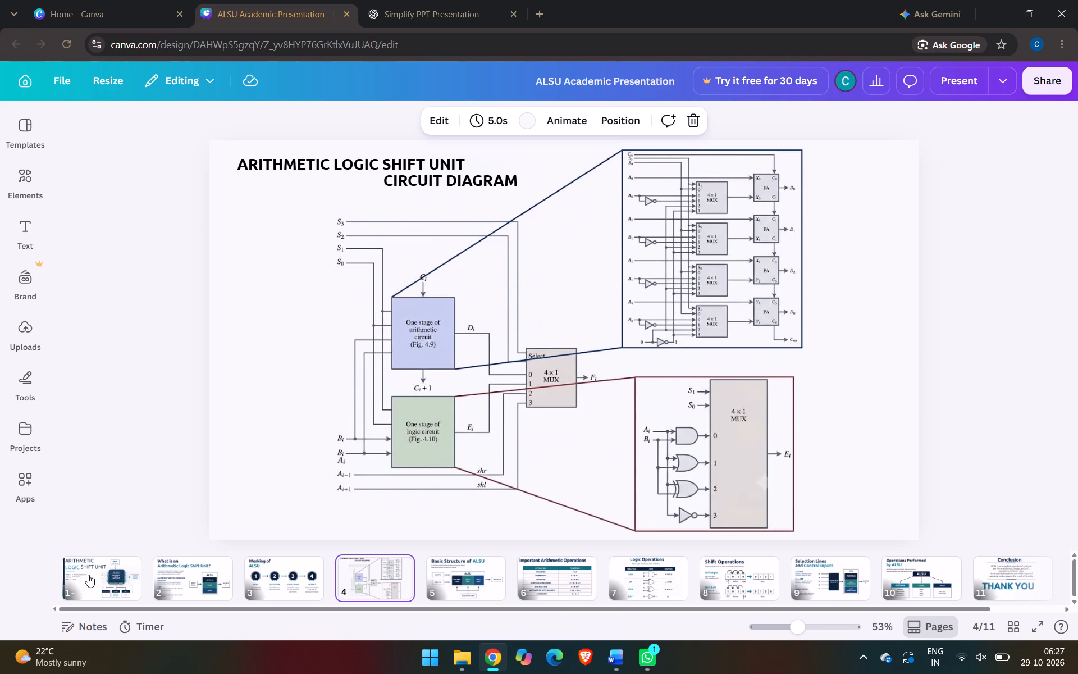
key(Right)
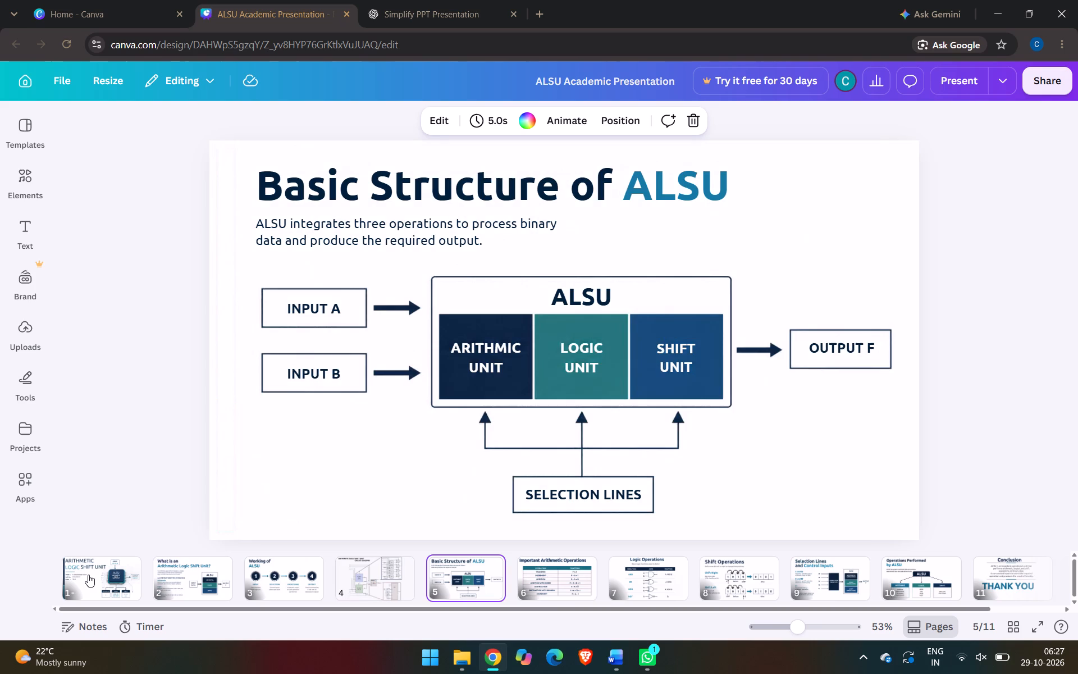
key(Right)
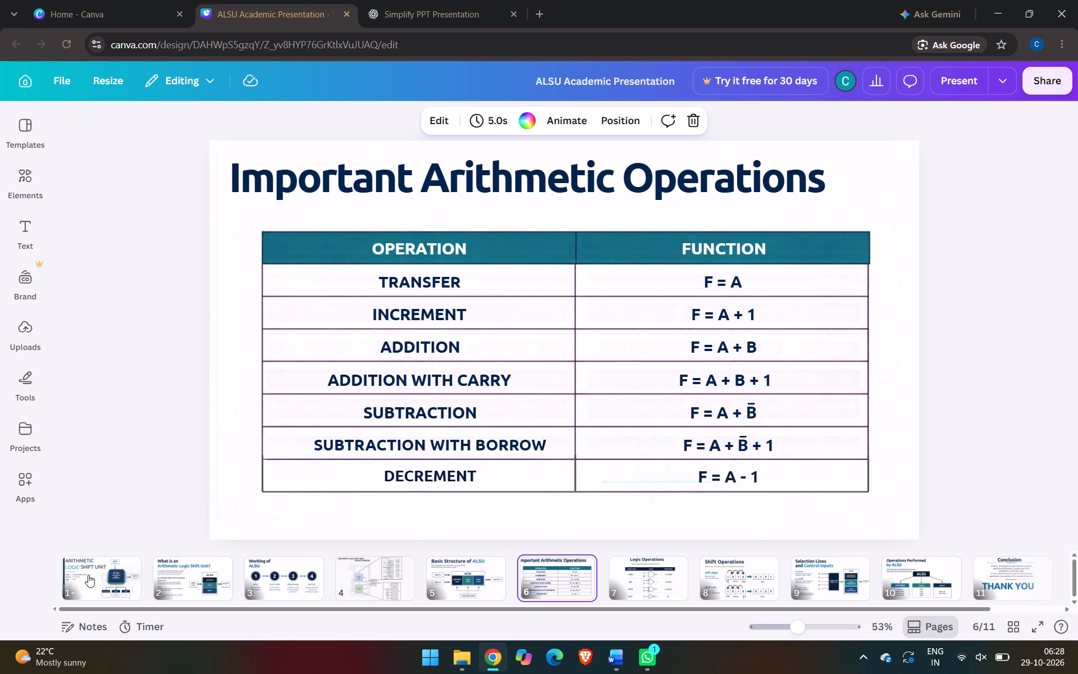
key(Right)
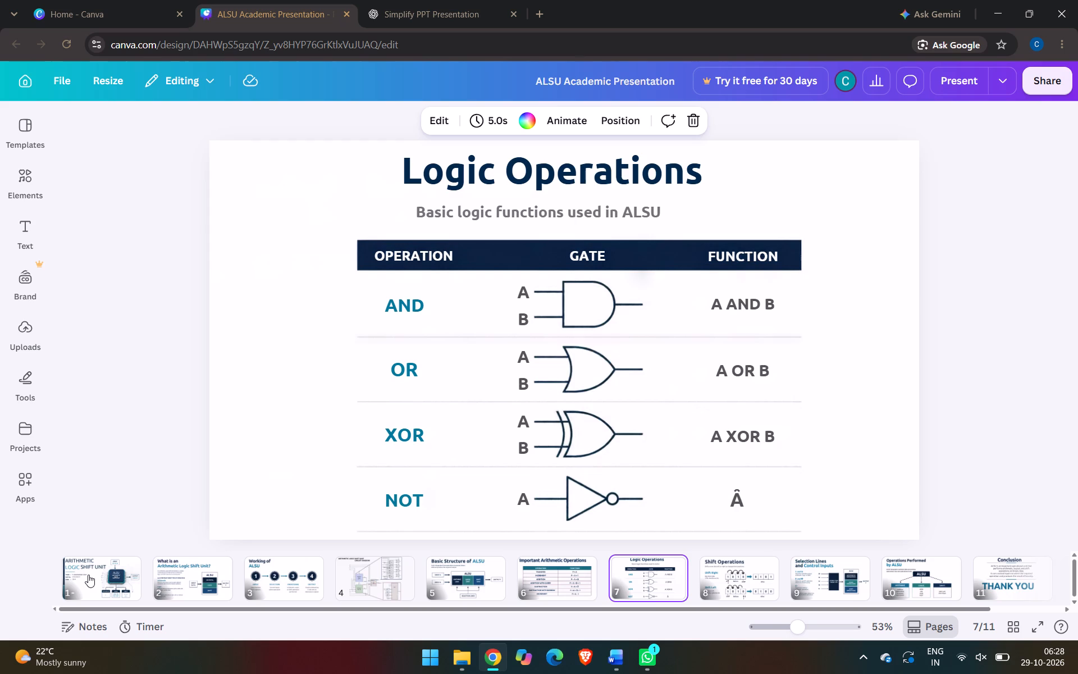
key(Right)
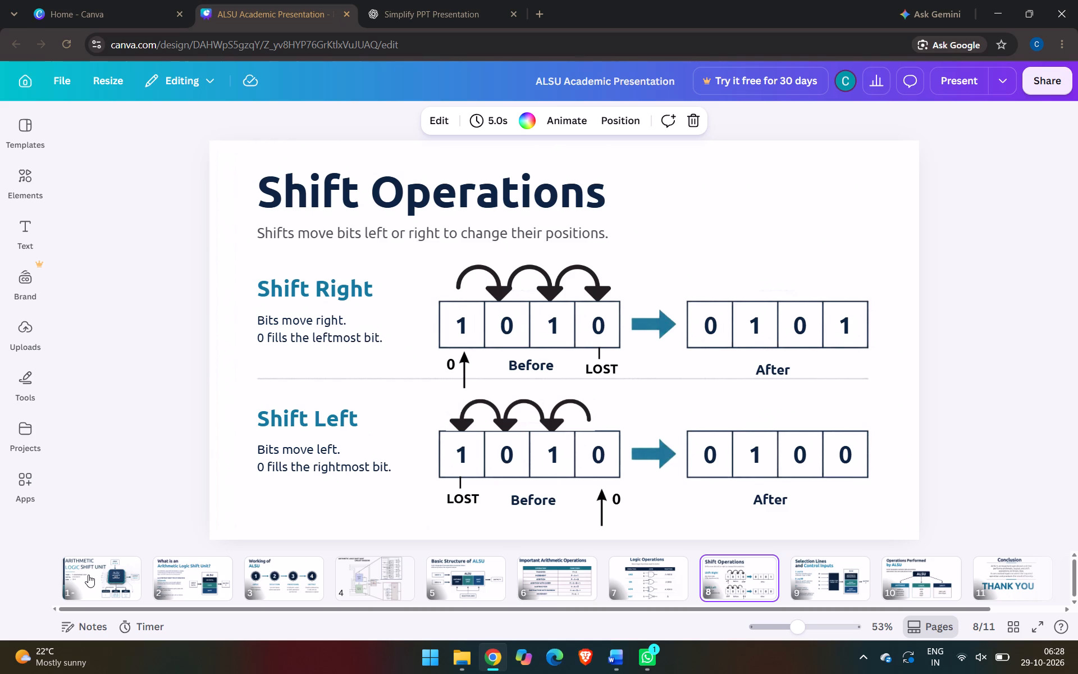
key(Right)
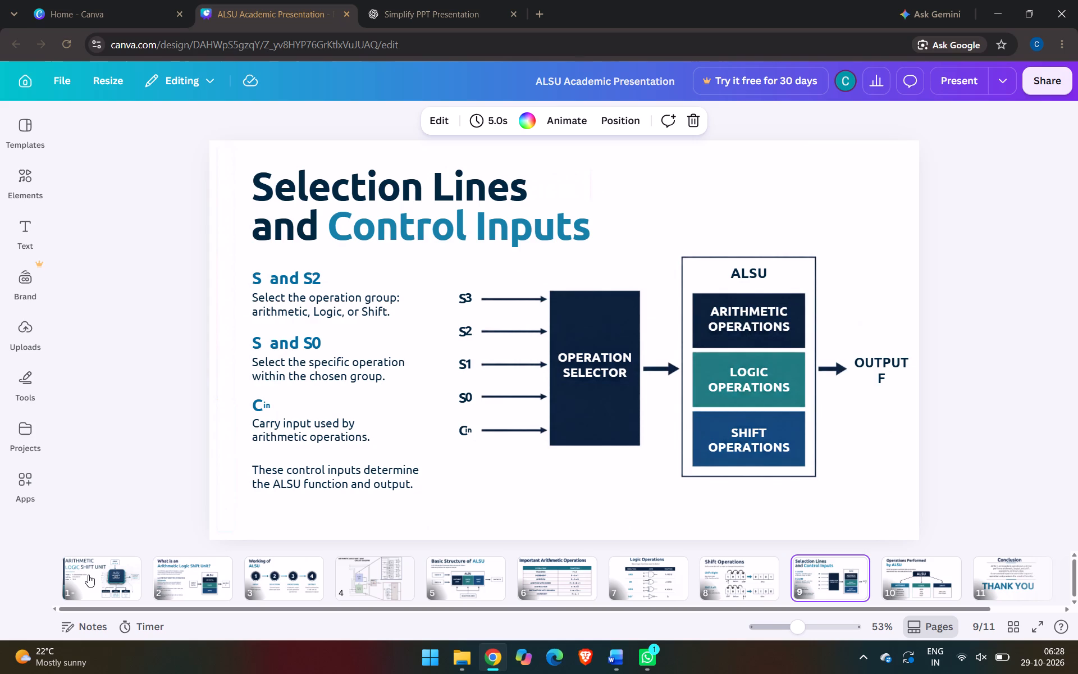
key(Right)
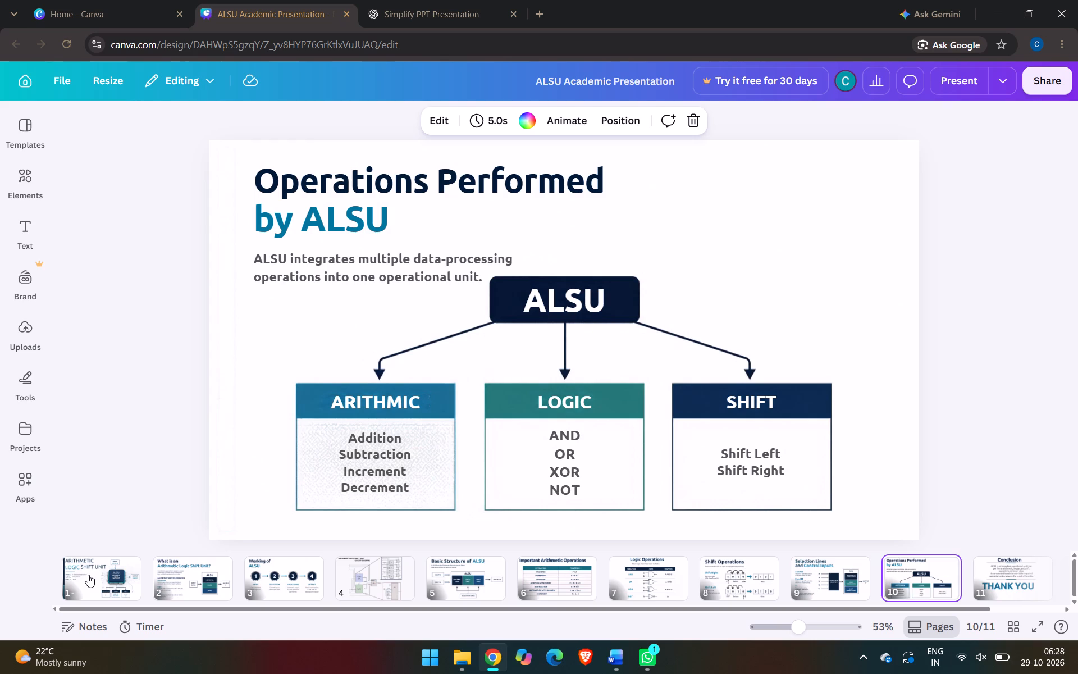
key(Right)
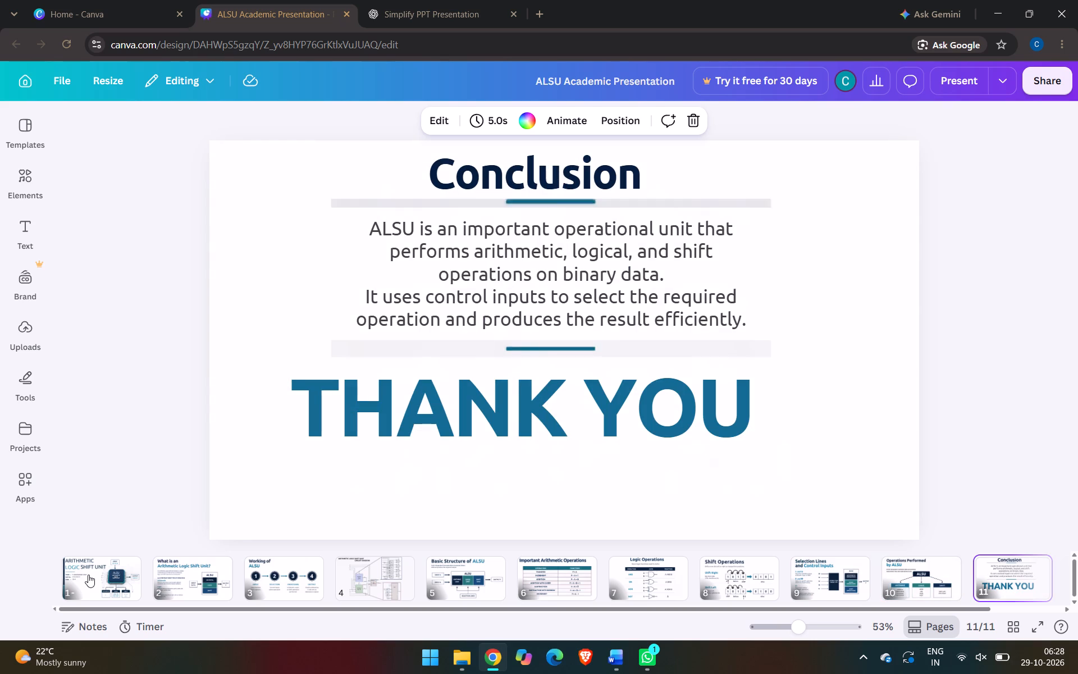
key(Left)
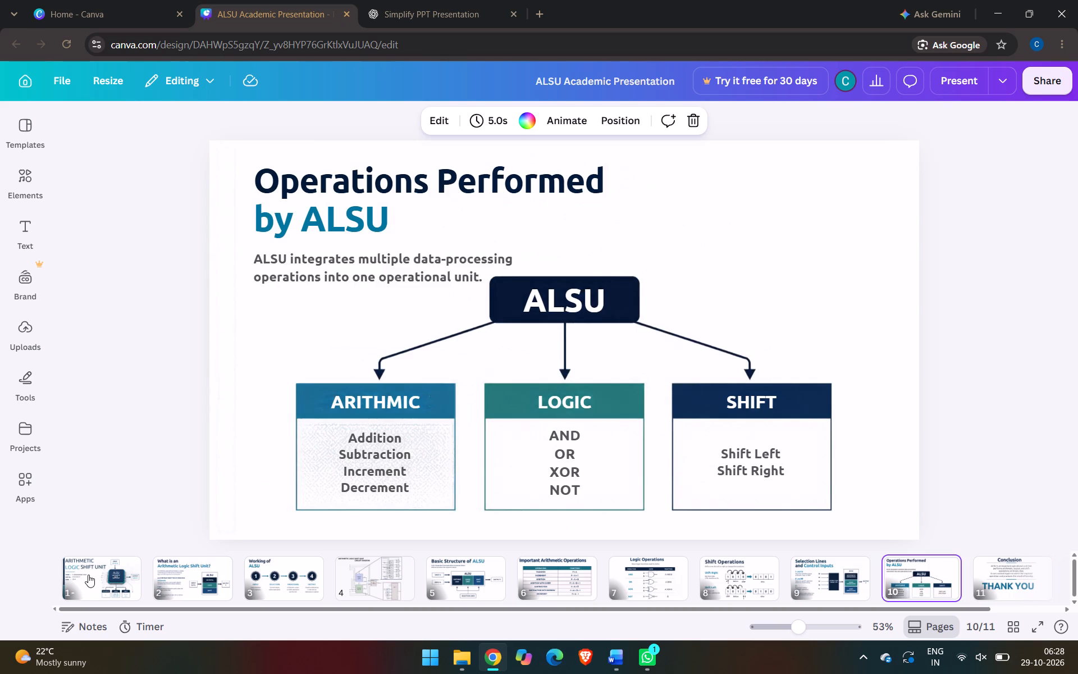
key(Left)
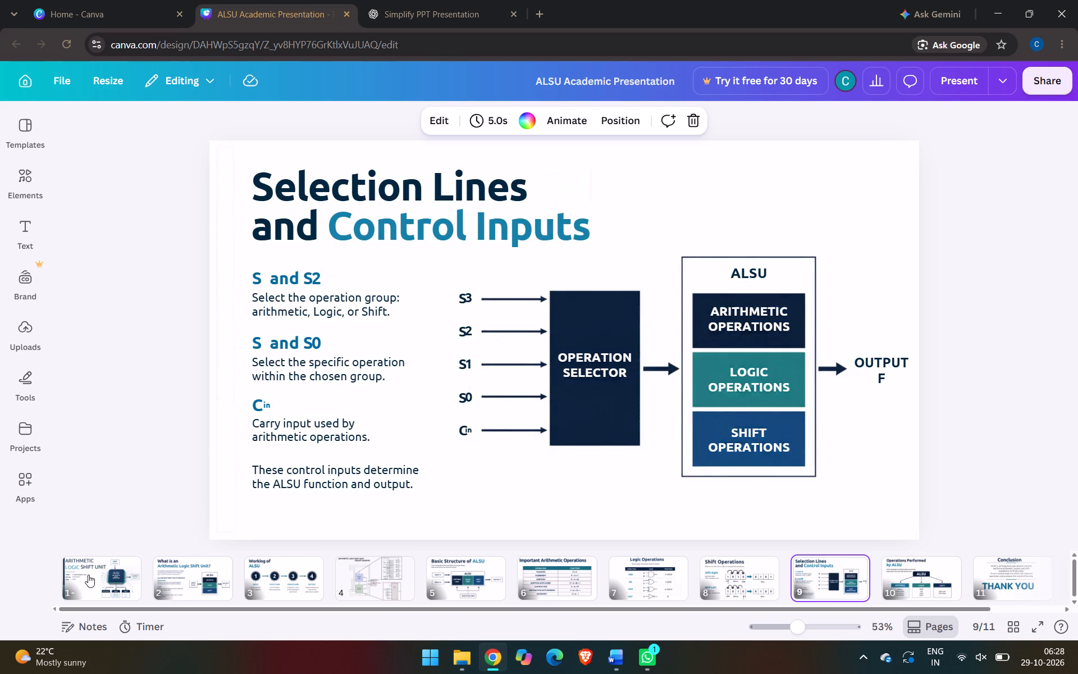
key(Right)
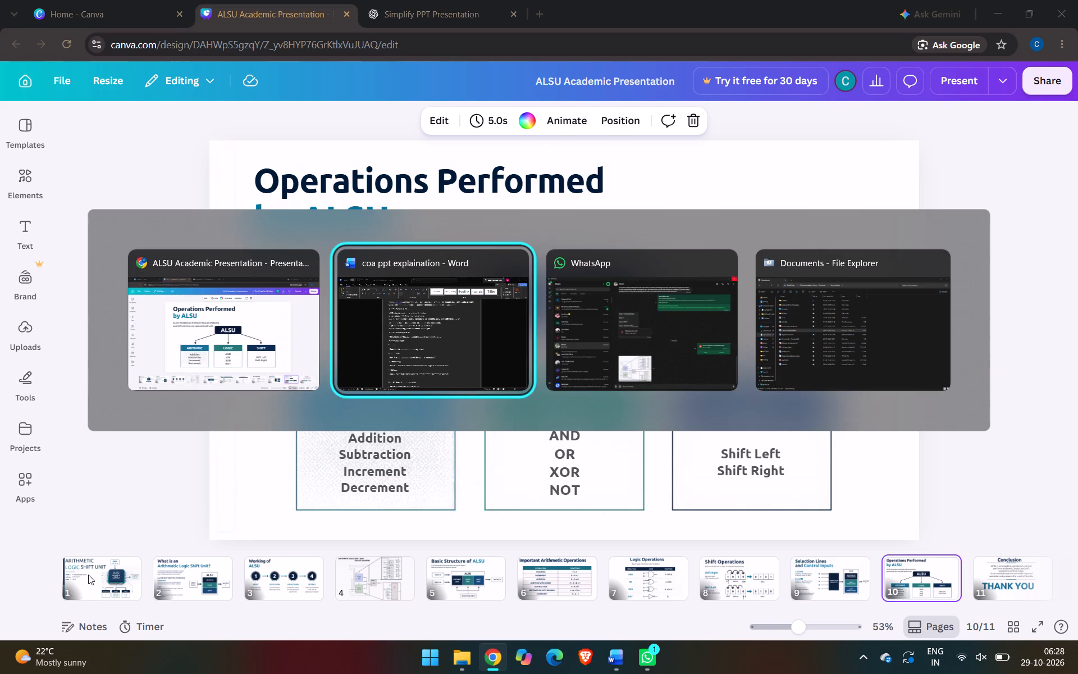
Switch back to the Word script and read the Slide 8 to Slide 10 sections on the second page.
scroll(88, 575, down, 5)
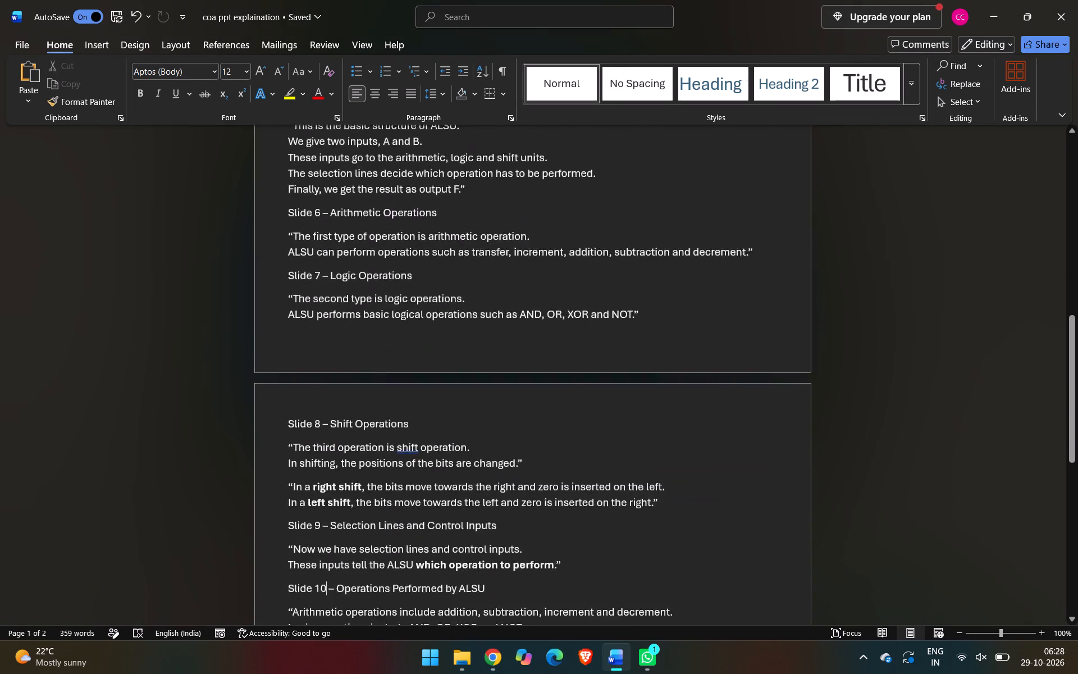
scroll(88, 575, down, 2)
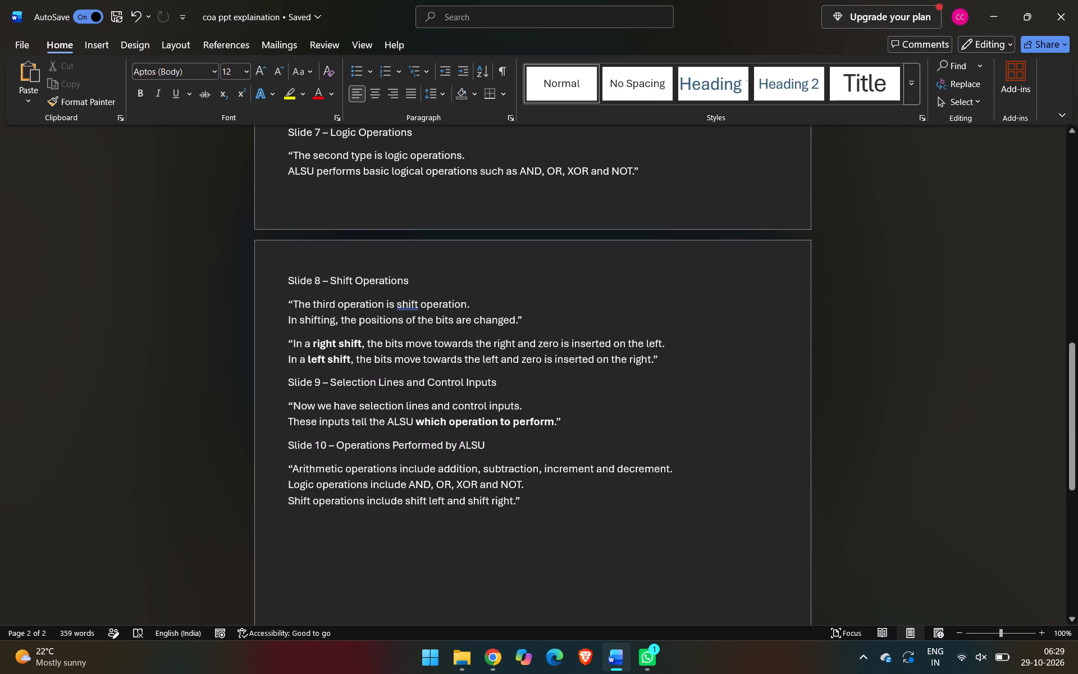
Read the Word script back from the Slide 8 section to the four working steps, focusing on Slide 5 – Basic Structure of ALSU.
scroll(305, 422, up, 1)
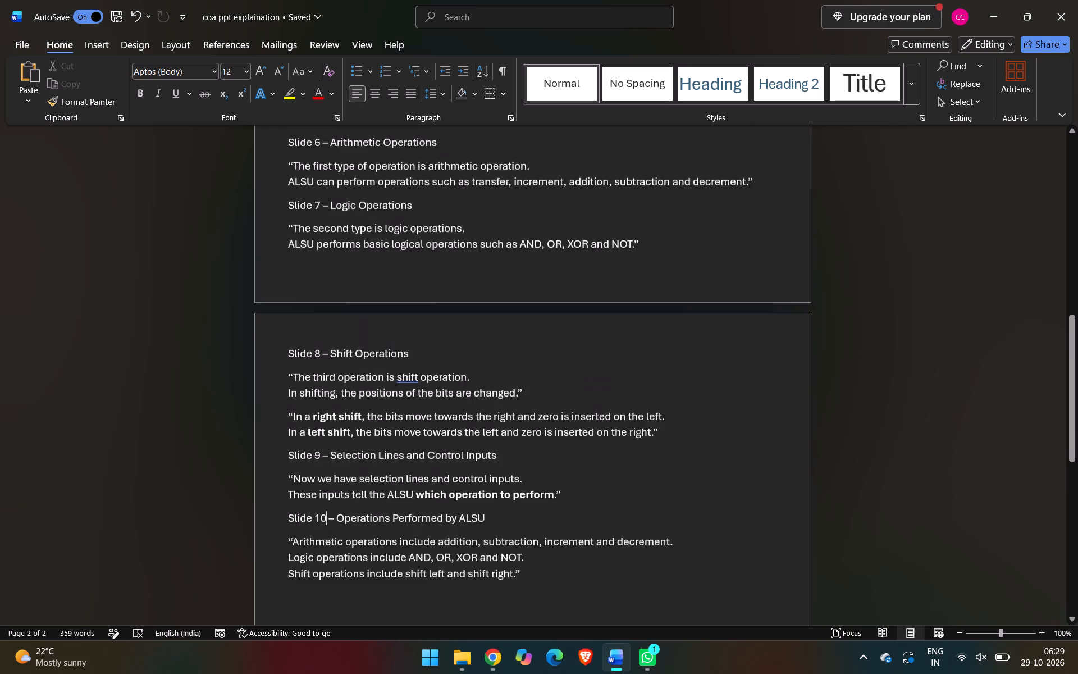
scroll(305, 422, up, 1)
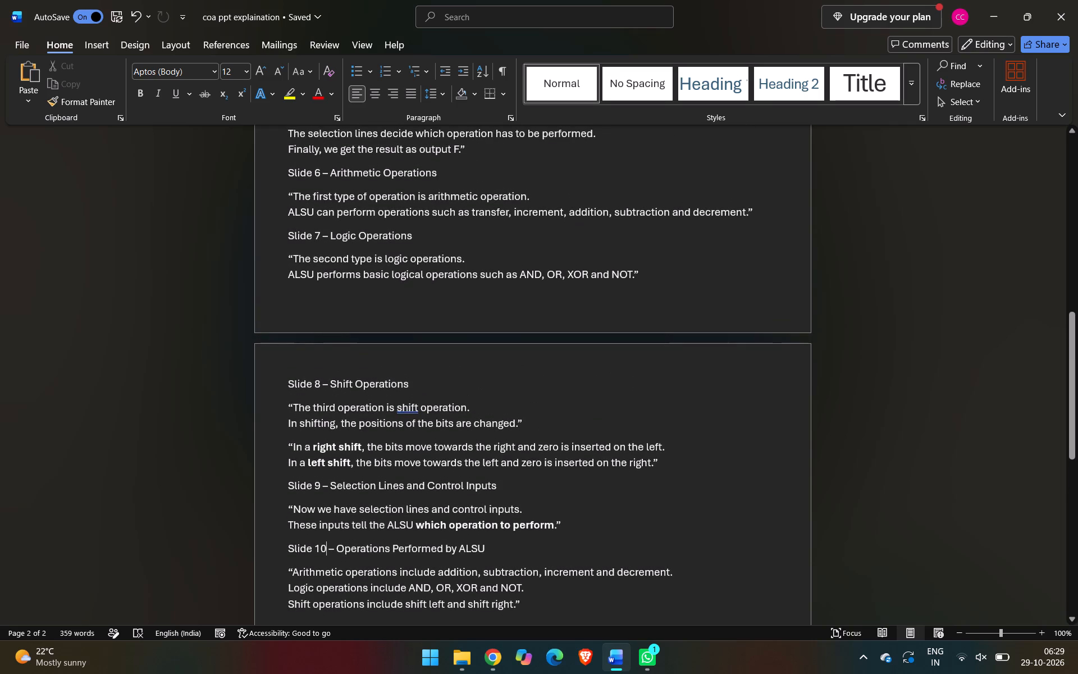
scroll(305, 438, up, 3)
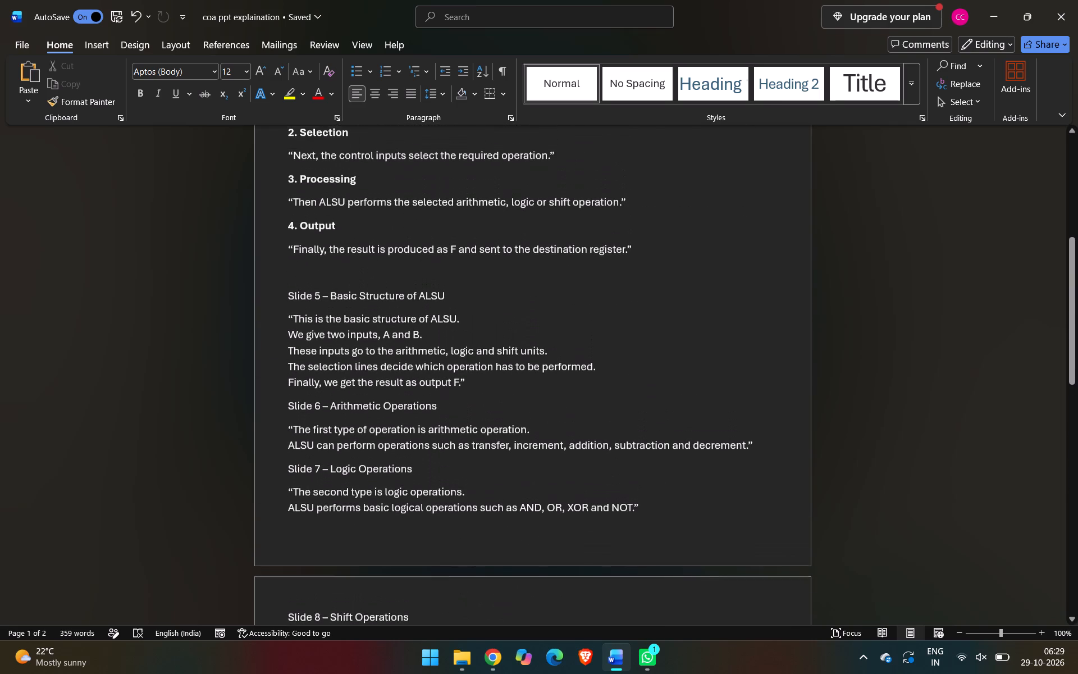
scroll(305, 438, up, 1)
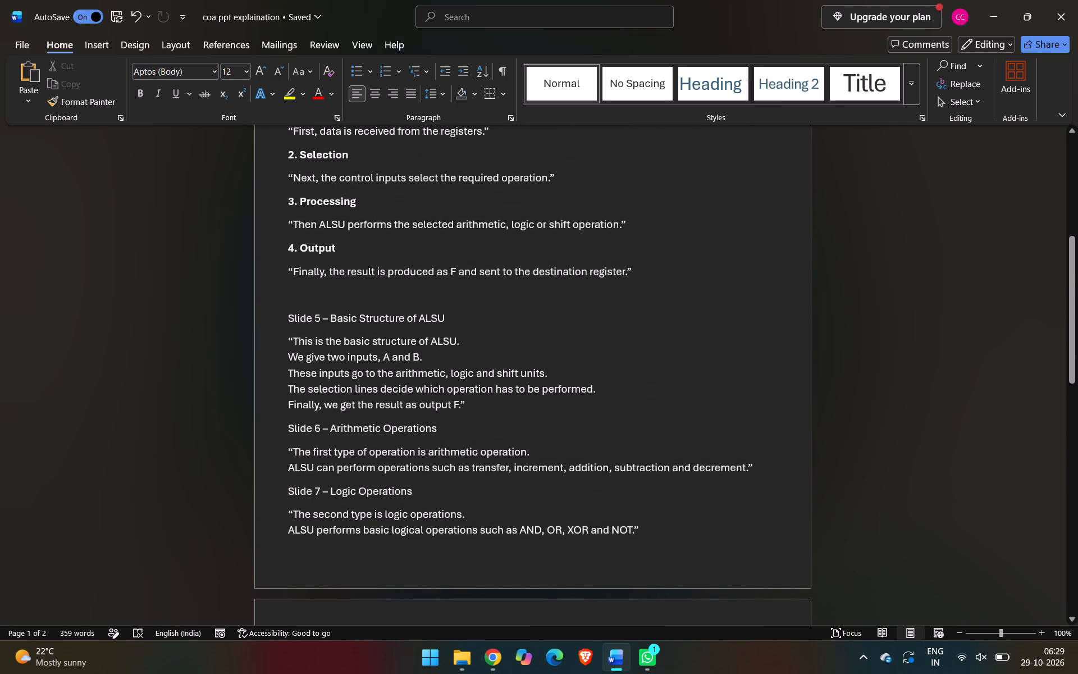
drag(287, 321, 374, 384)
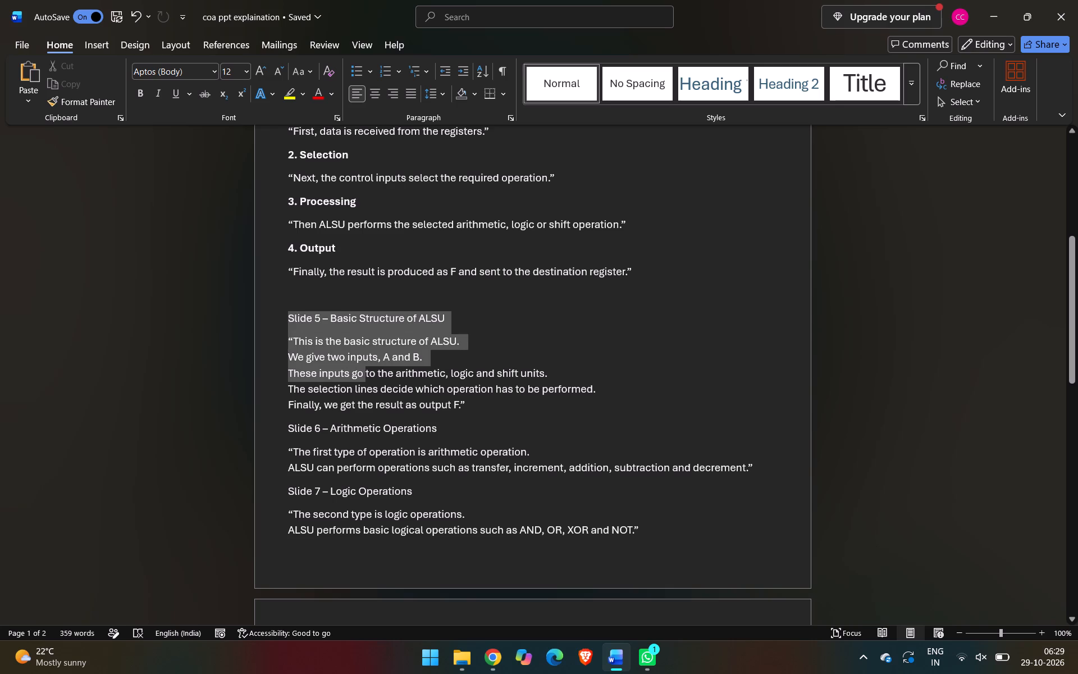
drag(374, 384, 462, 401)
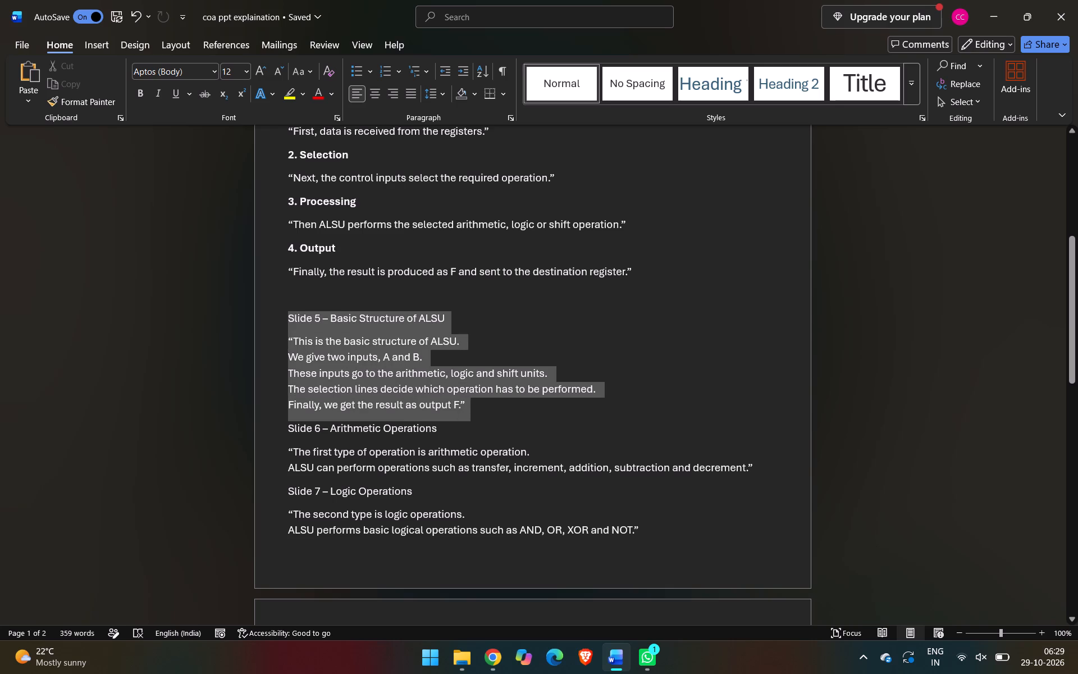
drag(462, 401, 462, 400)
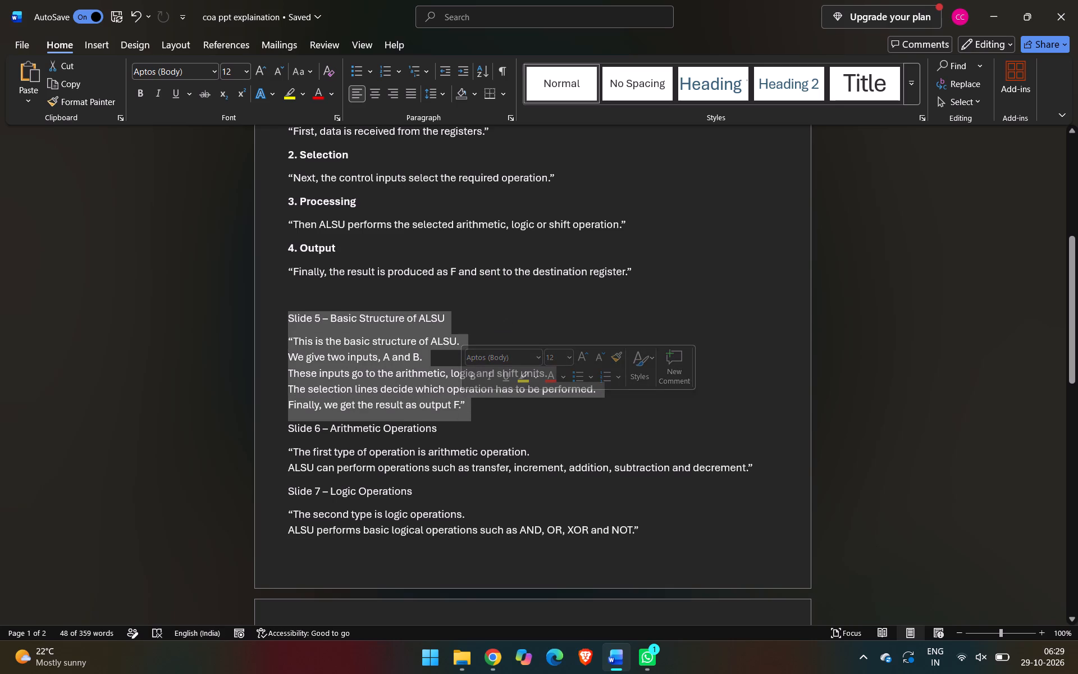
click(511, 307)
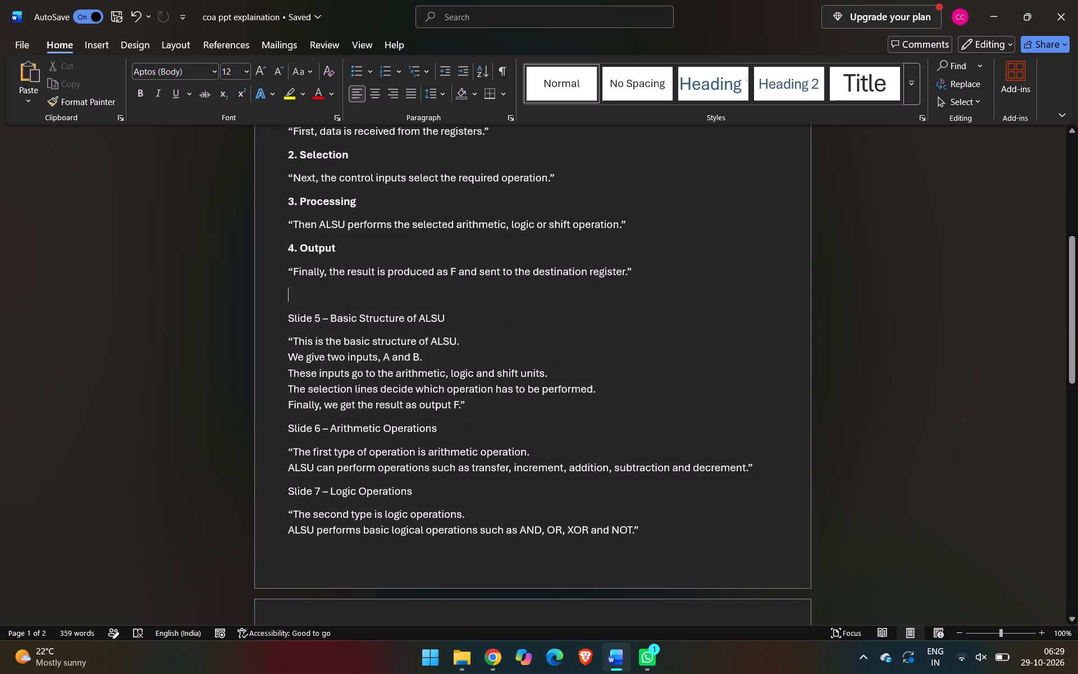
scroll(511, 307, up, 1)
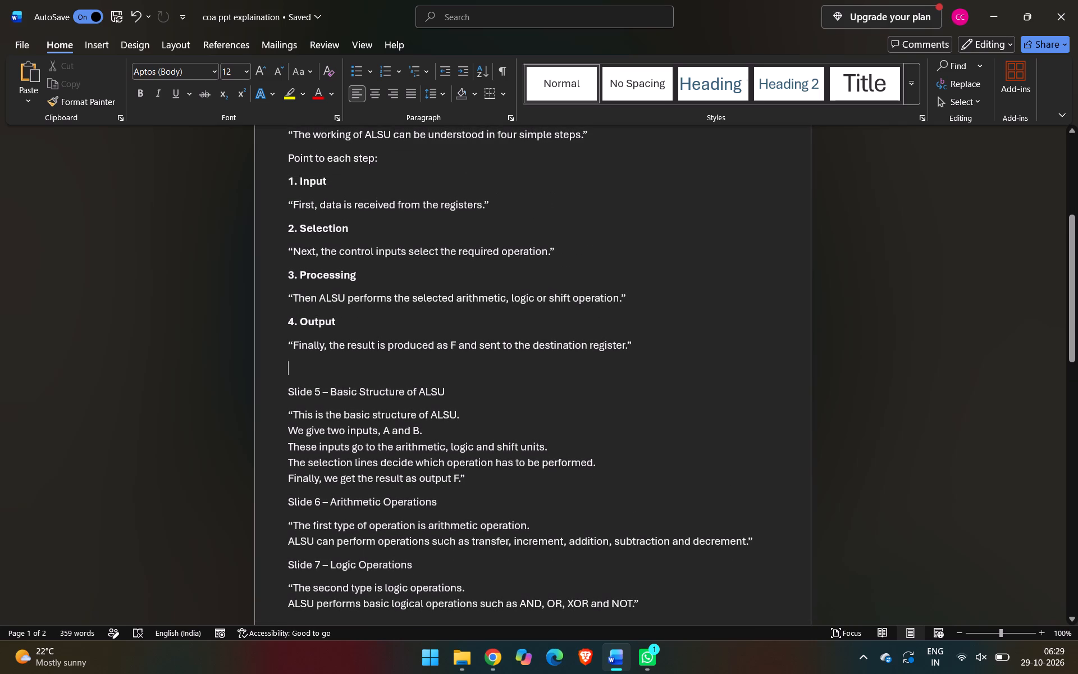
scroll(511, 307, up, 2)
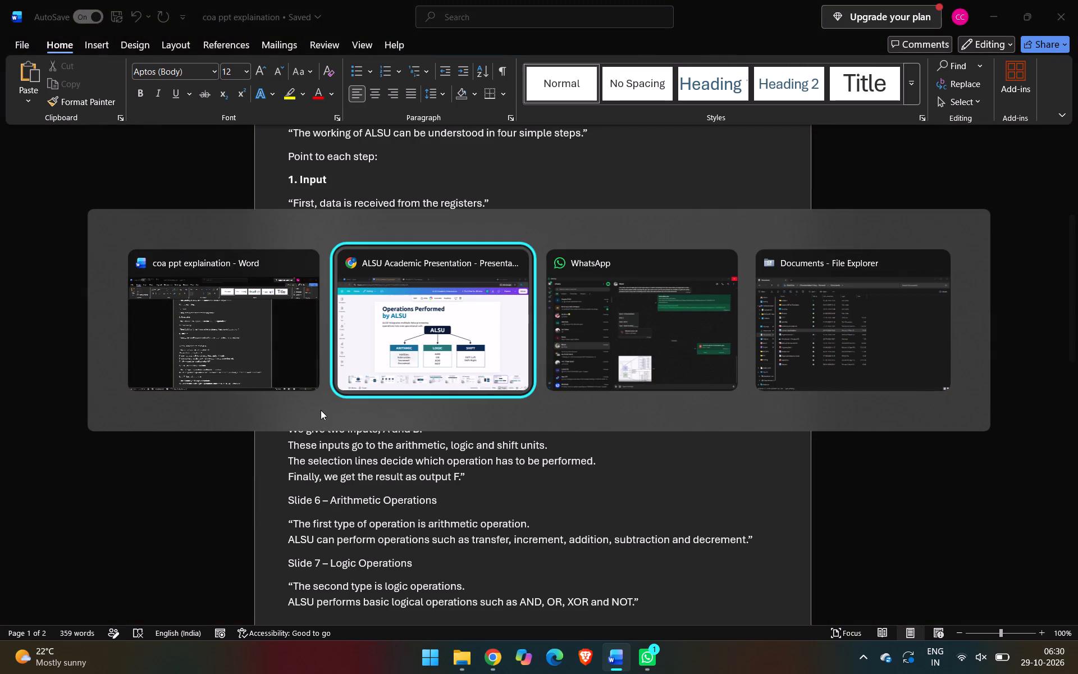
Switch to the Canva presentation and go back through the slides to the circuit diagram on slide 4.
key(Left)
key(Left)
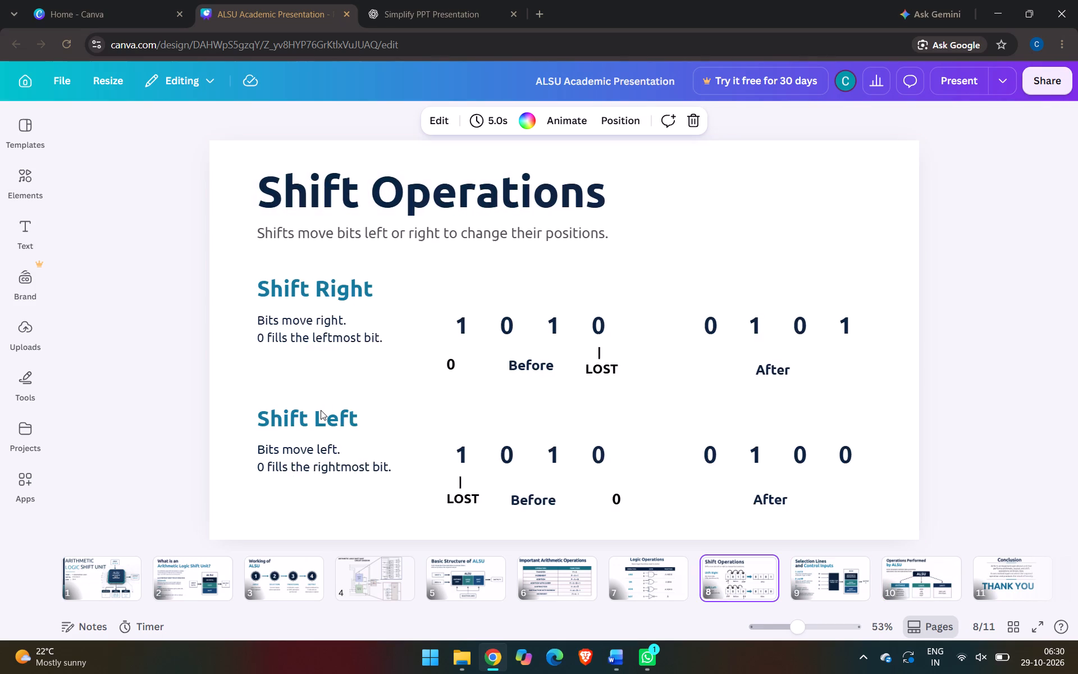
key(Left)
key(Left)
key(Left)
key(Left)
key(Left)
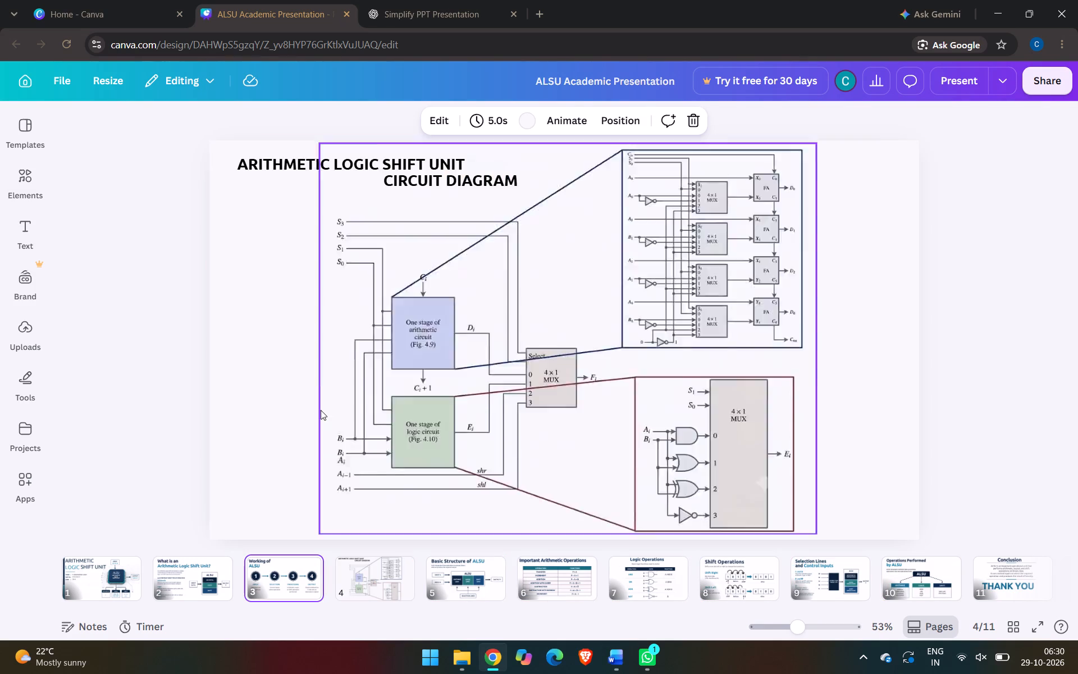
key(Right)
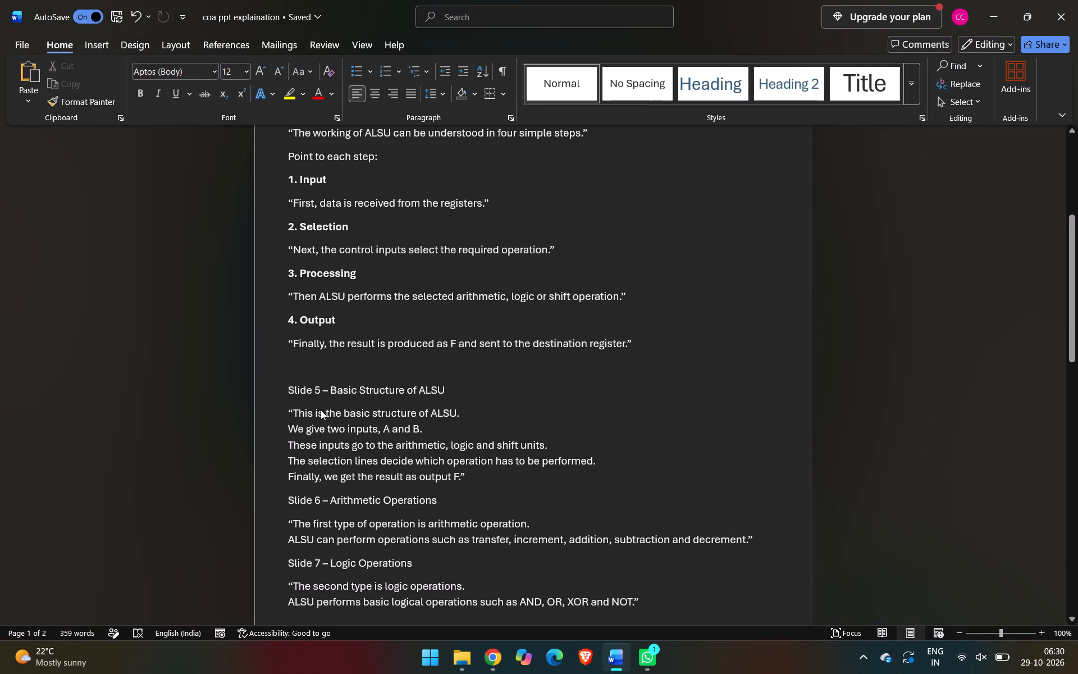
scroll(318, 394, up, 1)
scroll(318, 394, right, 1)
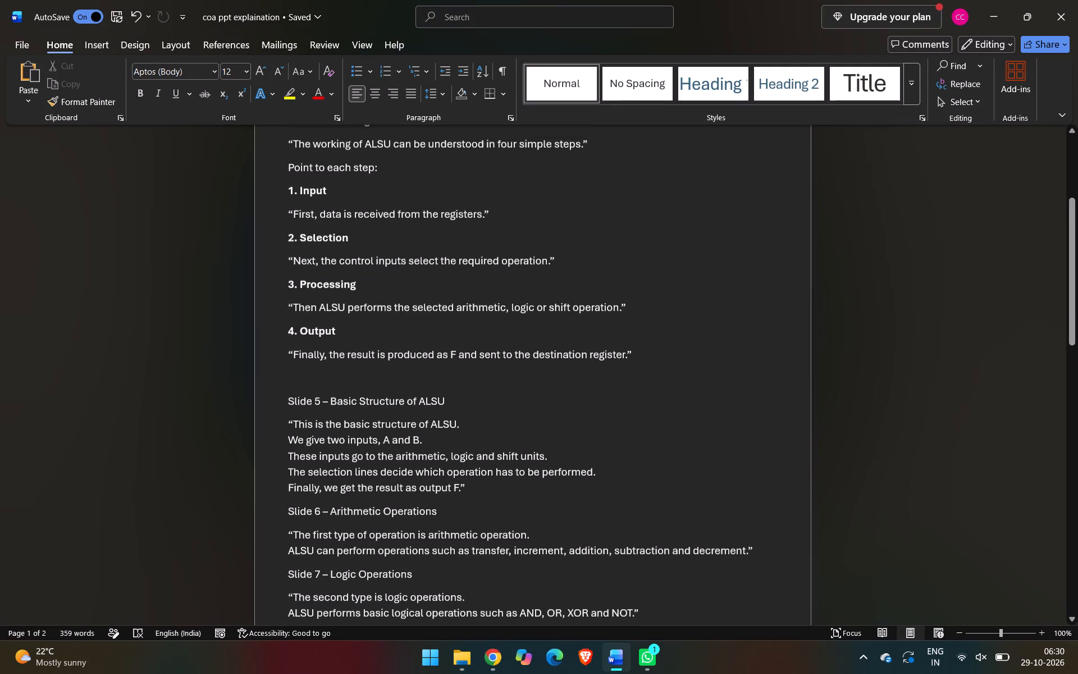
scroll(318, 394, right, 1)
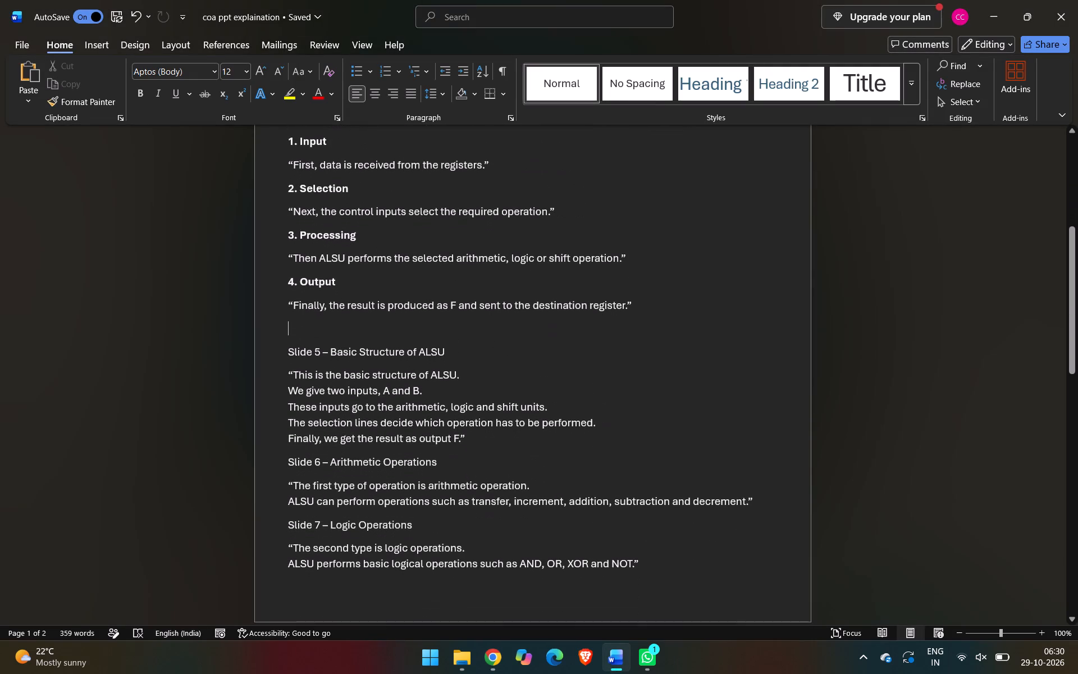
scroll(318, 394, right, 1)
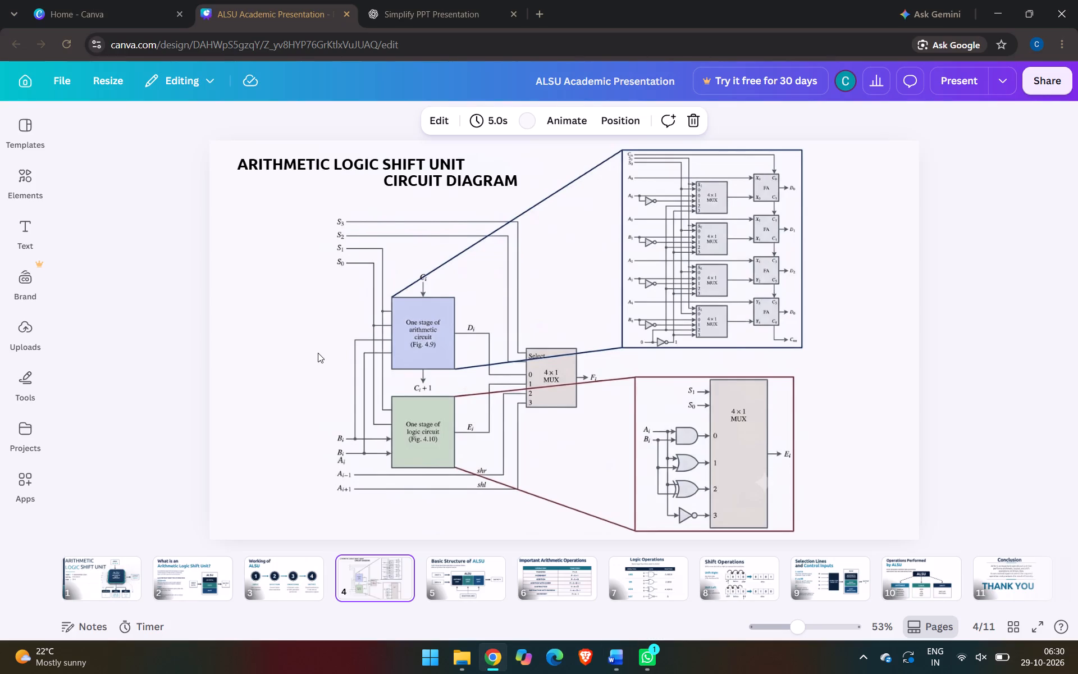
key(Right)
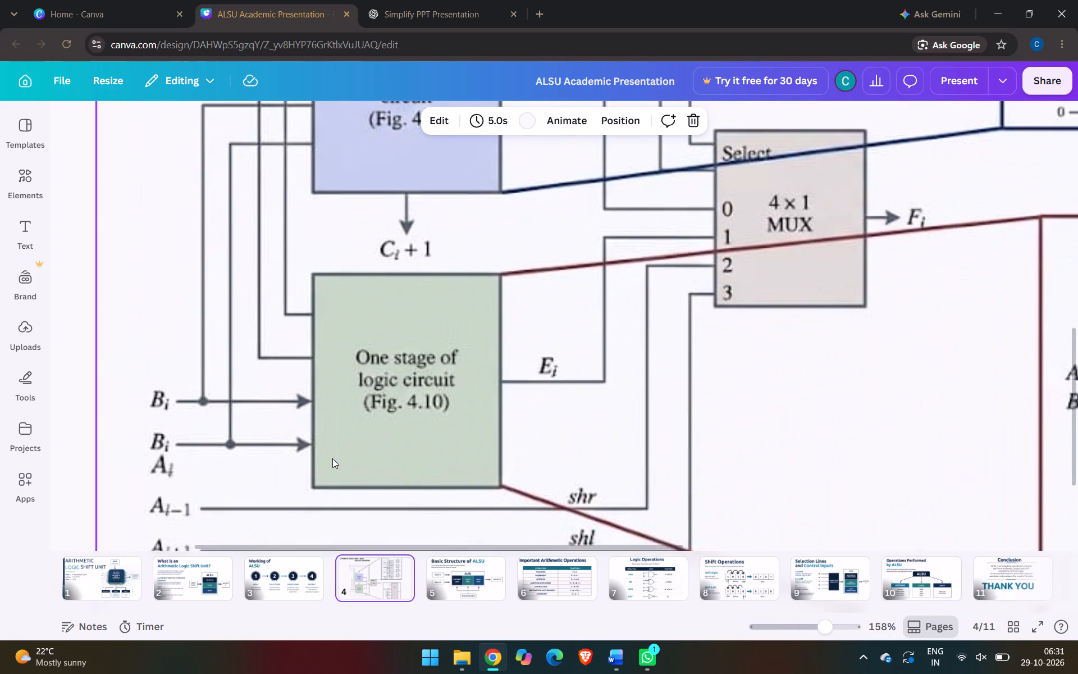
scroll(332, 458, right, 2)
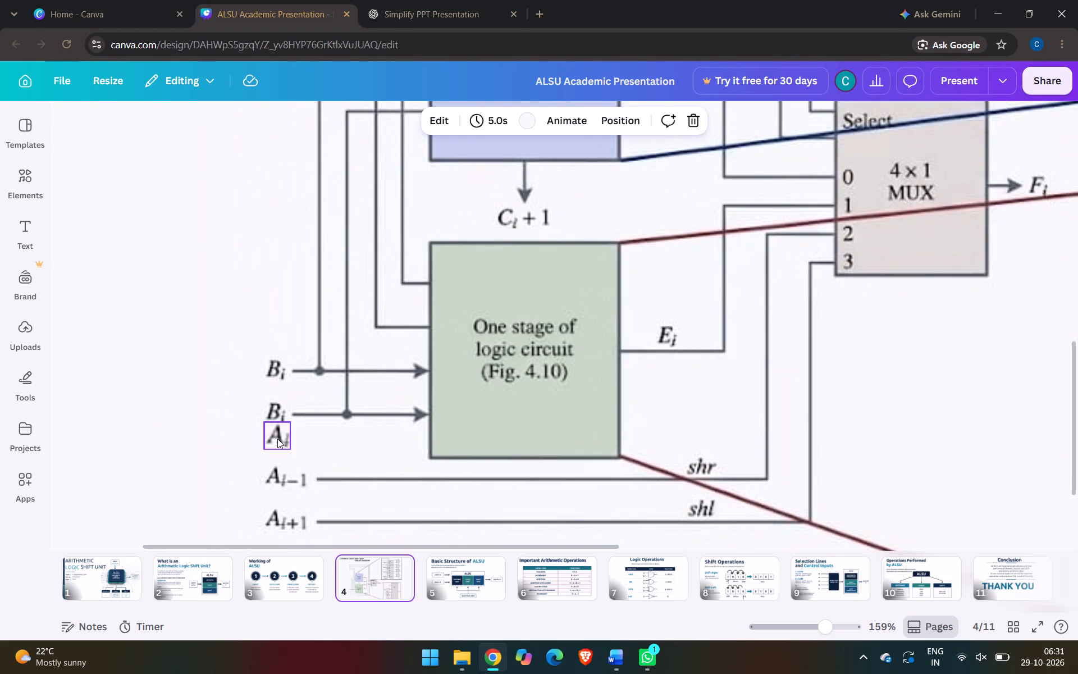
double_click(277, 439)
click(277, 439)
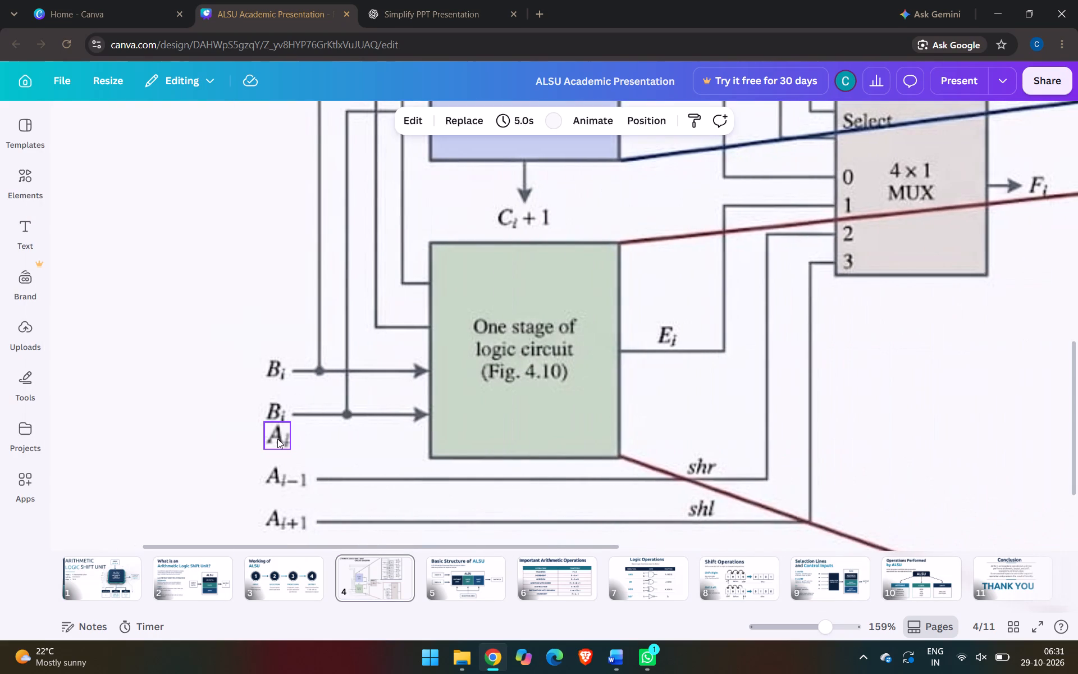
click(277, 439)
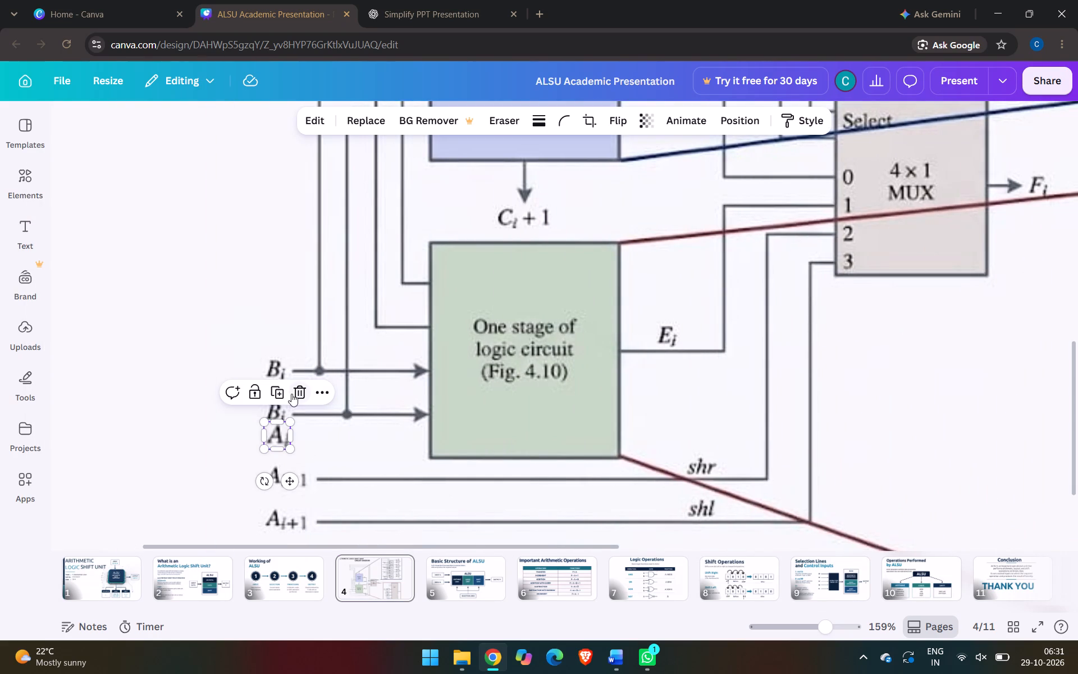
click(277, 432)
drag(277, 432, 277, 427)
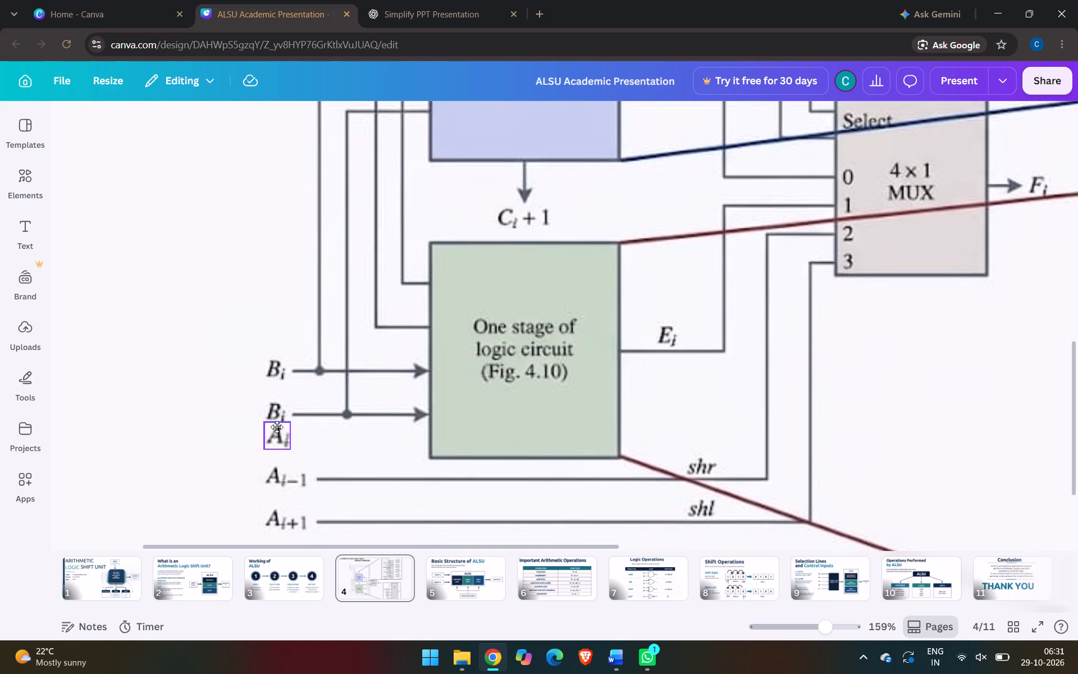
drag(277, 427, 275, 411)
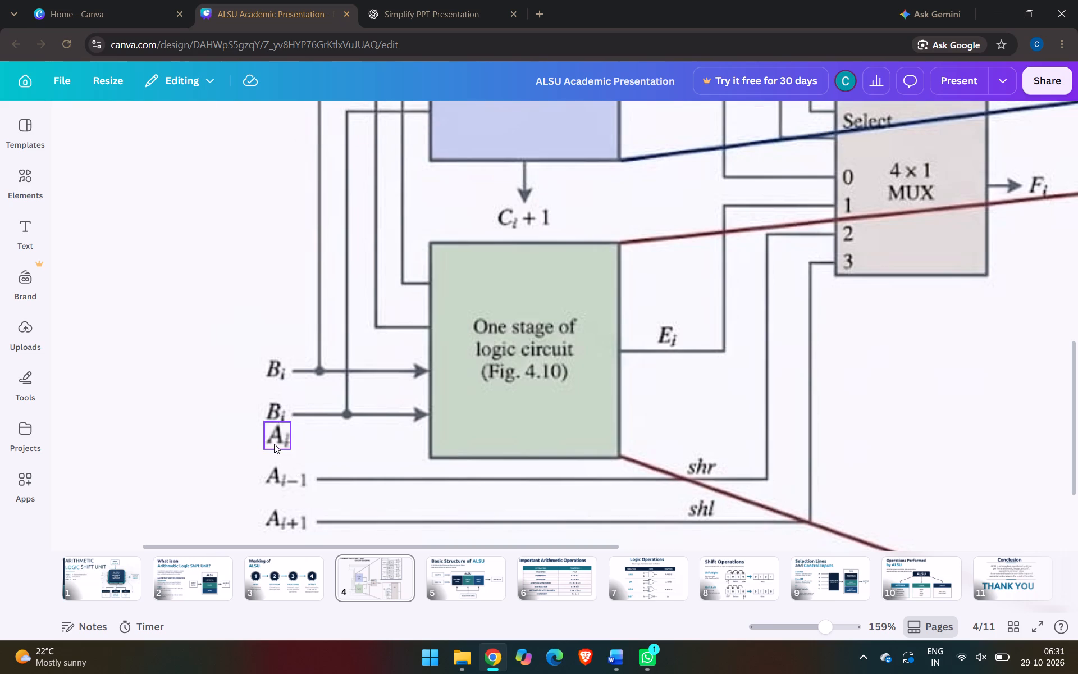
click(274, 444)
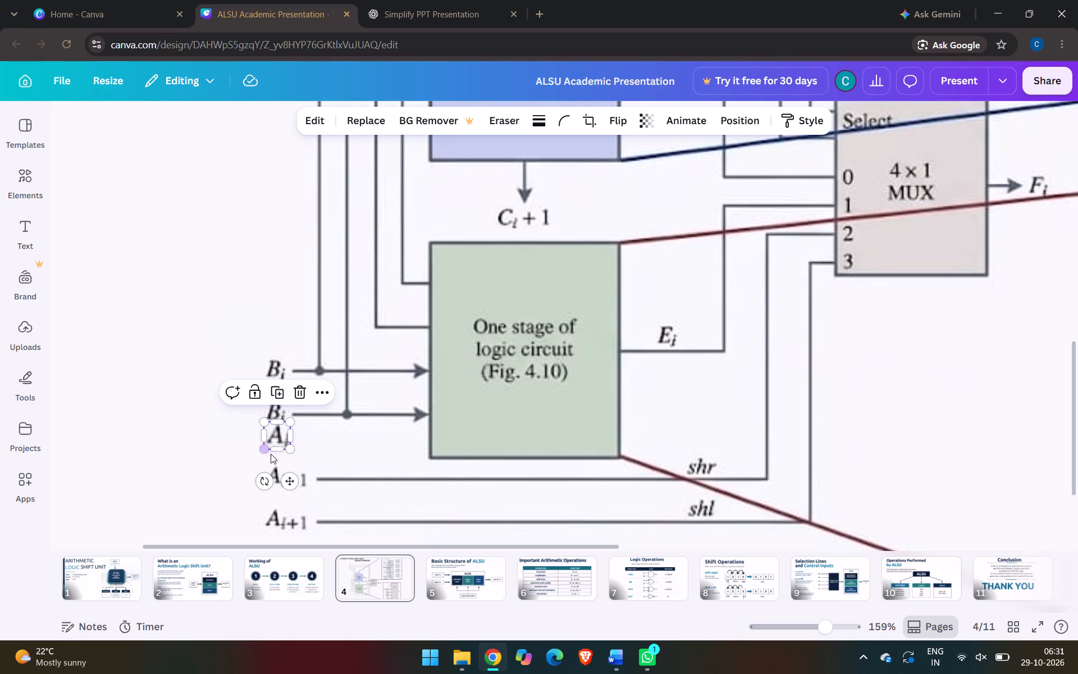
drag(285, 484, 286, 461)
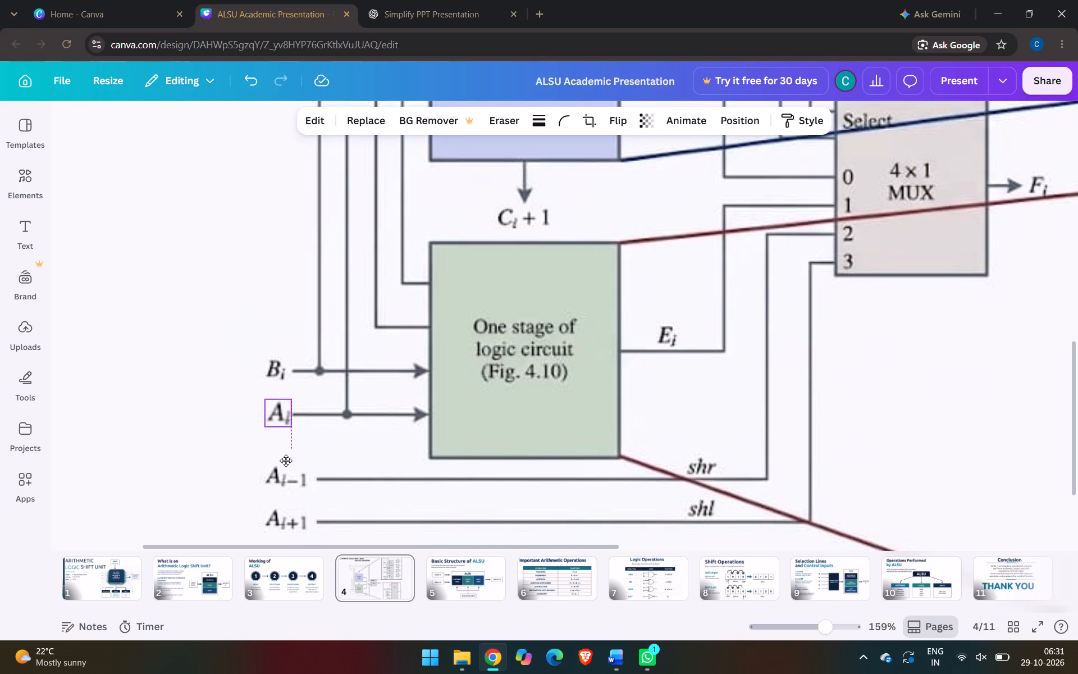
drag(286, 461, 281, 459)
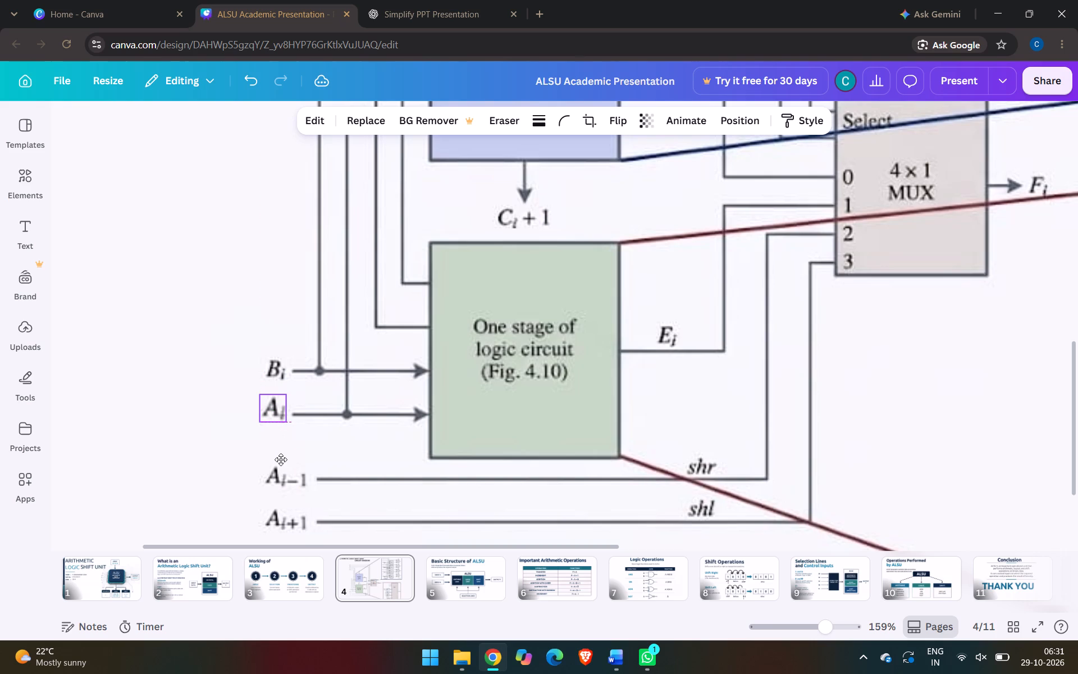
drag(281, 459, 284, 458)
click(245, 259)
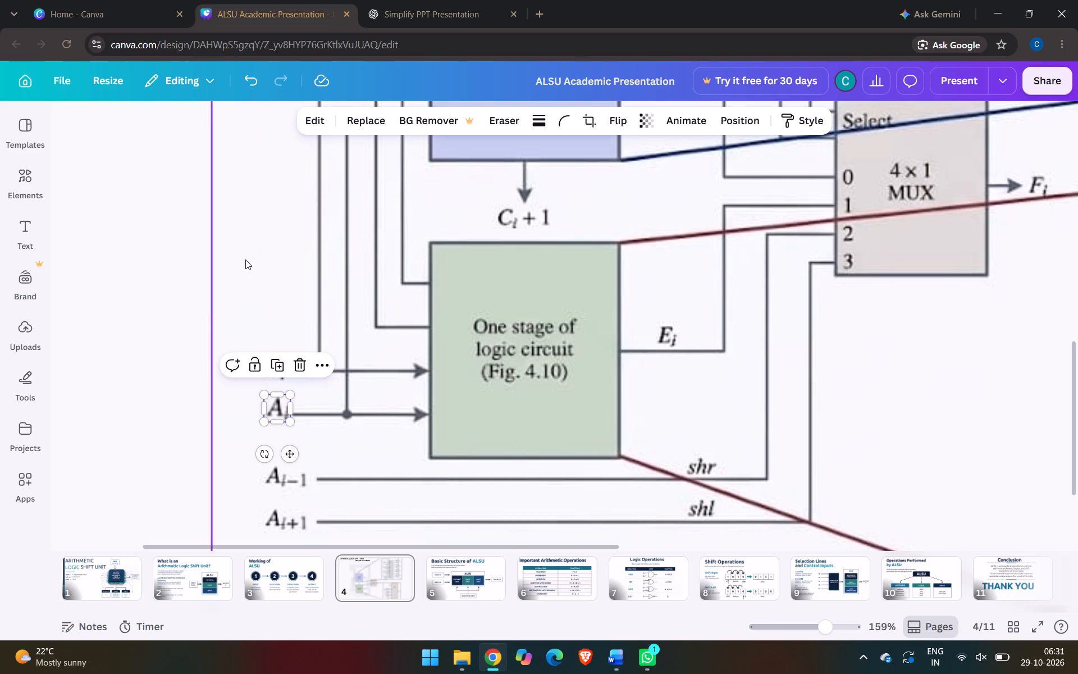
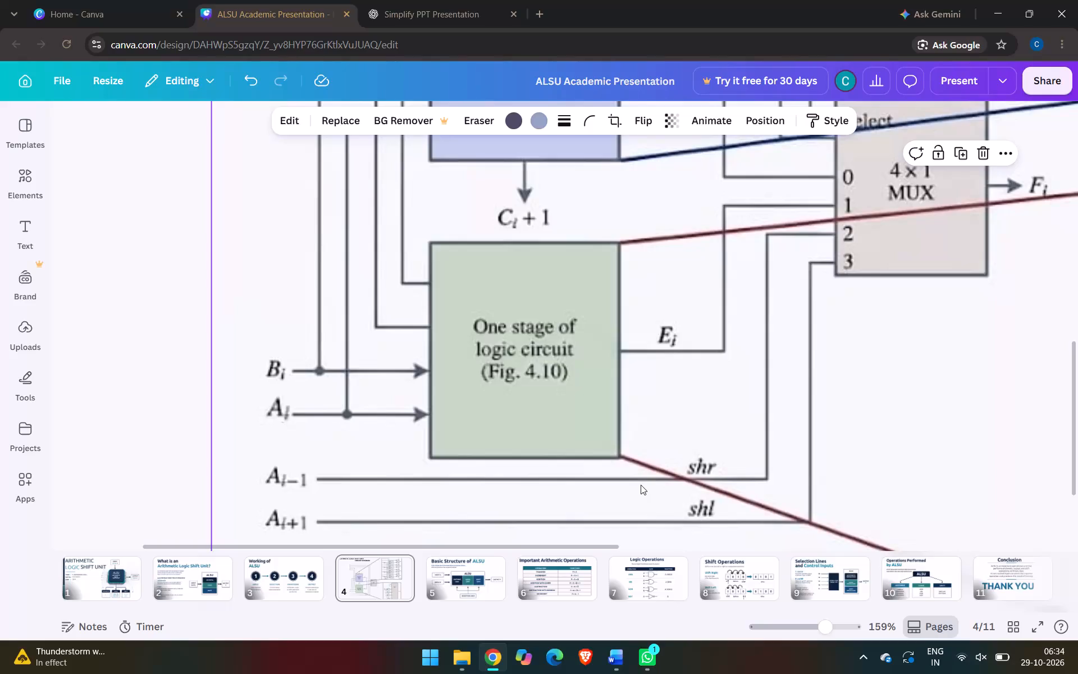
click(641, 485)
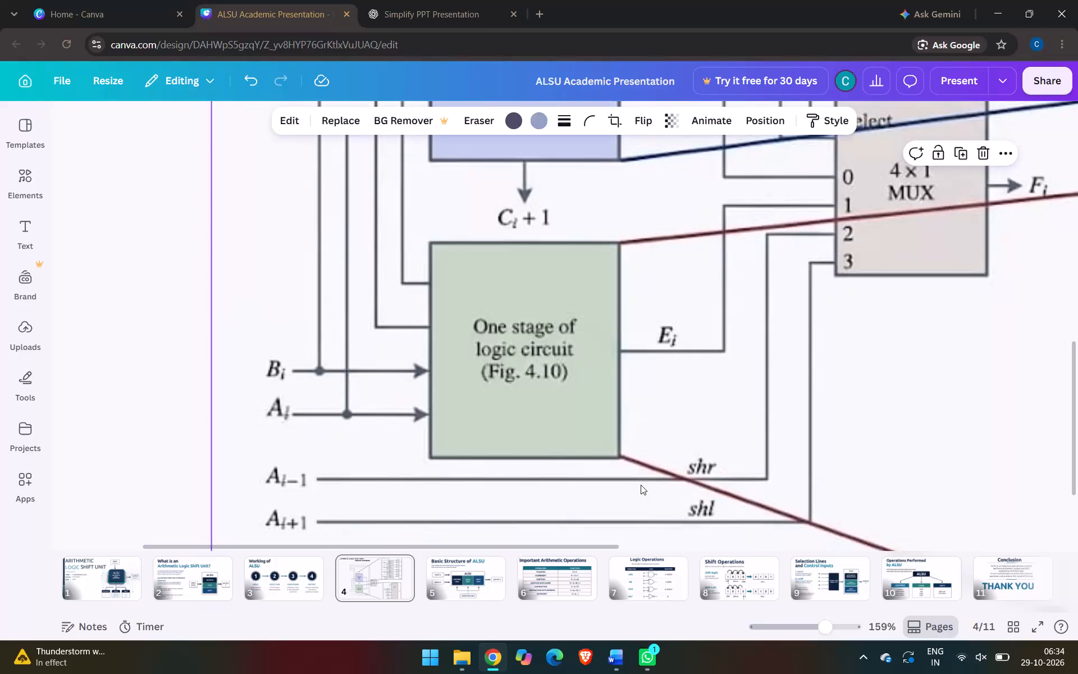
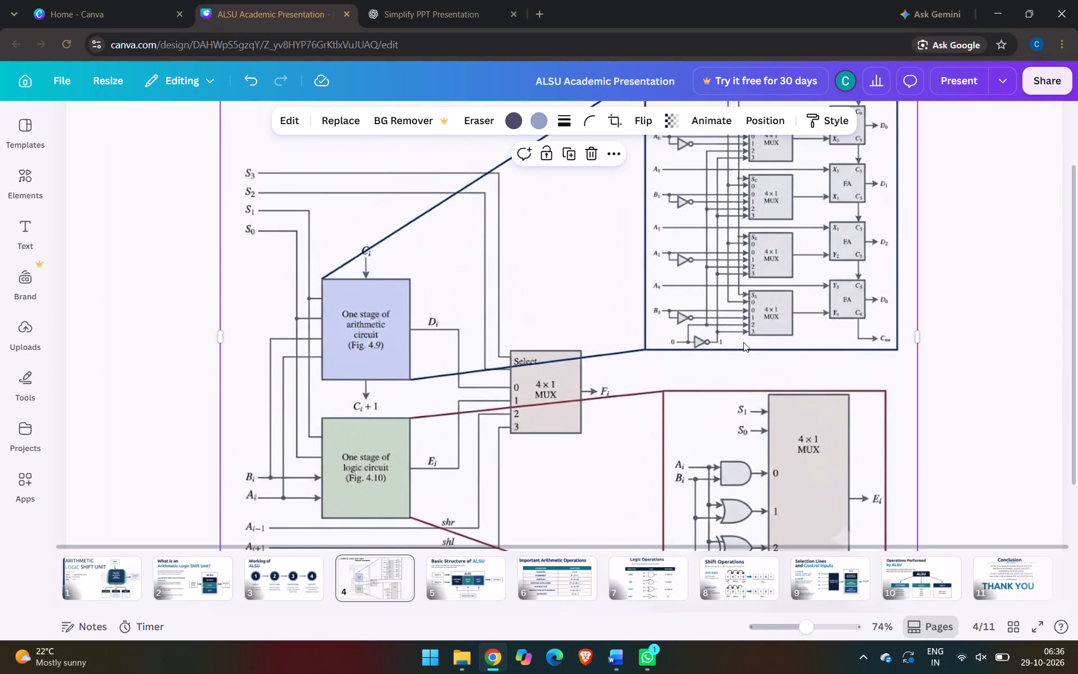
Search Google in a new tab for "arithmetic logic shift unit diagram".
scroll(743, 342, left, 1)
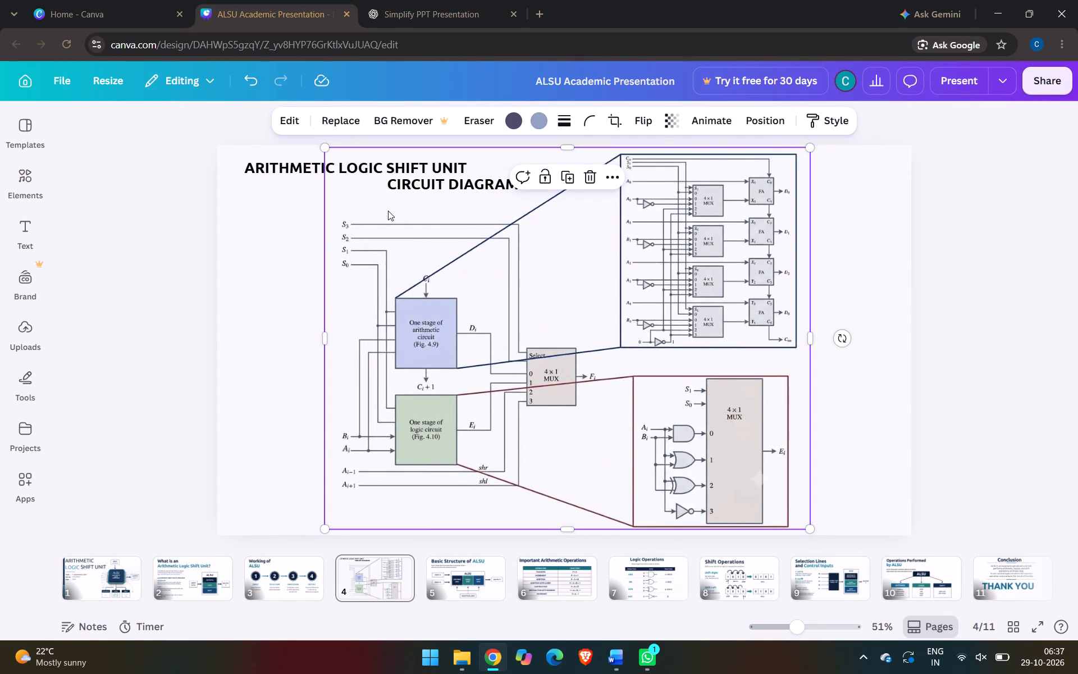
click(537, 15)
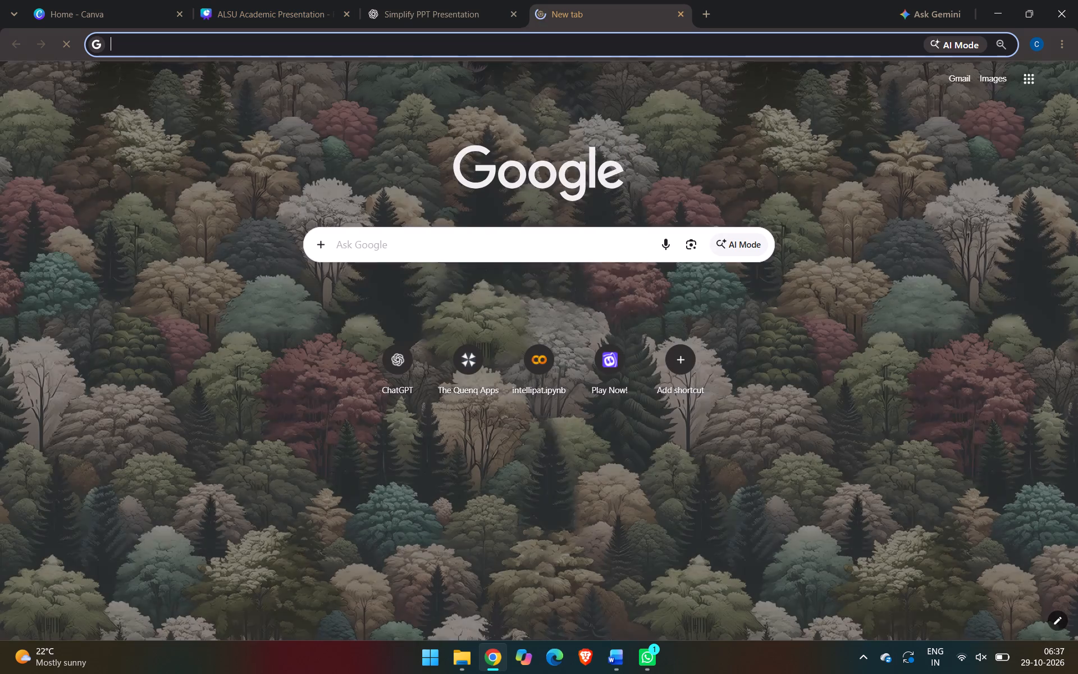
click(361, 252)
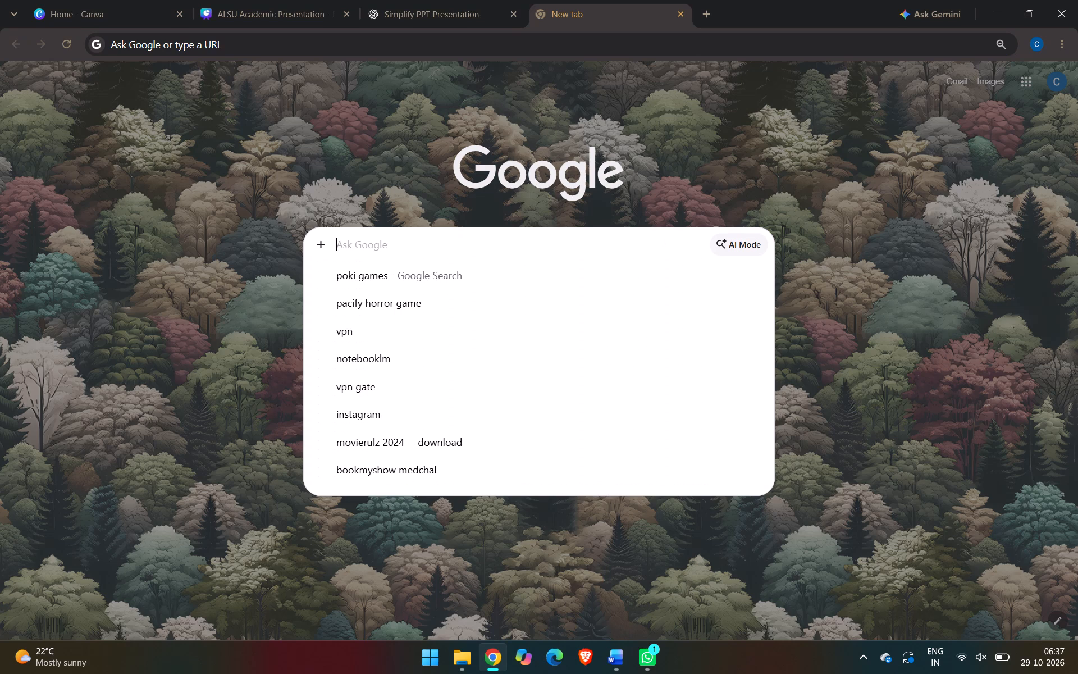
key(a)
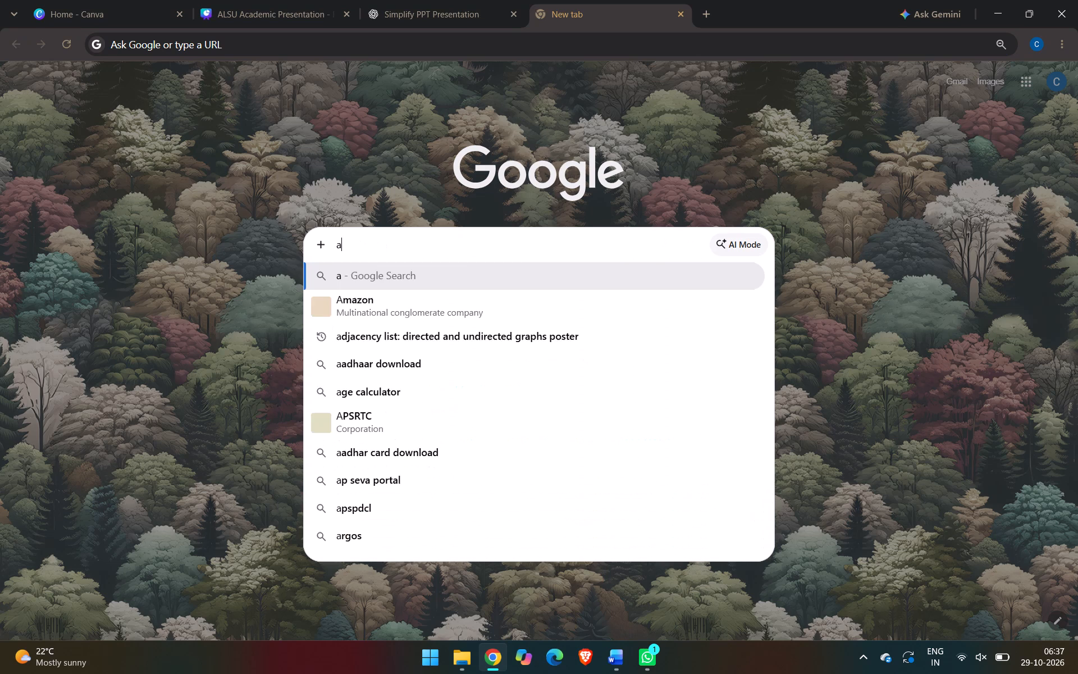
key(r)
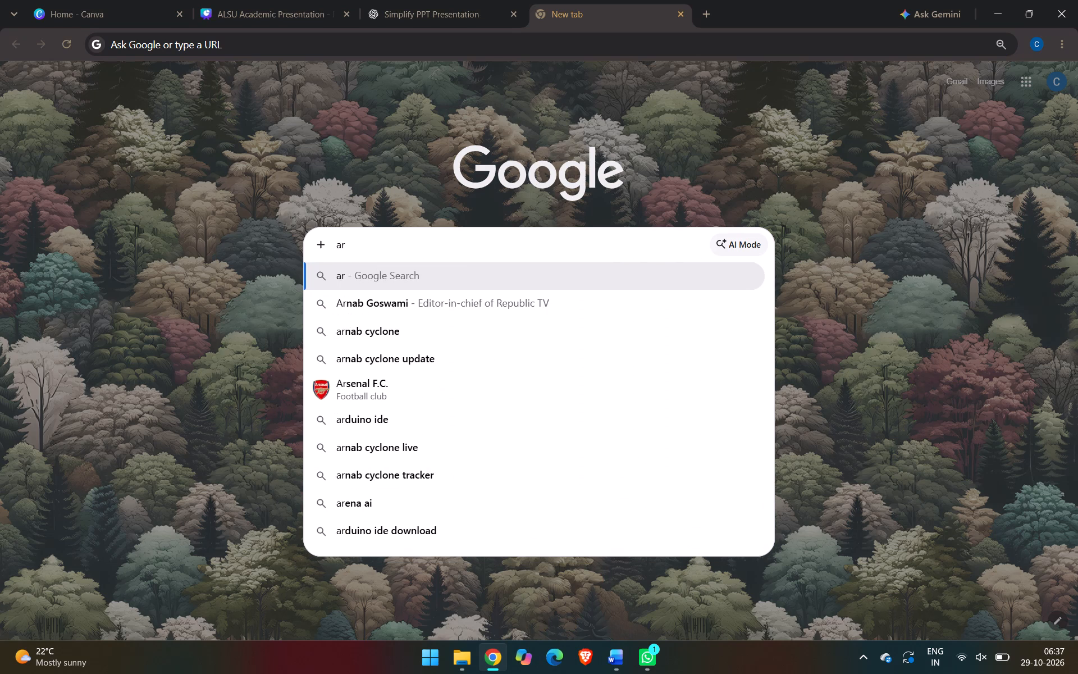
text(it)
key(h)
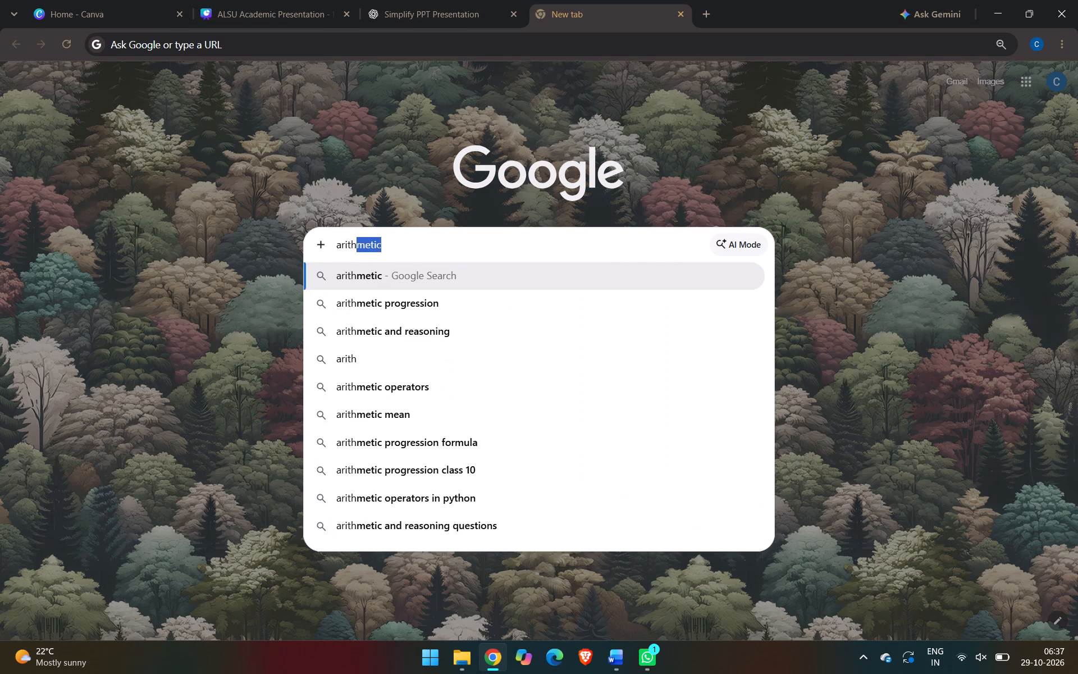
key(Down)
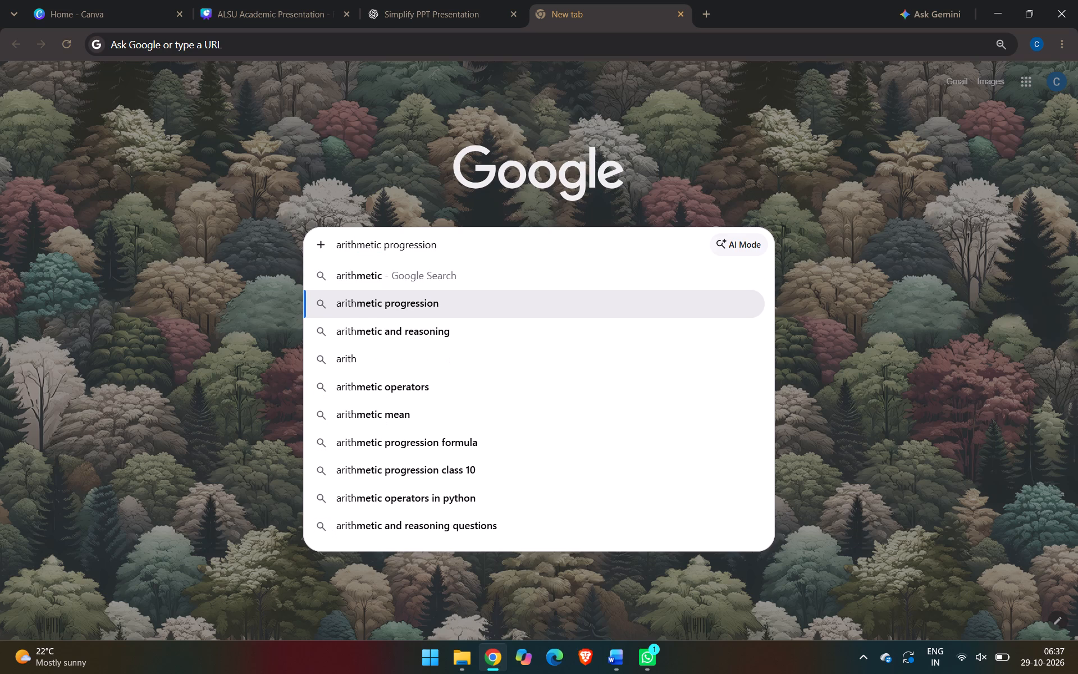
key(Up)
key(space)
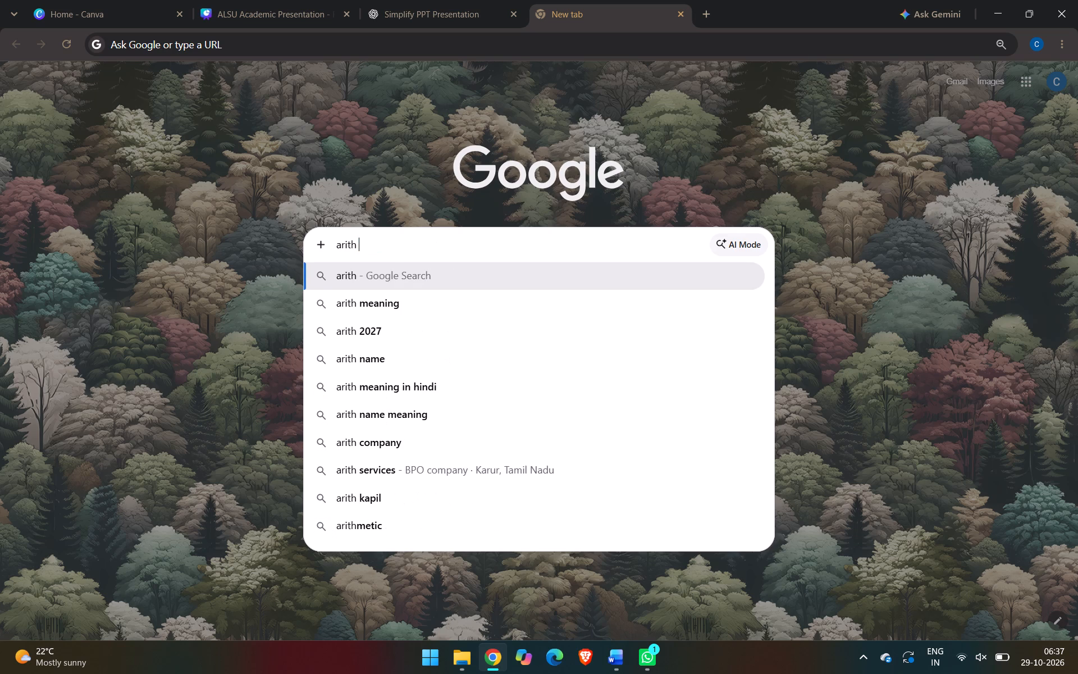
key(BackSpace)
key(BackSpace)
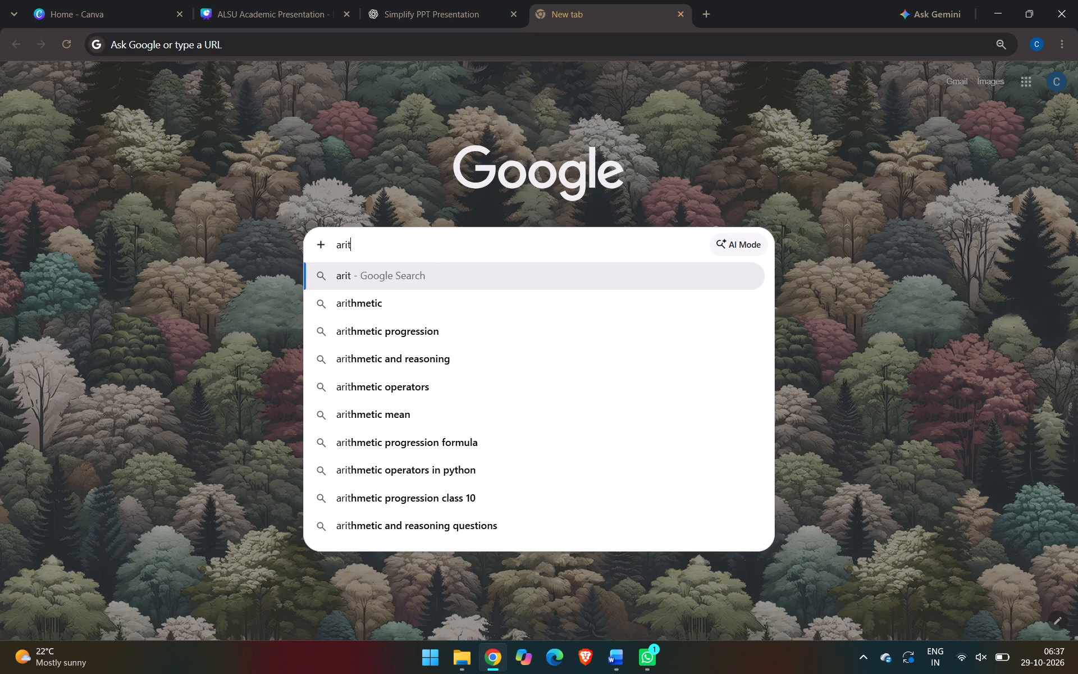
key(h)
text(me)
text(tic)
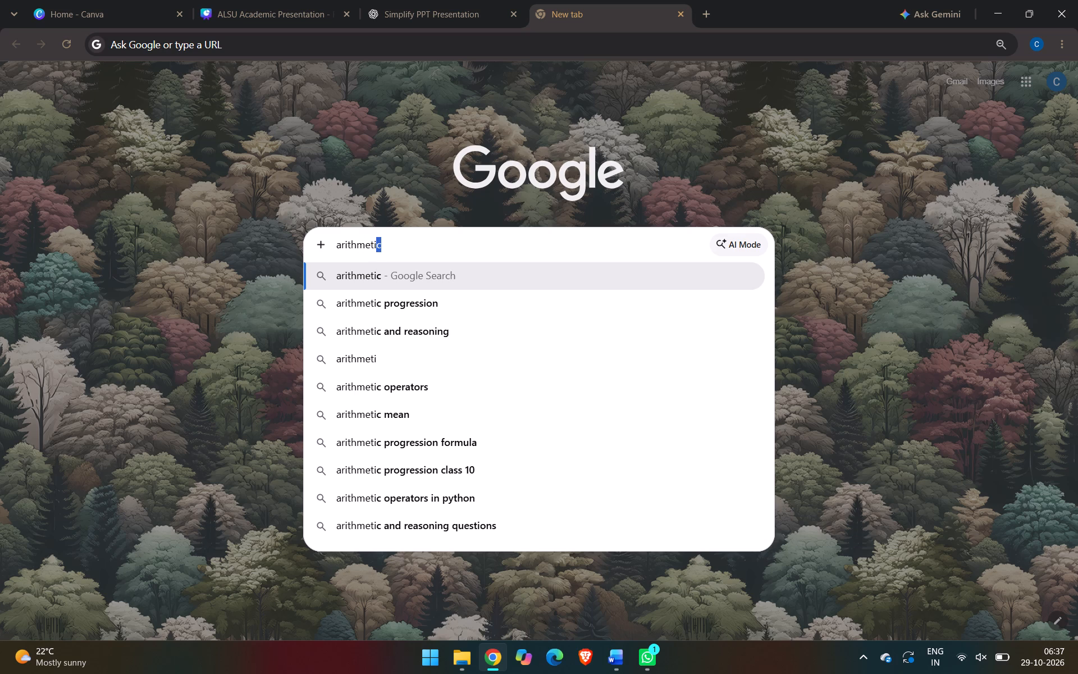
key(space)
text(logic sh)
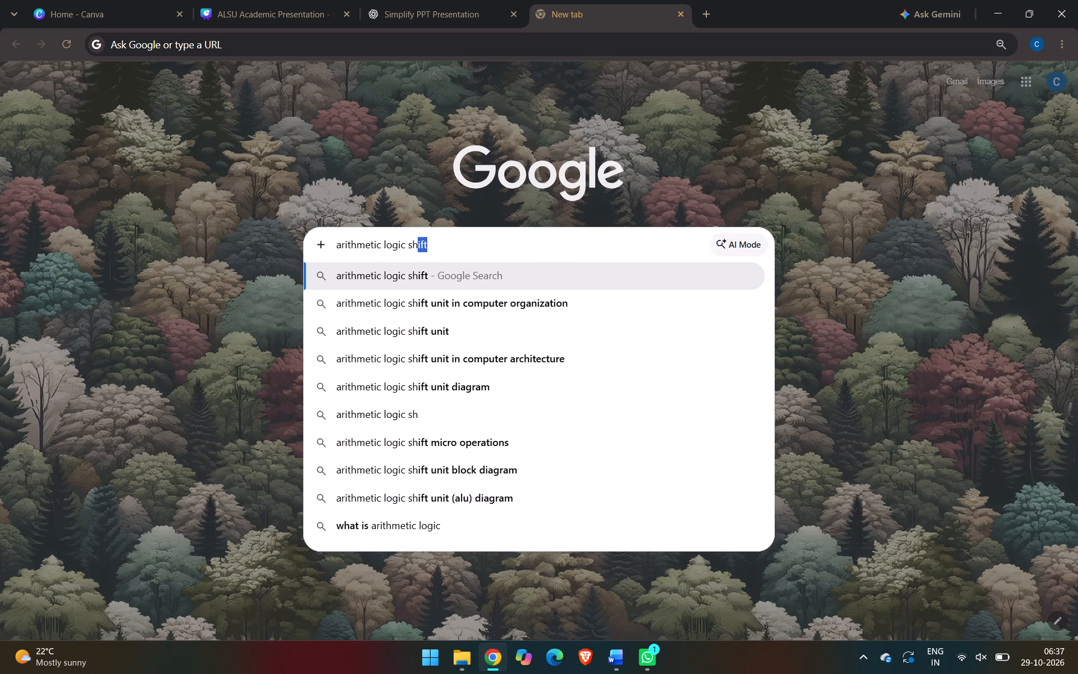
key(i)
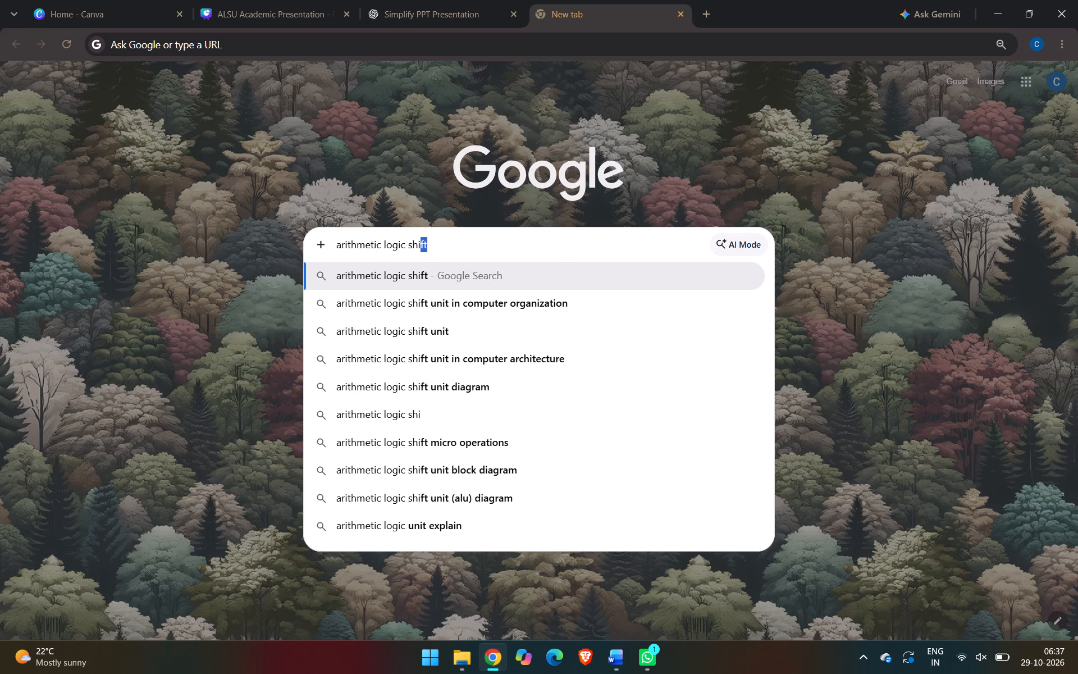
click(385, 384)
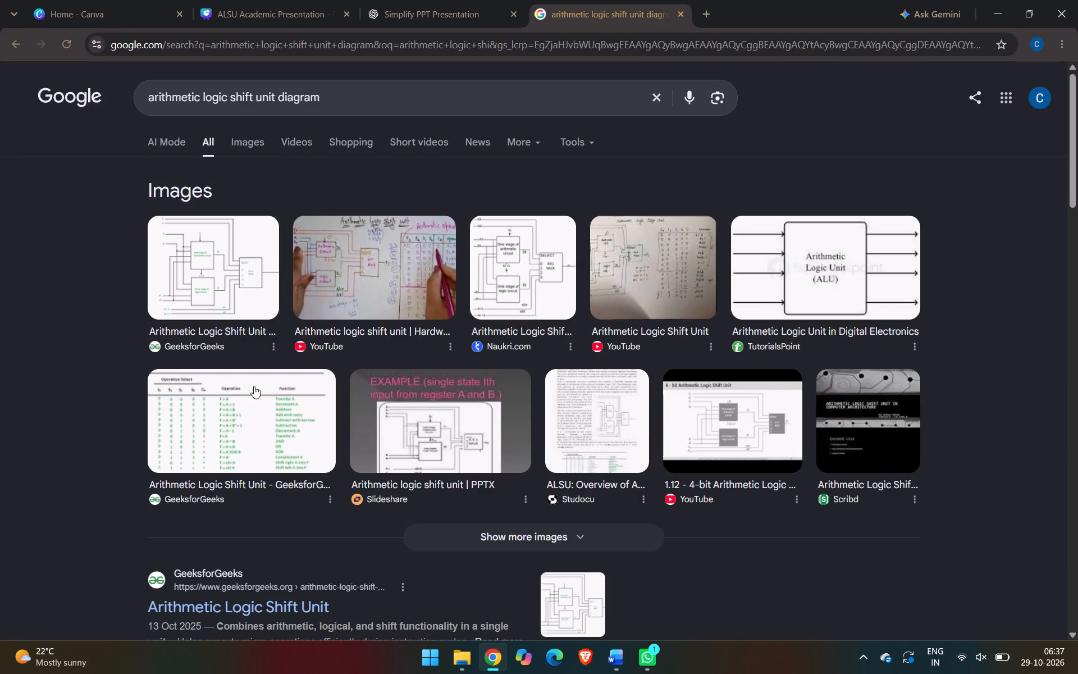
Browse the image results for the search and open the Transtutors figure of one stage of the arithmetic logic shift unit.
scroll(569, 389, down, 1)
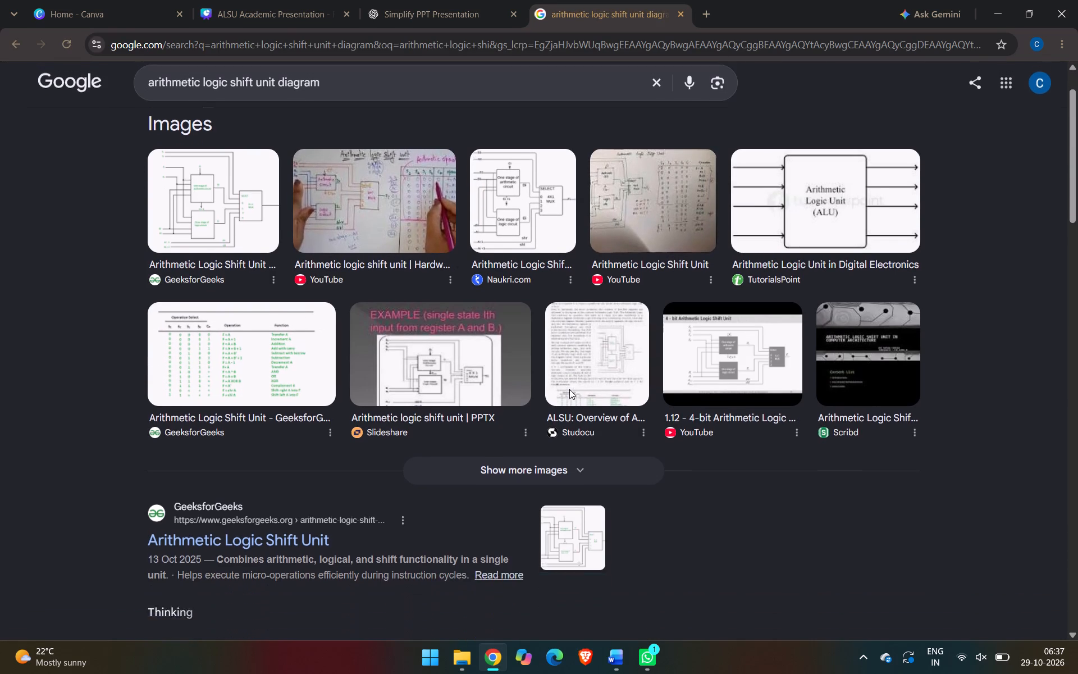
scroll(569, 389, down, 2)
scroll(569, 389, up, 2)
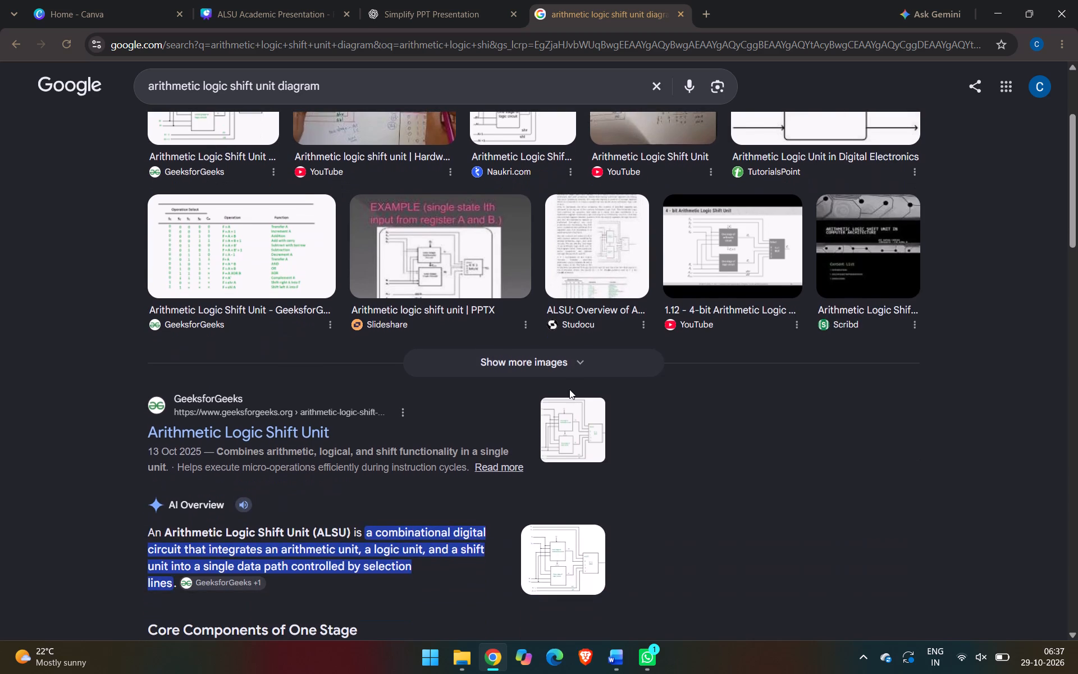
scroll(569, 389, up, 1)
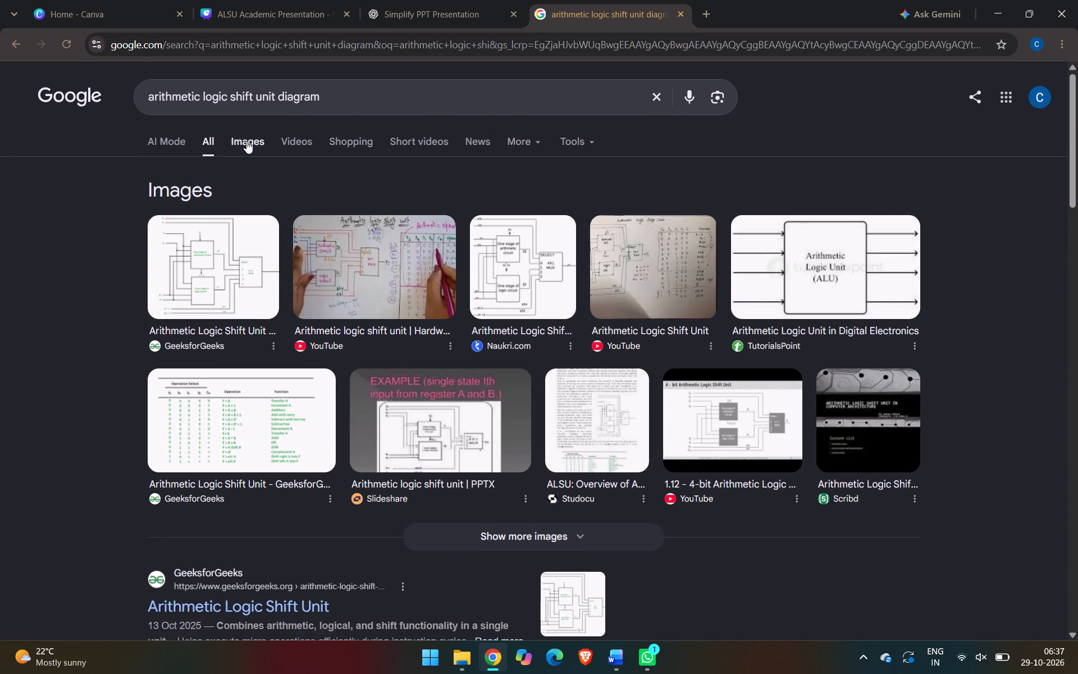
click(246, 141)
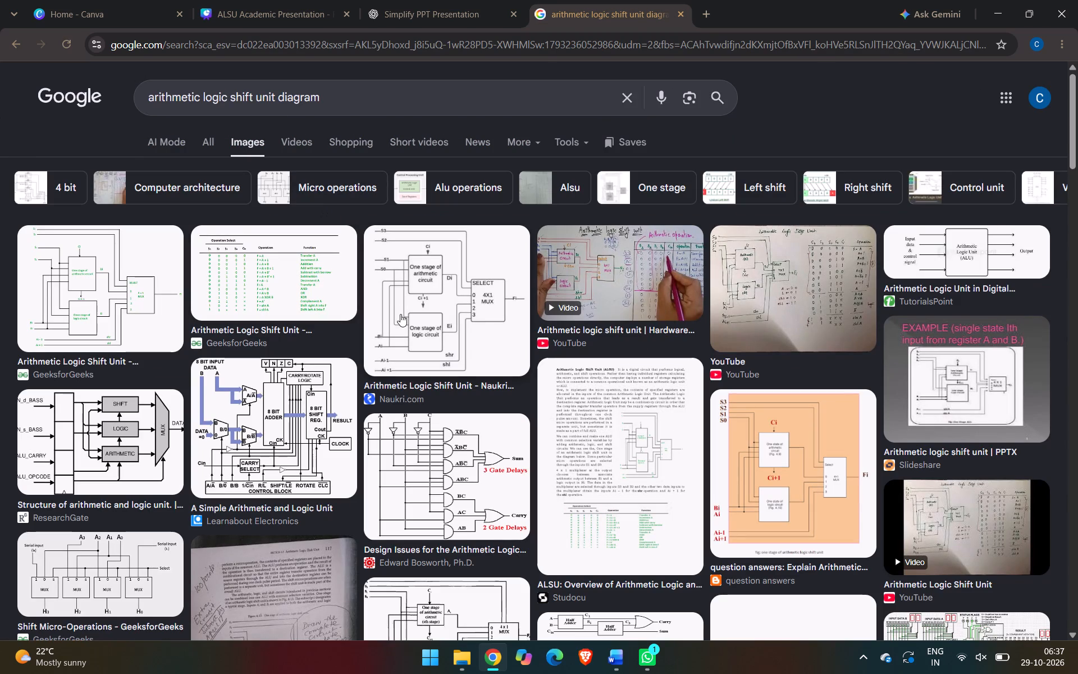
scroll(420, 423, down, 4)
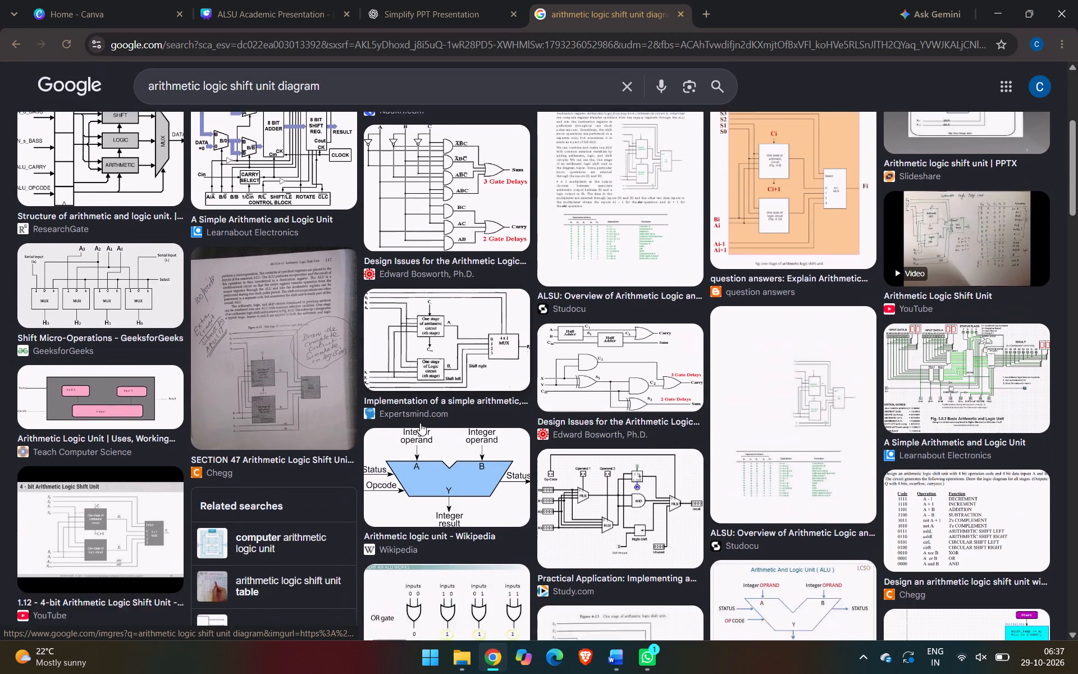
scroll(420, 423, down, 1)
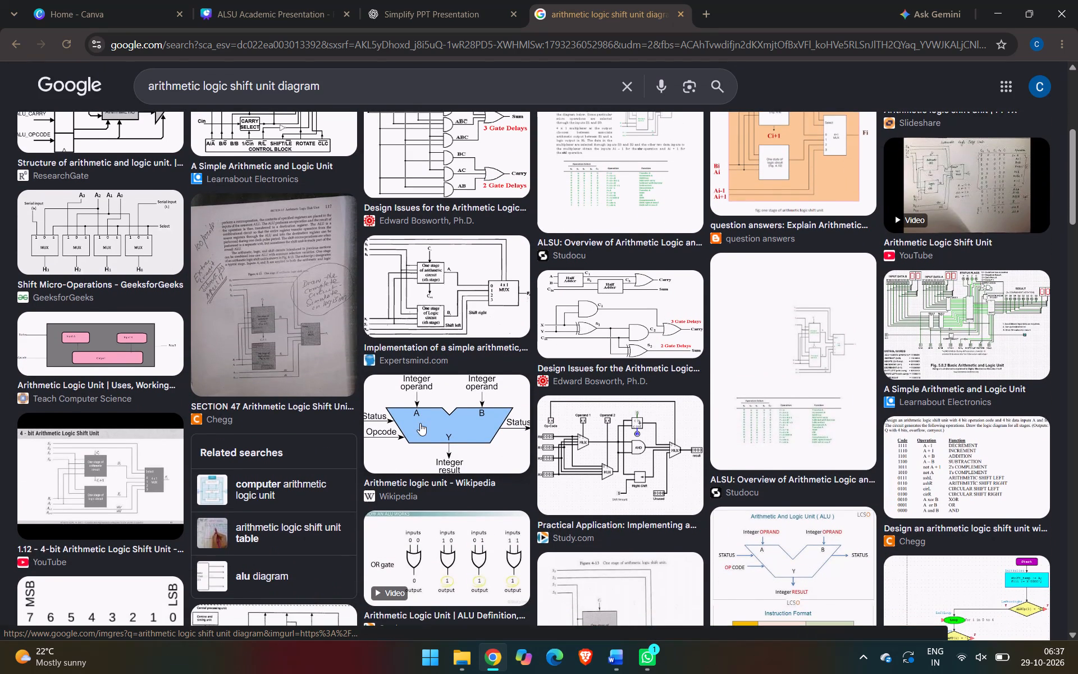
scroll(420, 423, down, 1)
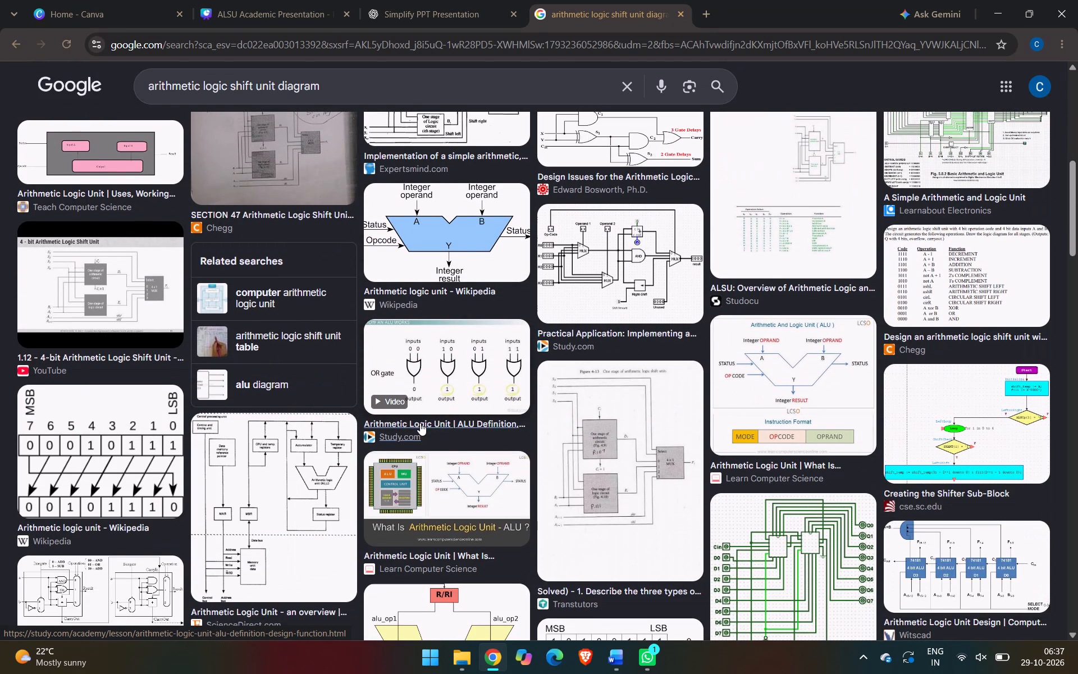
click(601, 459)
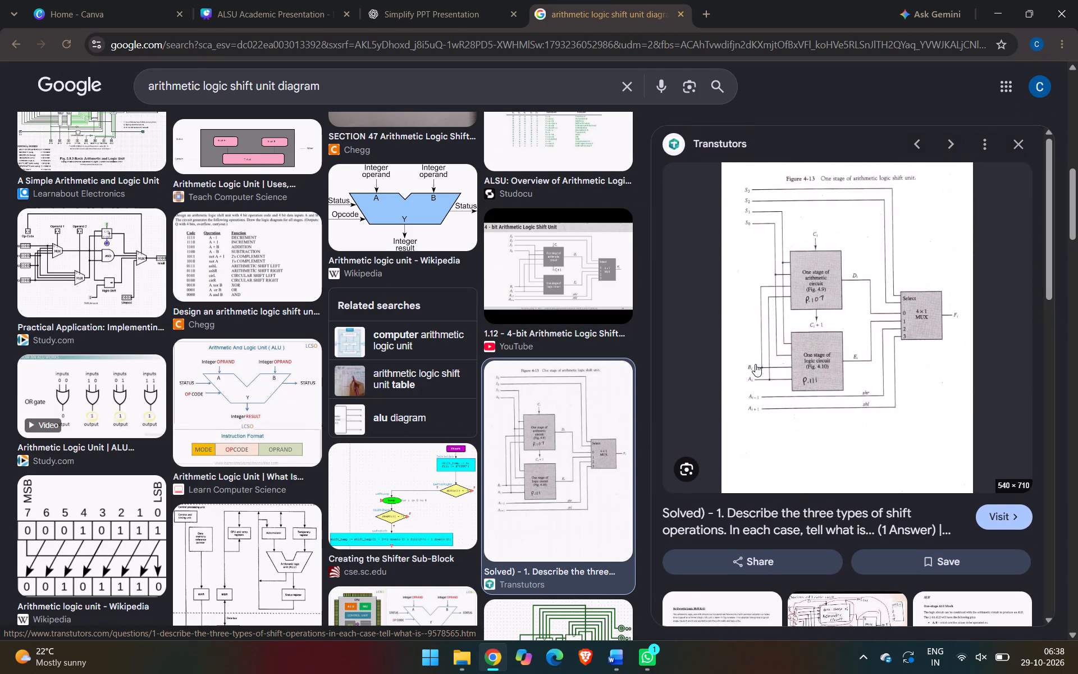
Open Google Lens image search from the image results.
click(687, 95)
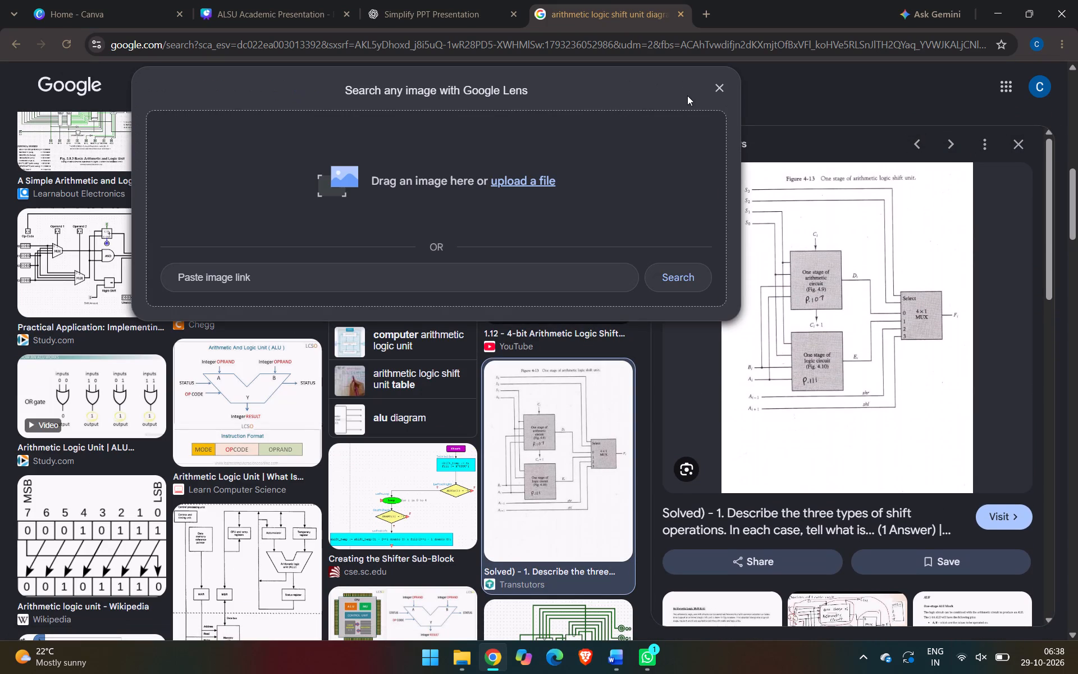
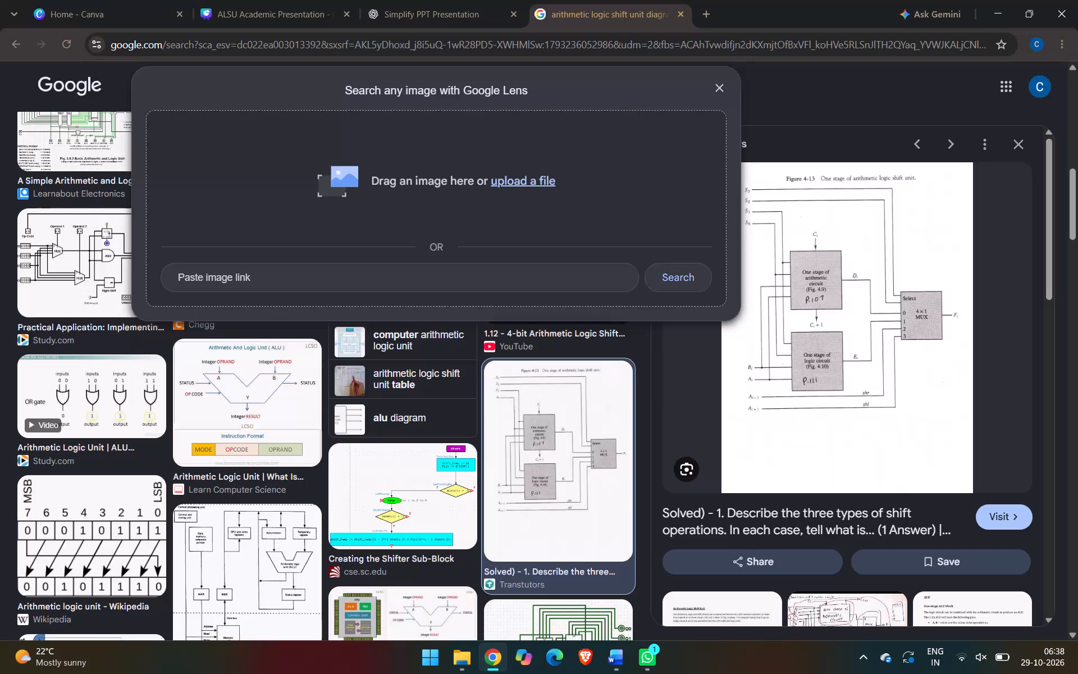
Run a Google Lens search with the copied ALSU circuit diagram image.
click(252, 275)
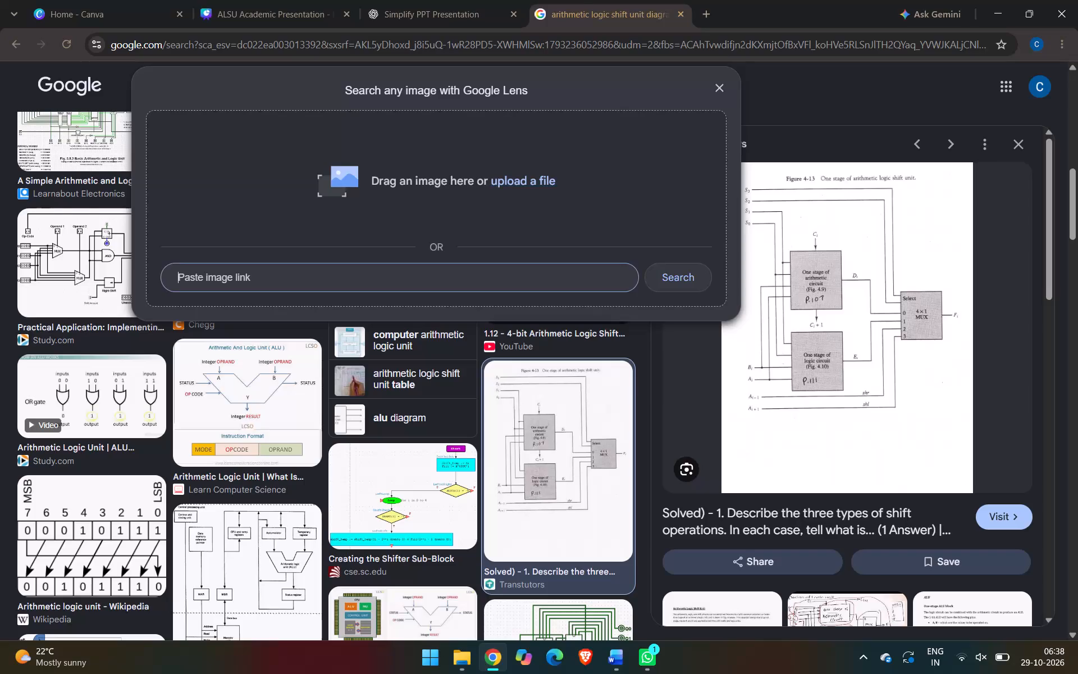
key(ctrl+v)
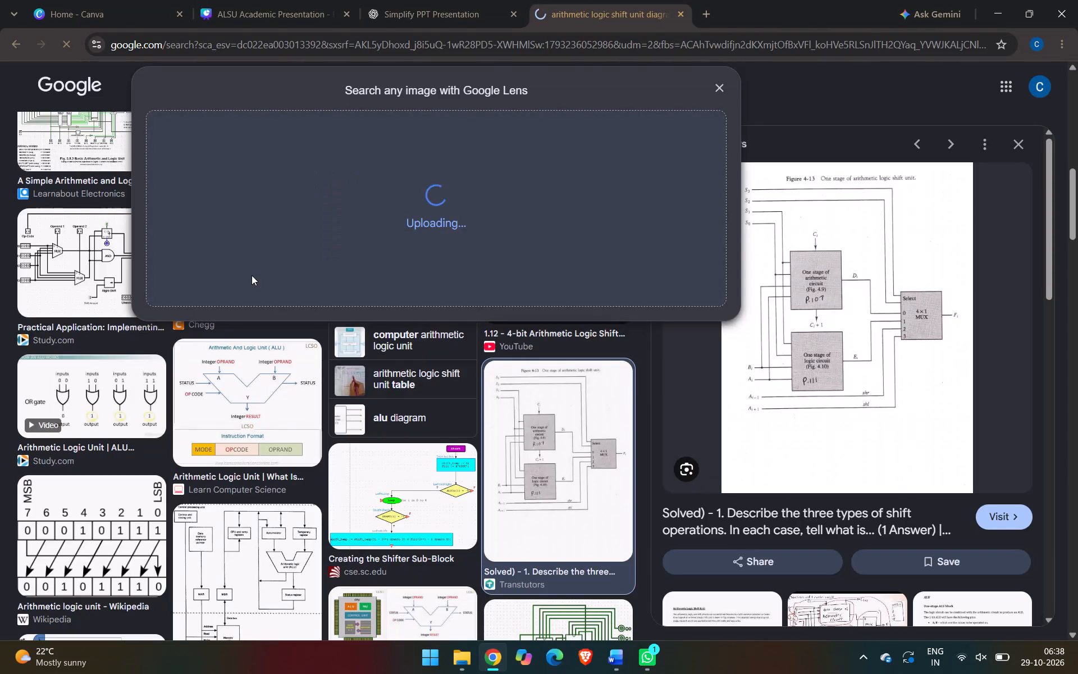
key(Return)
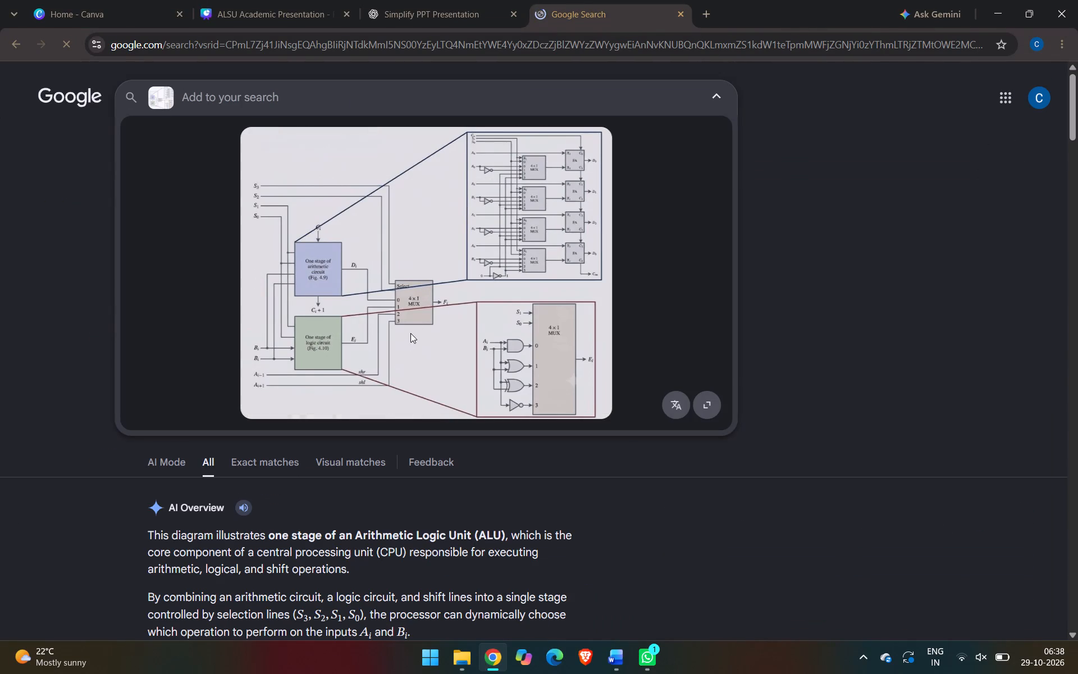
Read the AI Overview of the circuit diagram and browse the visual matches for a clear arithmetic circuit figure.
scroll(224, 590, down, 1)
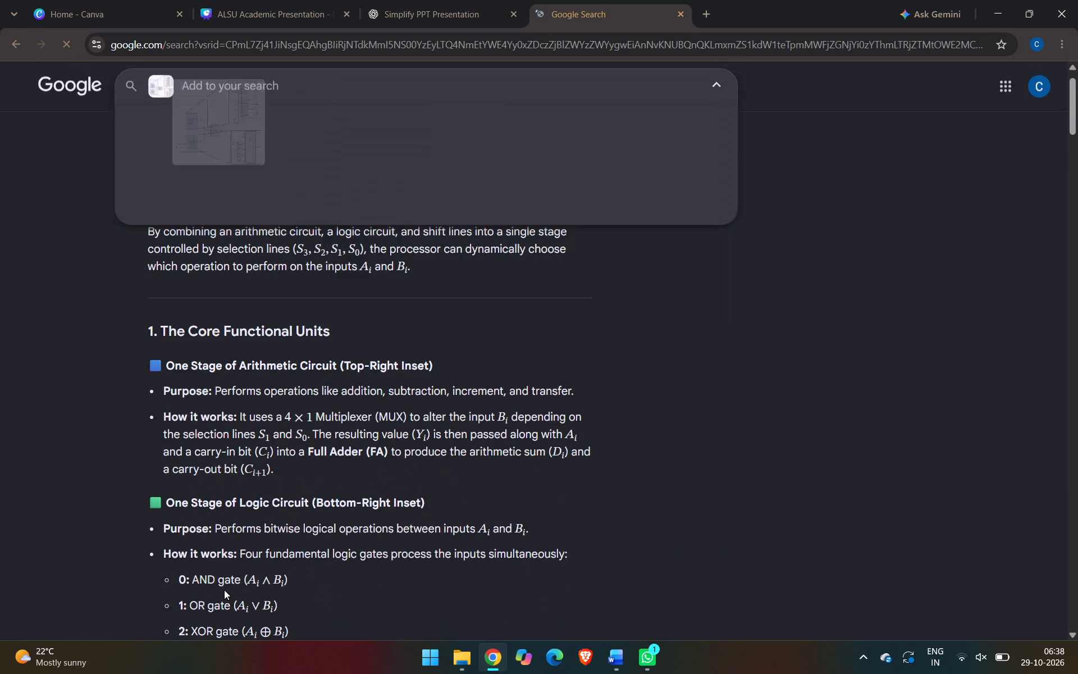
scroll(224, 590, down, 5)
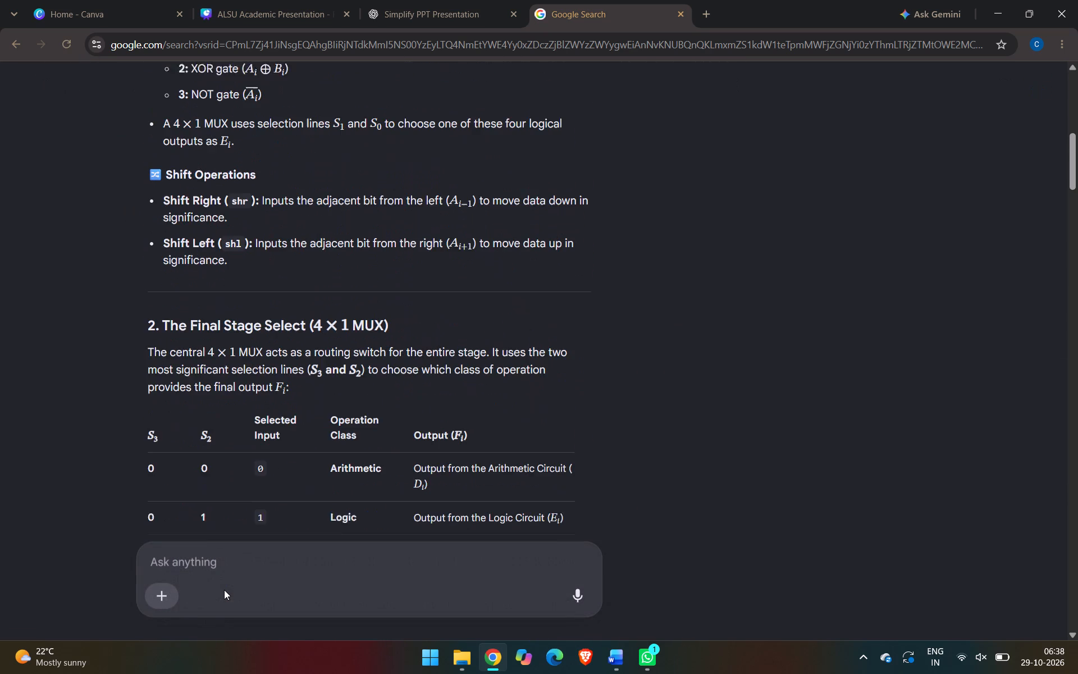
scroll(224, 590, down, 8)
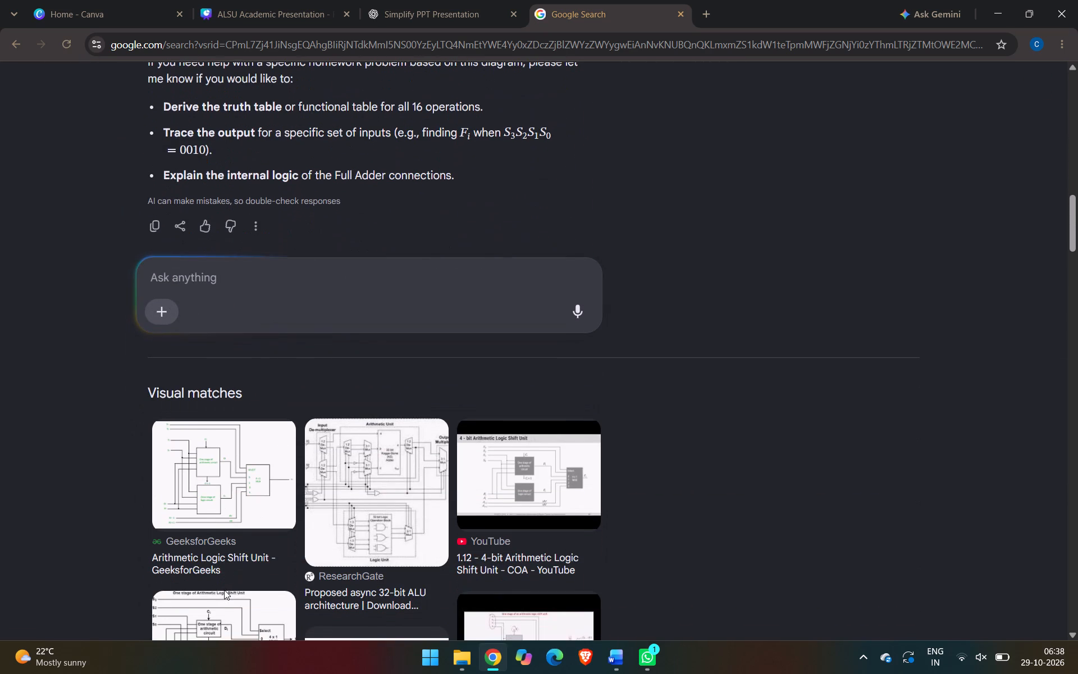
scroll(224, 590, down, 4)
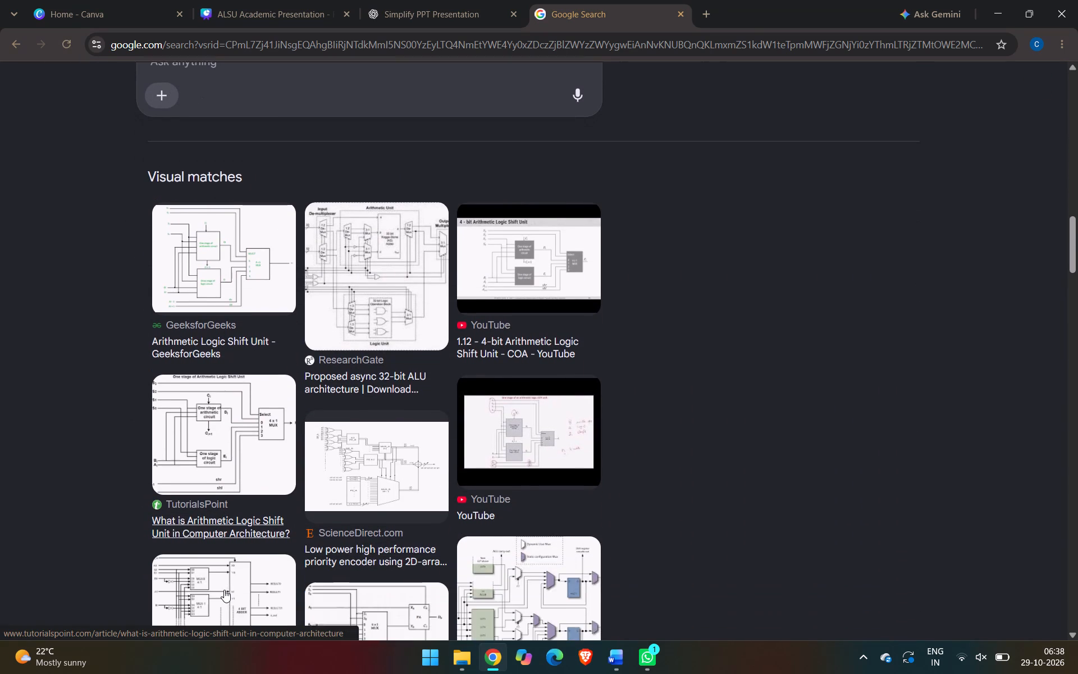
scroll(224, 590, down, 2)
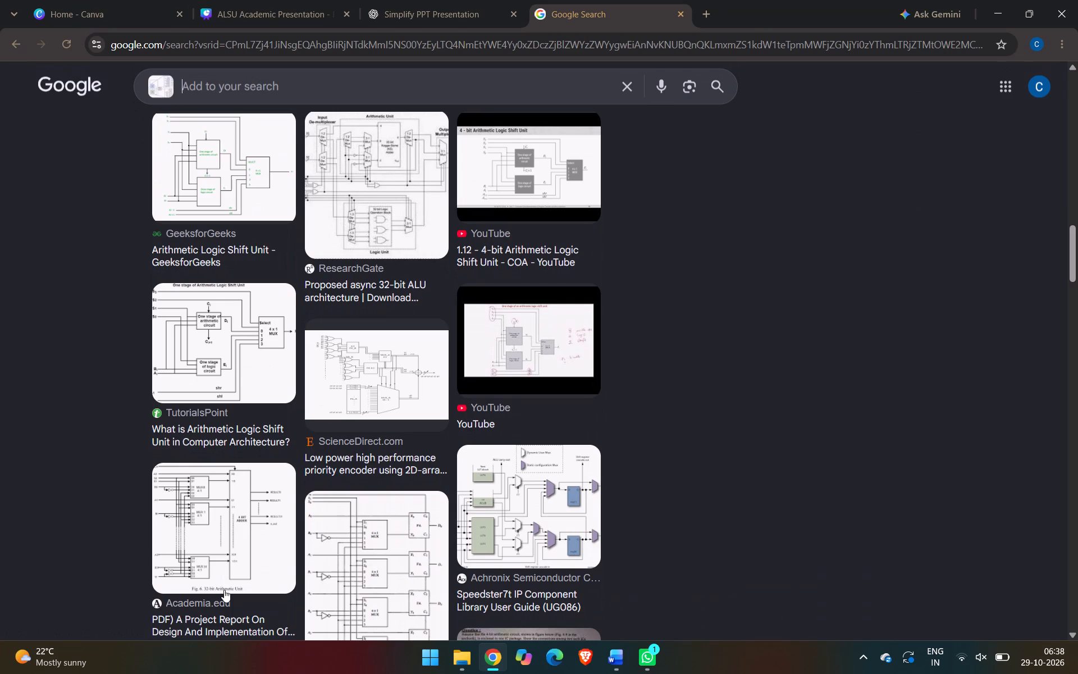
scroll(224, 590, down, 1)
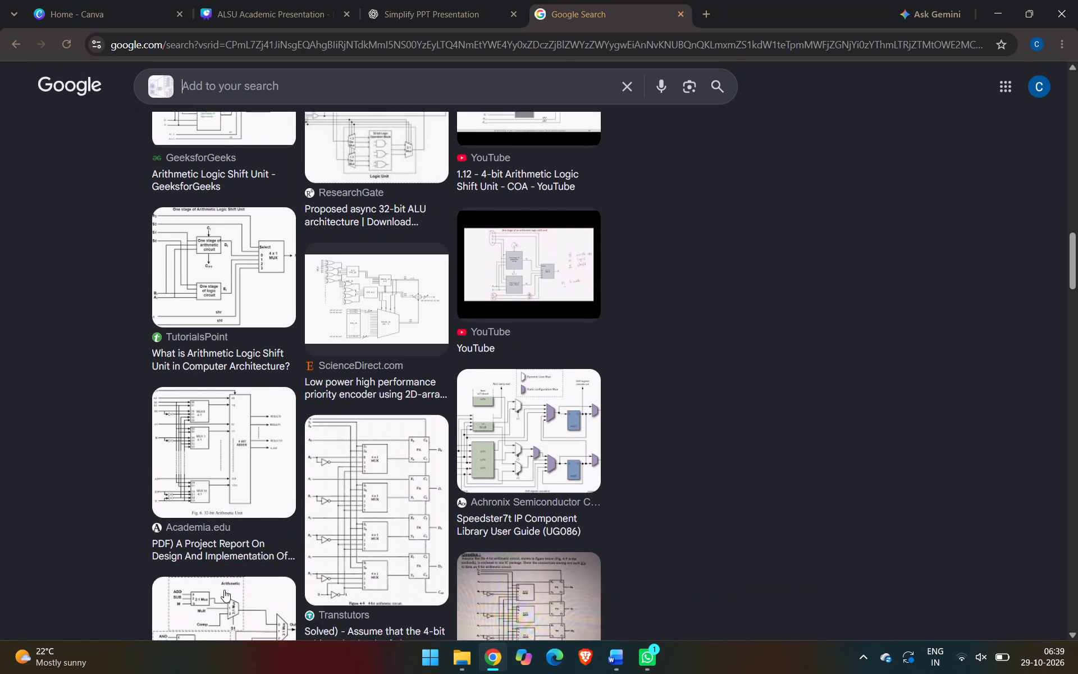
scroll(224, 590, down, 3)
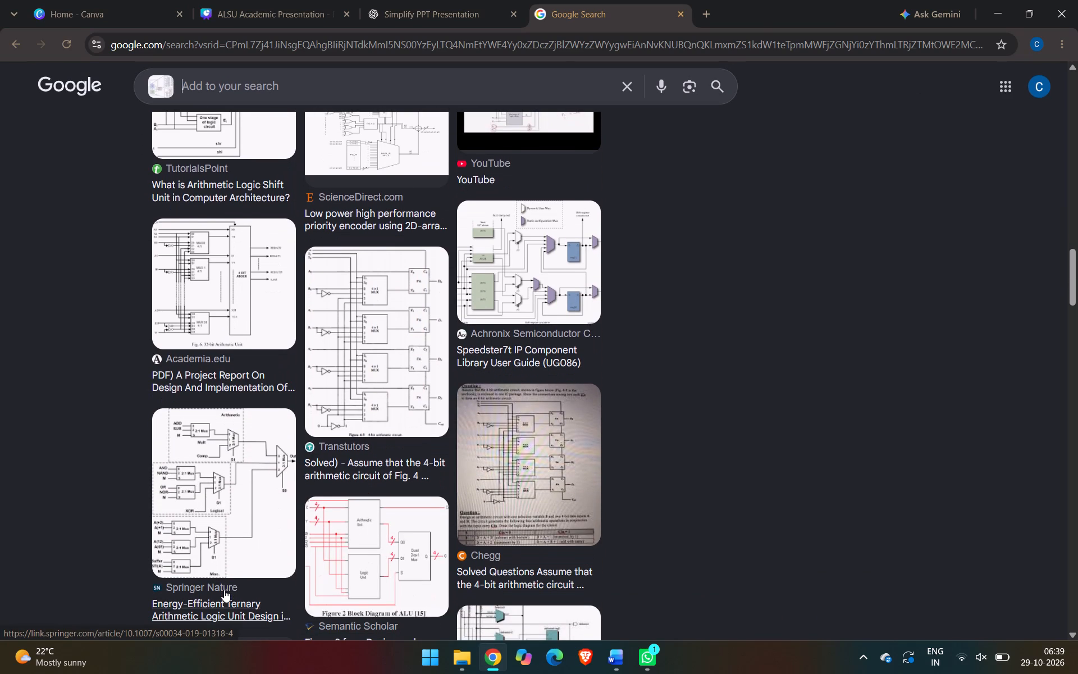
scroll(224, 590, down, 3)
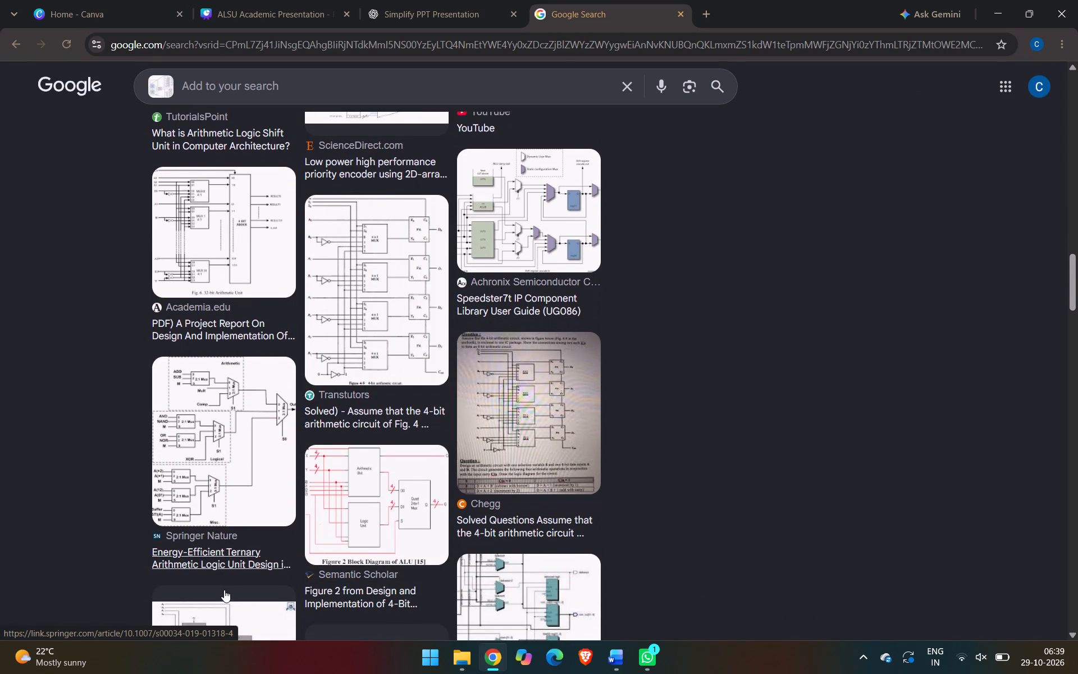
scroll(224, 590, down, 2)
scroll(224, 590, up, 3)
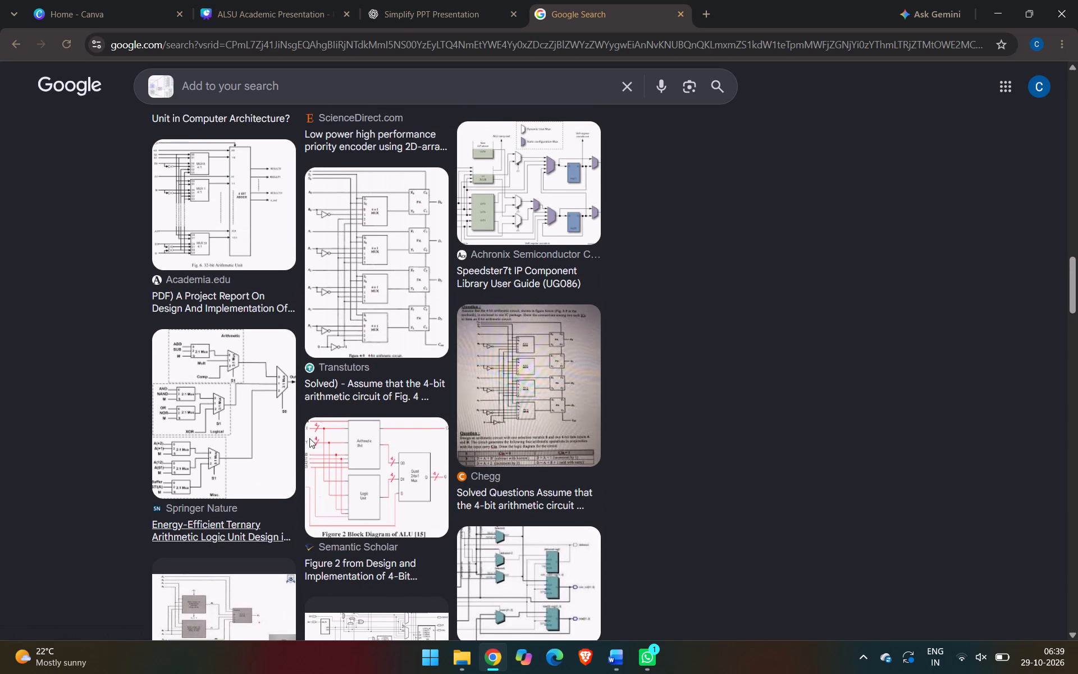
Open the Transtutors figure of the 4-bit arithmetic circuit (Figure 4-9) and copy the image.
click(384, 286)
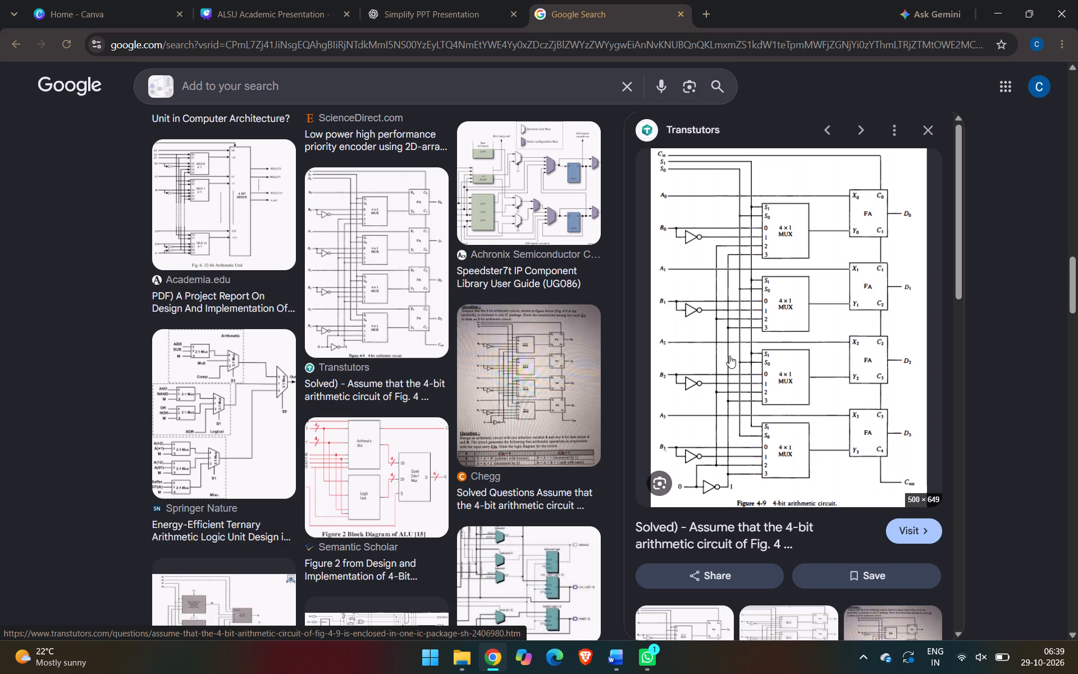
right_click(729, 356)
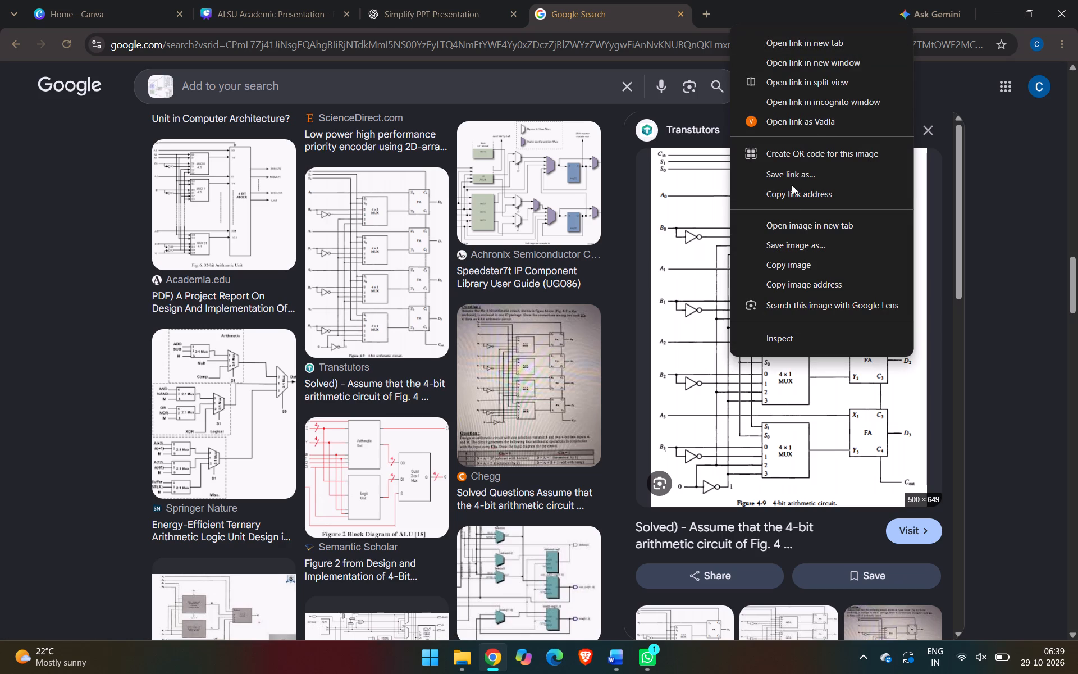
click(800, 263)
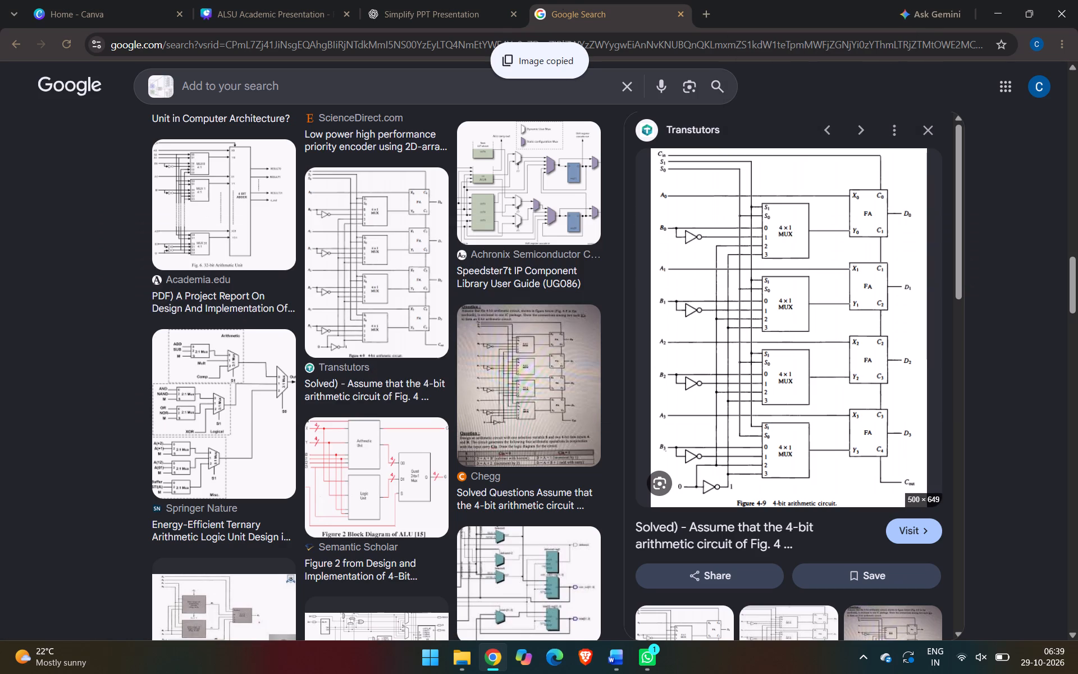
Switch to the ALSU Academic Presentation in Canva, deselect the circuit diagram and choose Editing mode.
click(283, 0)
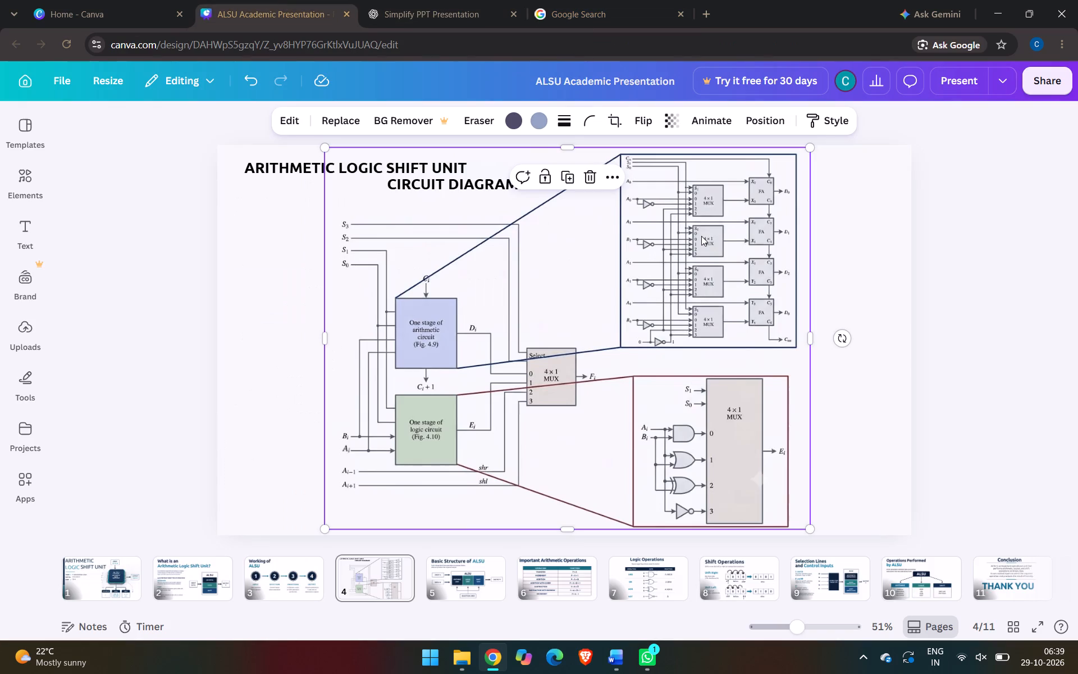
click(701, 236)
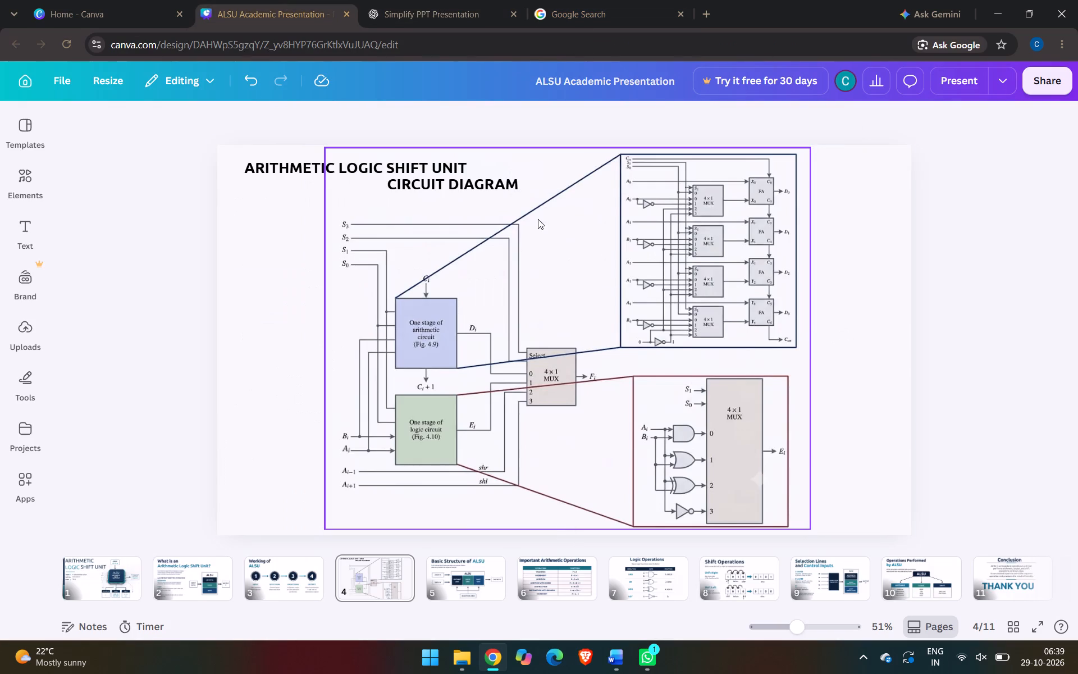
click(180, 69)
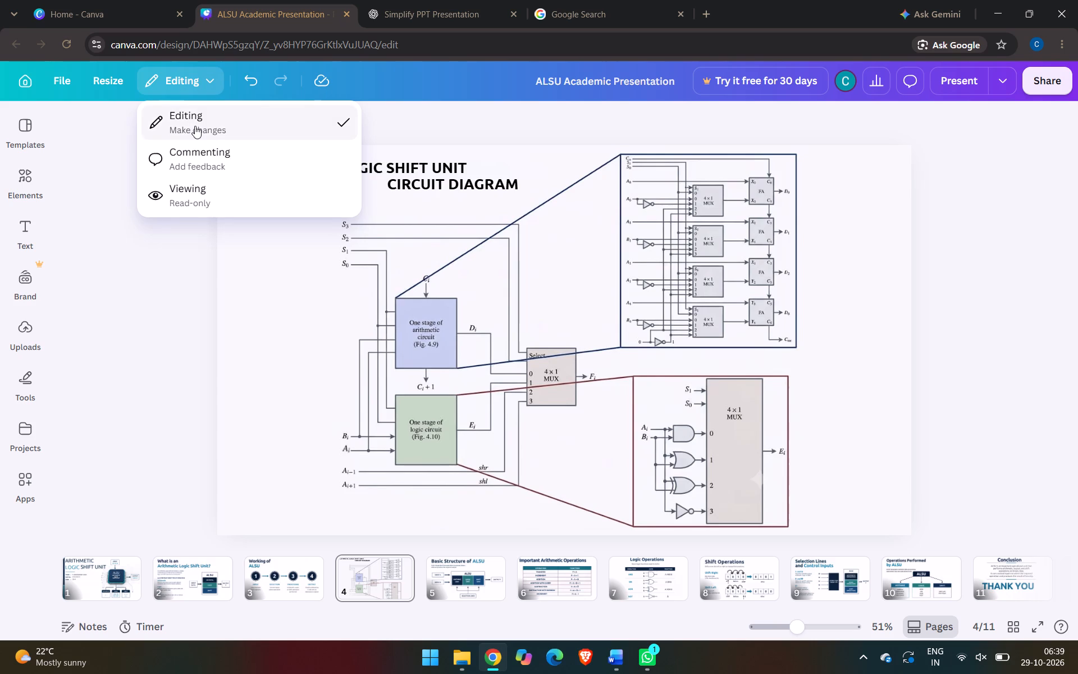
click(195, 126)
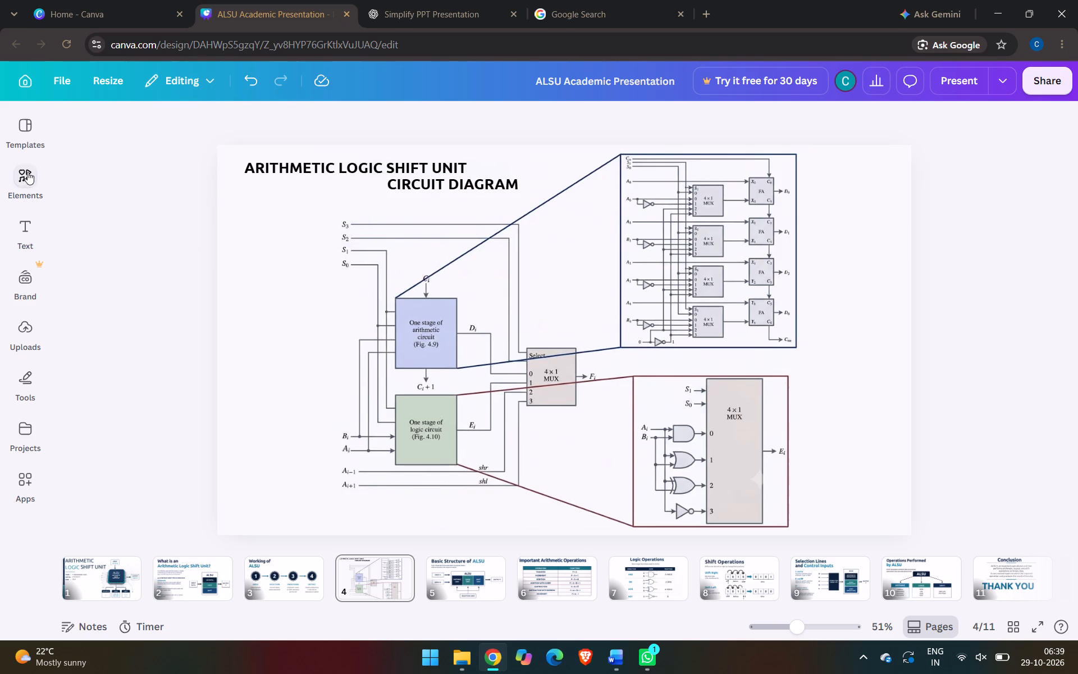
Draw with a white marker over the input labels and inverters in the circuit diagram's arithmetic circuit inset.
click(21, 386)
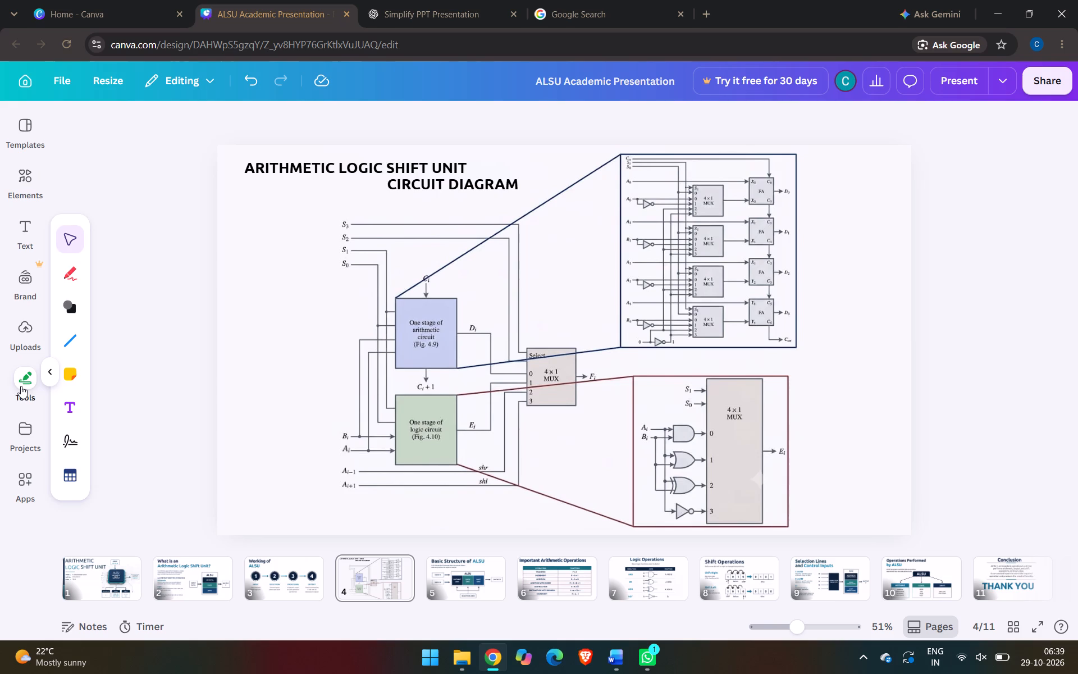
click(70, 277)
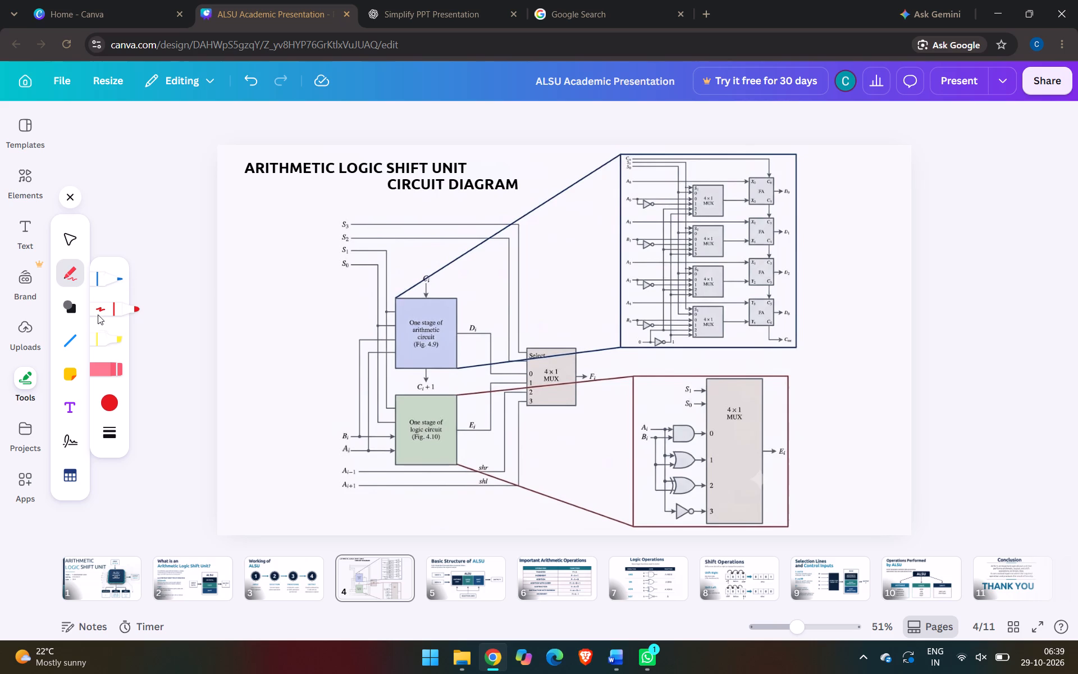
click(111, 403)
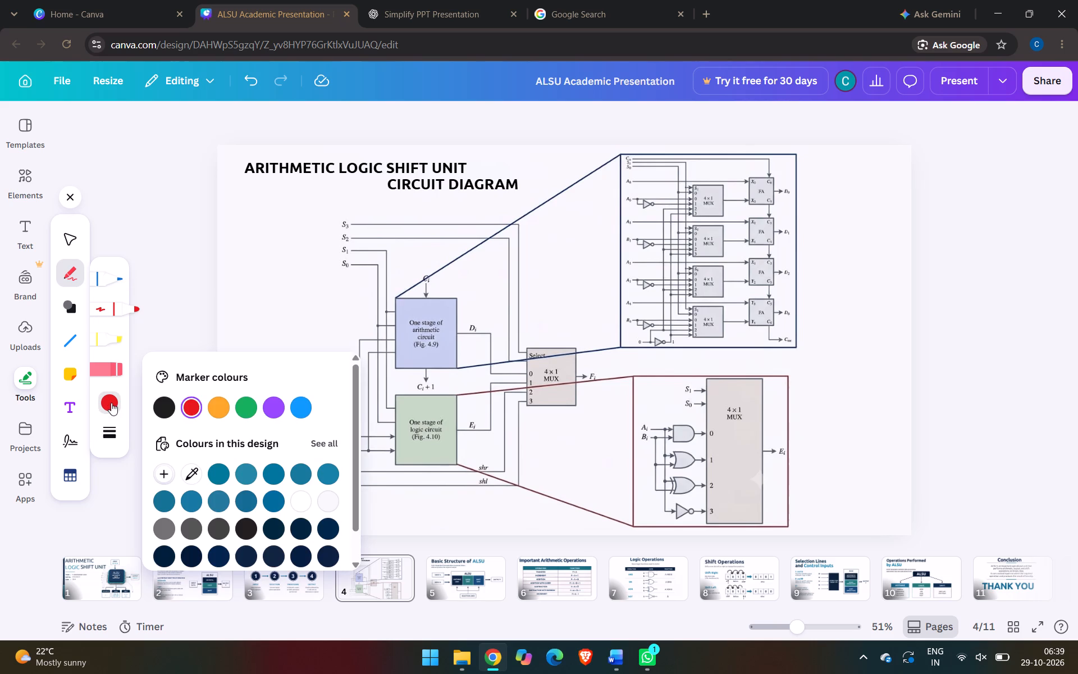
scroll(211, 511, down, 1)
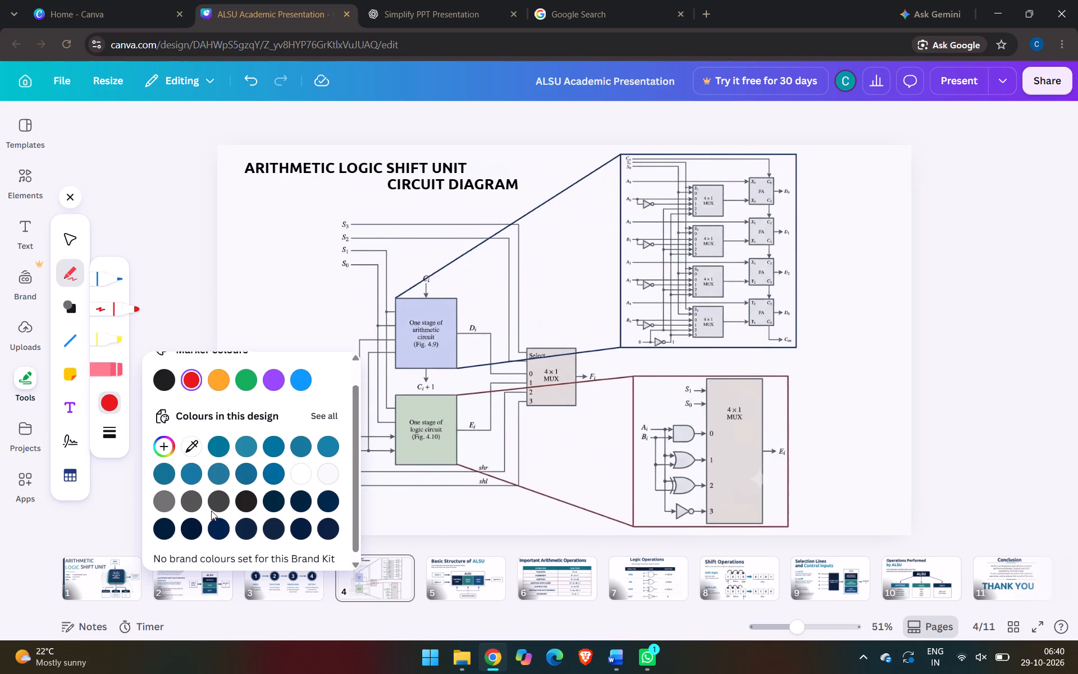
scroll(211, 511, down, 1)
click(306, 470)
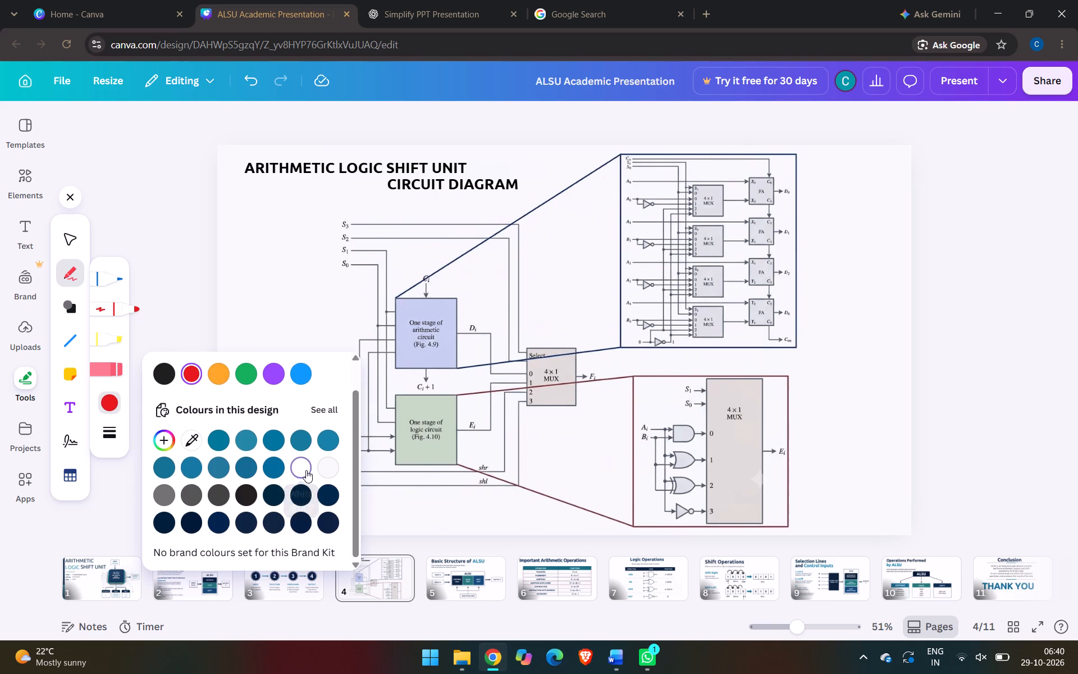
click(647, 221)
drag(647, 221, 652, 246)
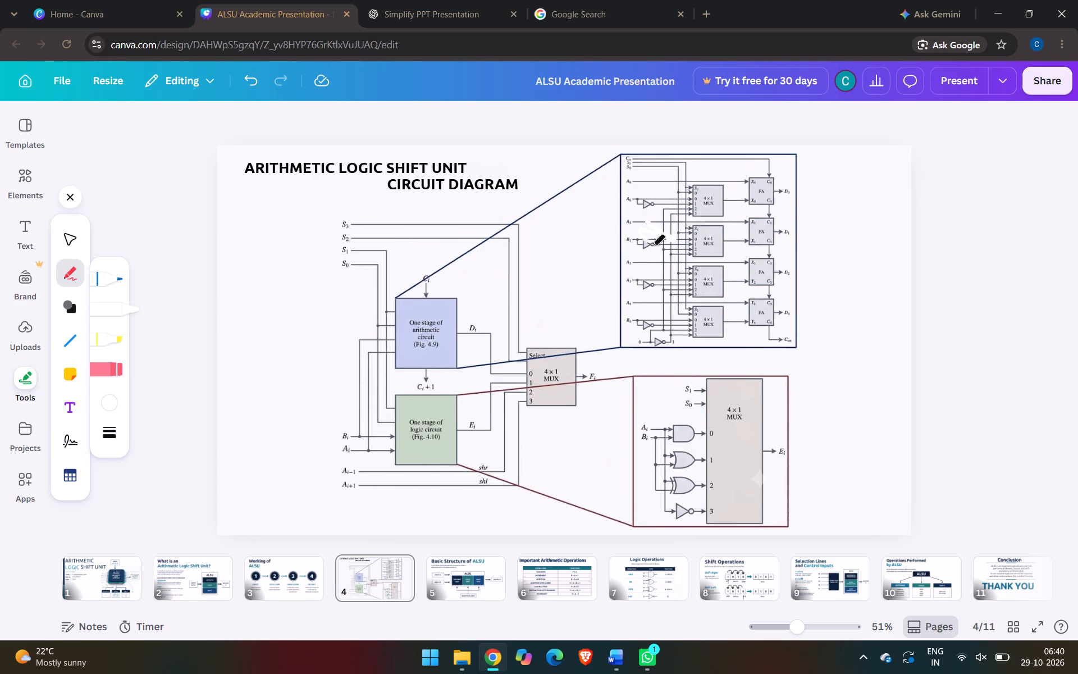
drag(652, 246, 636, 253)
drag(636, 253, 628, 239)
drag(628, 239, 628, 252)
drag(628, 252, 631, 309)
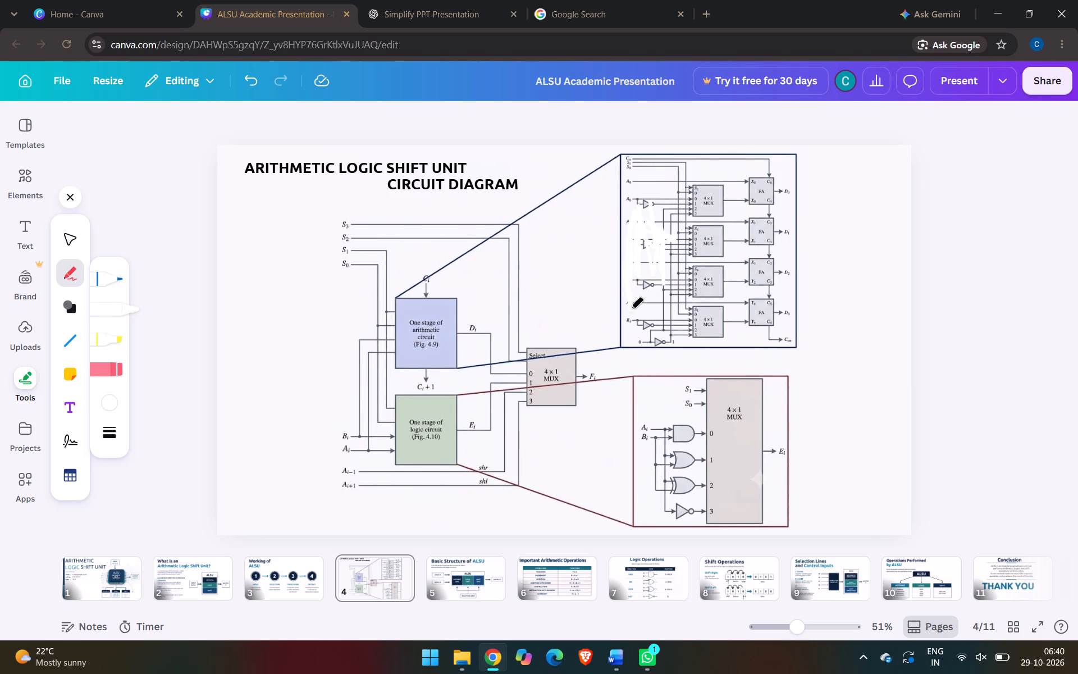
drag(631, 309, 628, 306)
Set the white marker's weight to 100 and paint over the inverters and lower multiplexers in the arithmetic circuit inset.
click(111, 441)
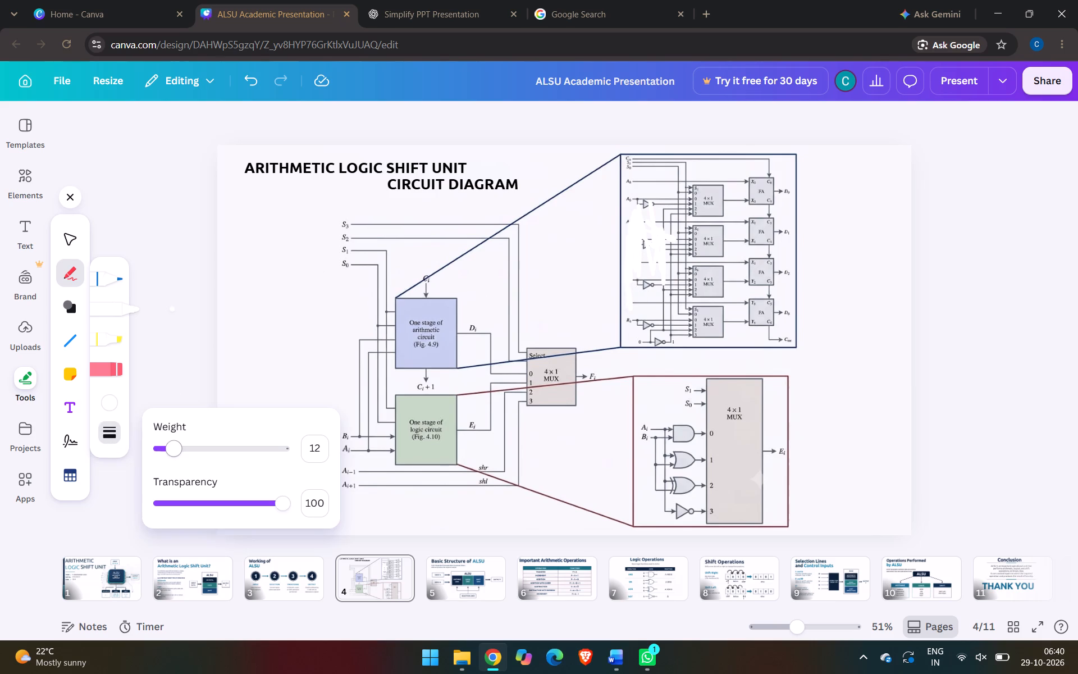
drag(180, 448, 292, 444)
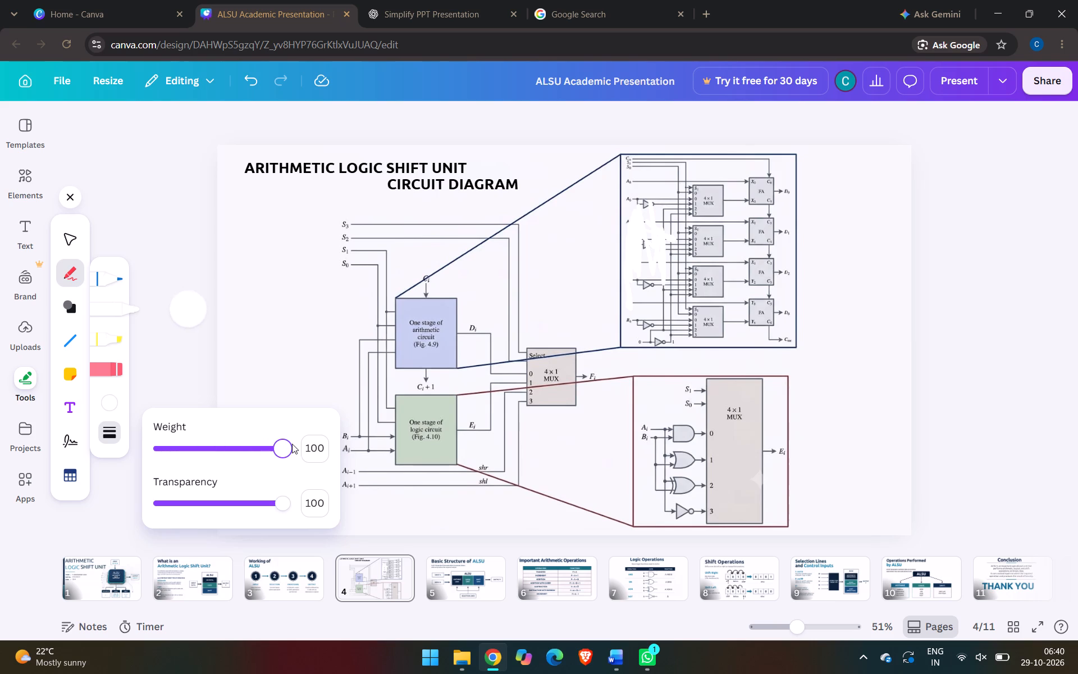
drag(702, 286, 655, 230)
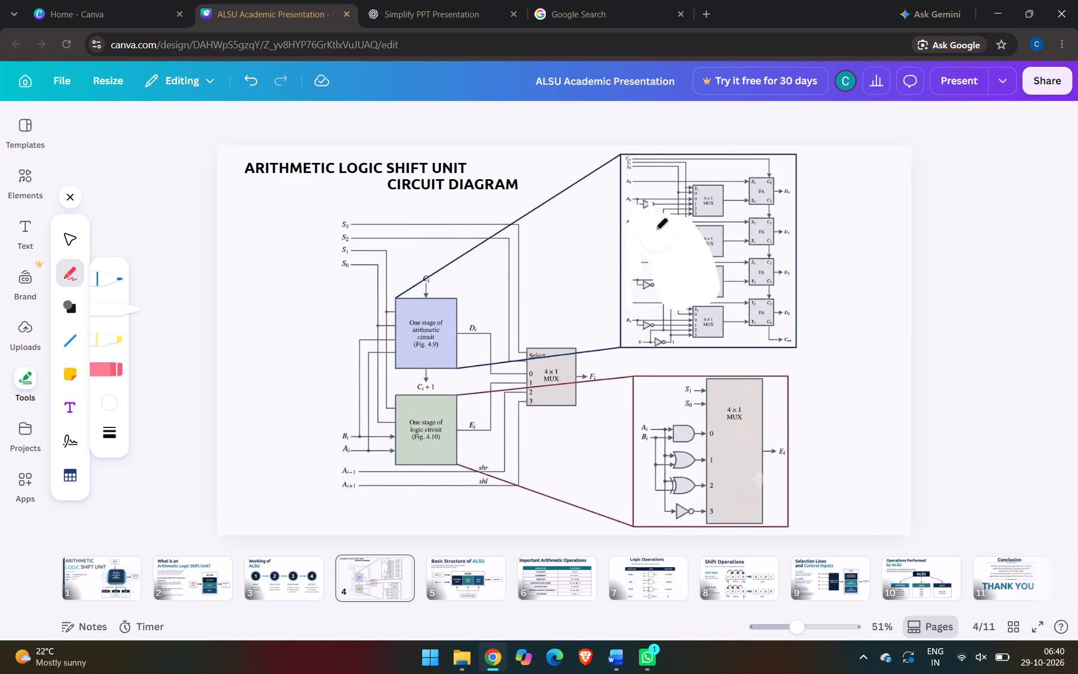
drag(655, 230, 646, 233)
drag(646, 233, 648, 273)
drag(648, 273, 716, 312)
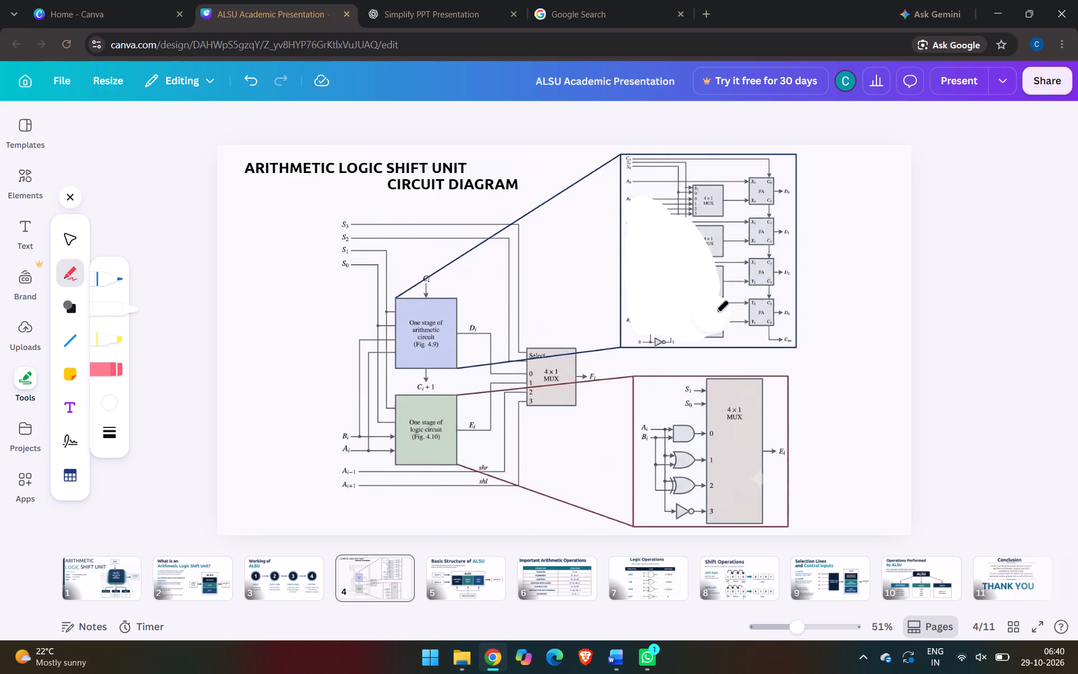
drag(716, 312, 731, 268)
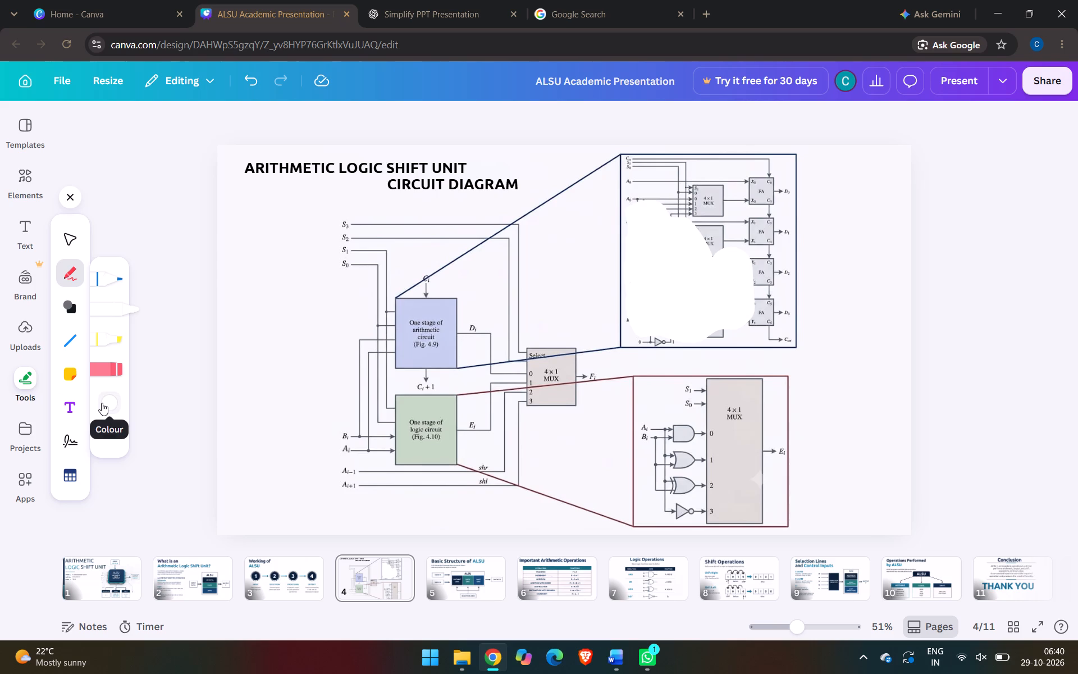
Sample the slide's off-white background as the marker colour.
click(102, 403)
click(190, 479)
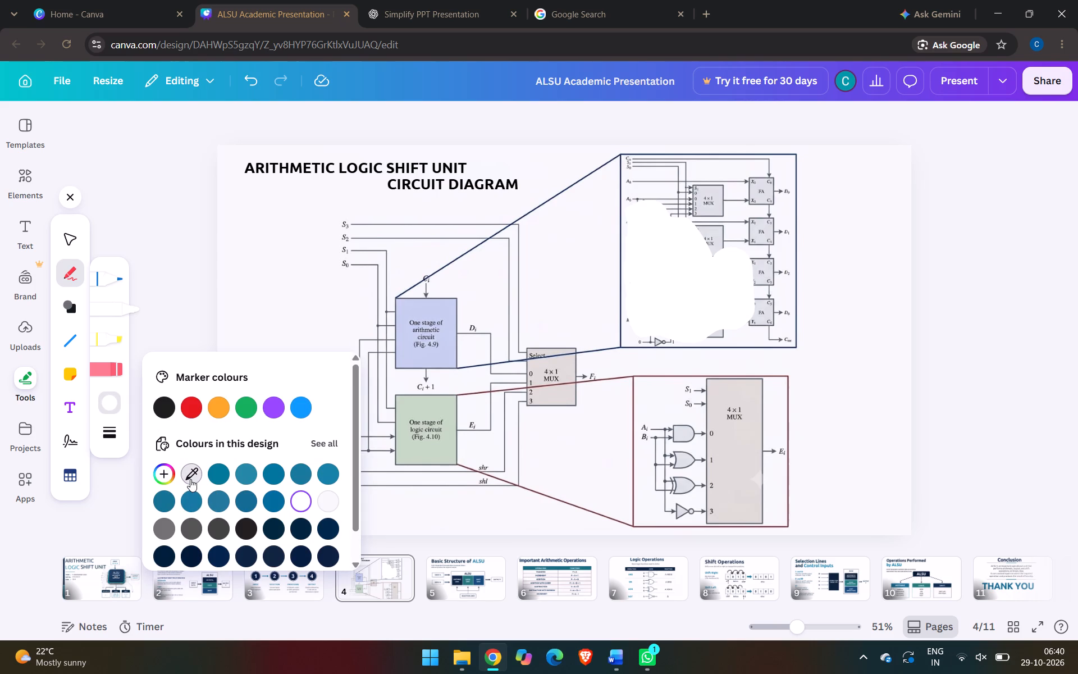
click(312, 318)
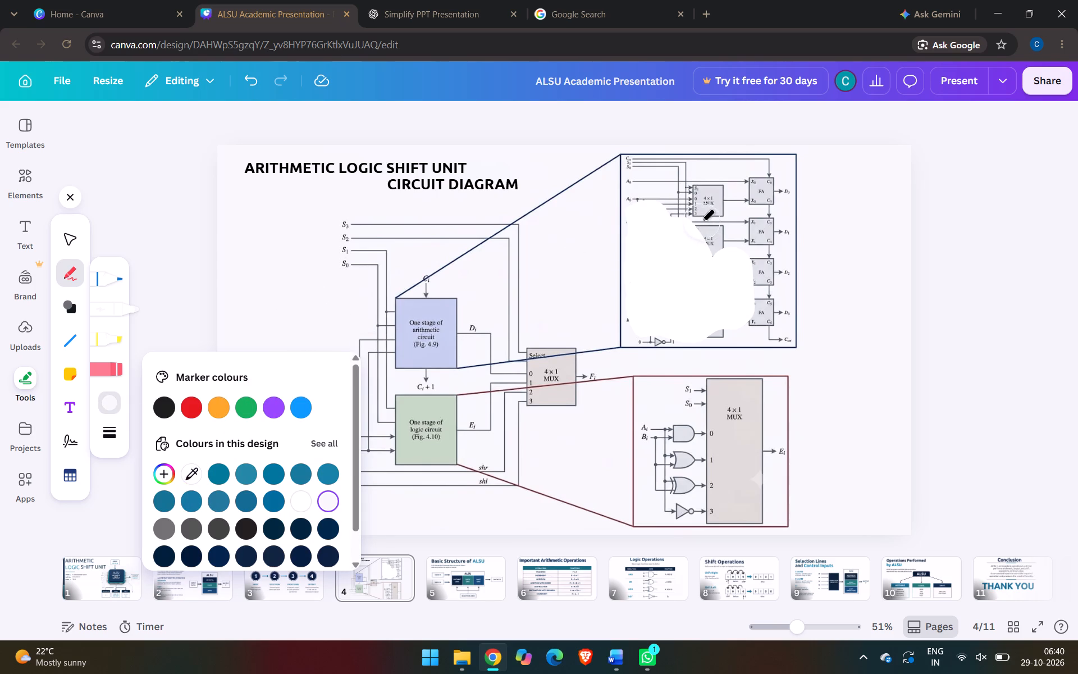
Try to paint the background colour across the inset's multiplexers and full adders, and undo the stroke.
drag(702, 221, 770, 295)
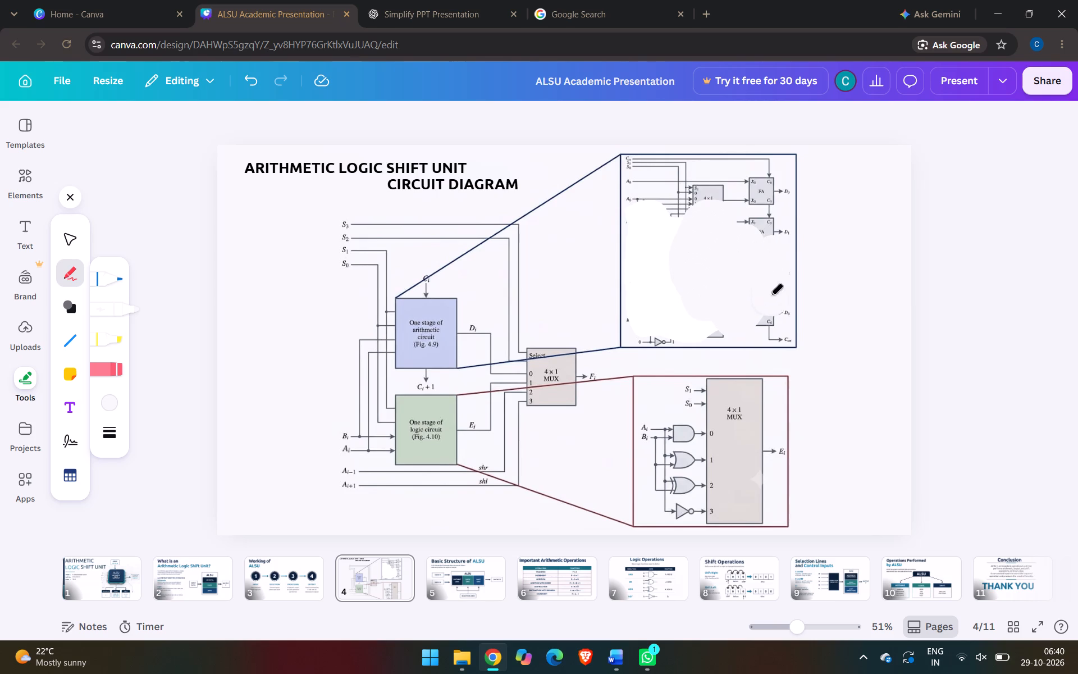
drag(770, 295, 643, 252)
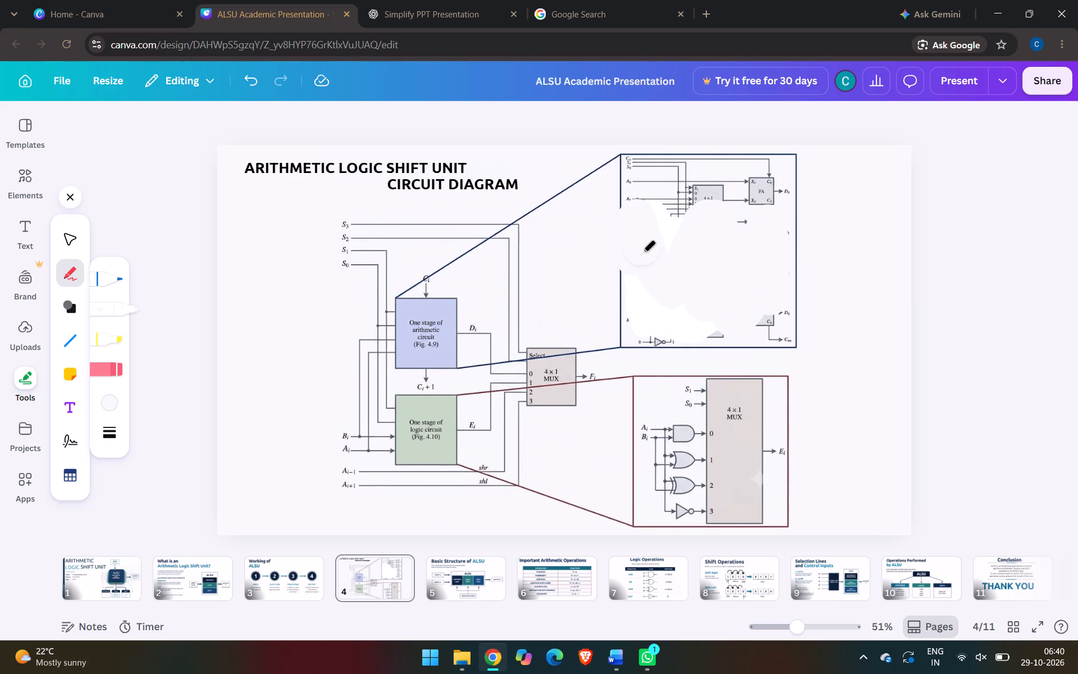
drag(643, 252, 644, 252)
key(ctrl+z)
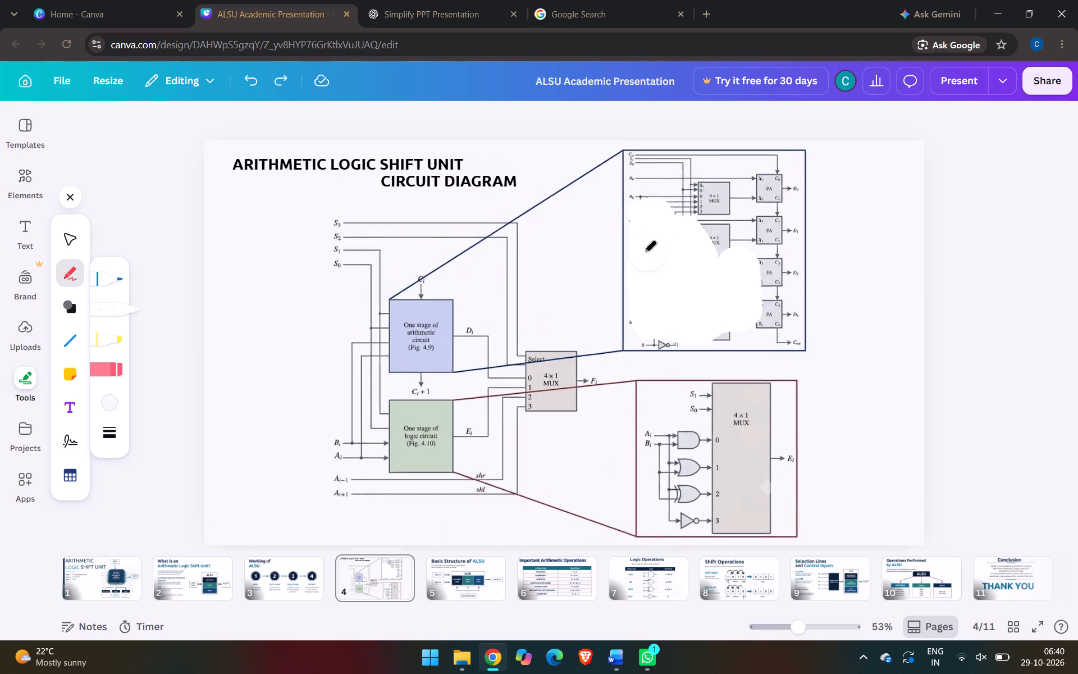
Paint the background colour down the inside of the inset's left border, covering the white patch and leftover label marks.
scroll(644, 252, left, 3)
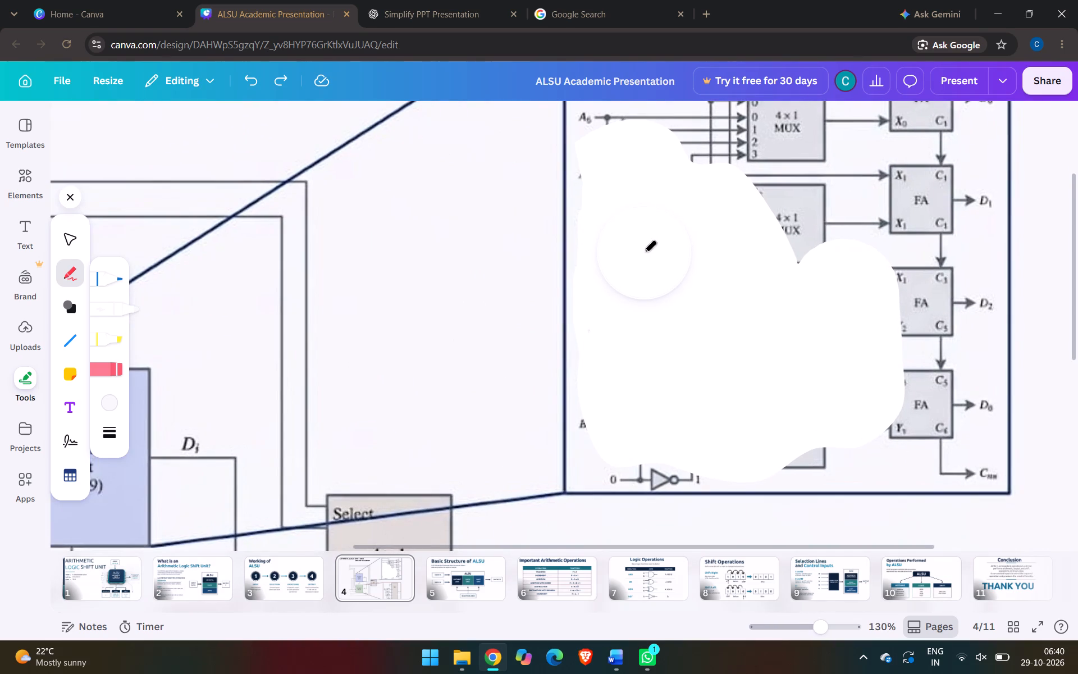
scroll(644, 252, left, 1)
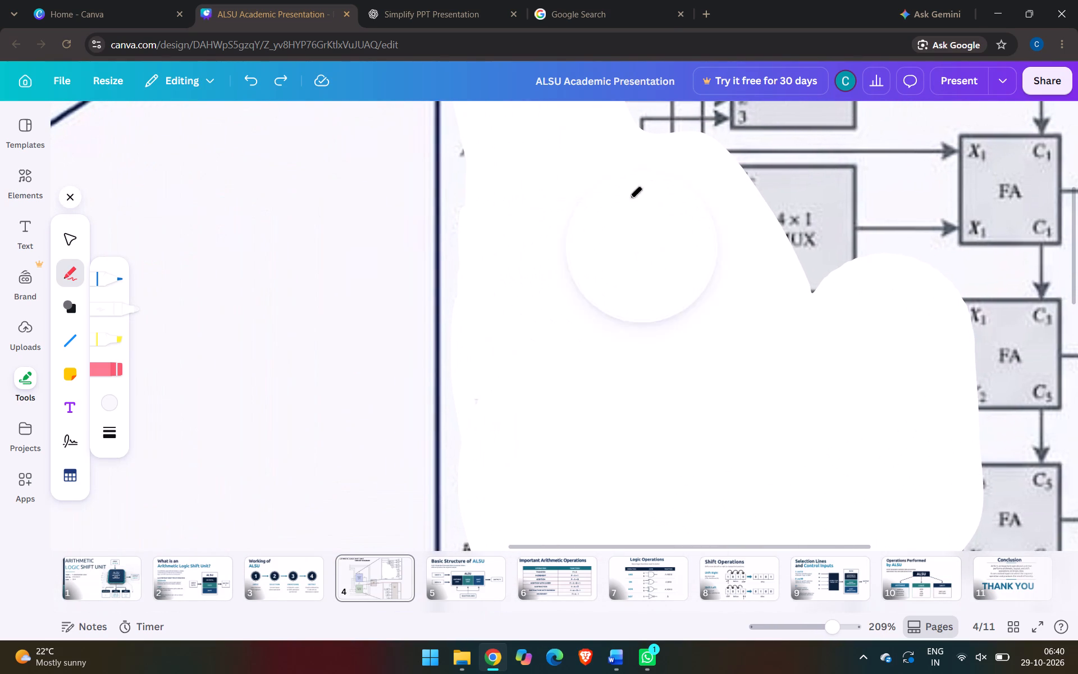
drag(529, 154, 529, 162)
drag(529, 162, 526, 300)
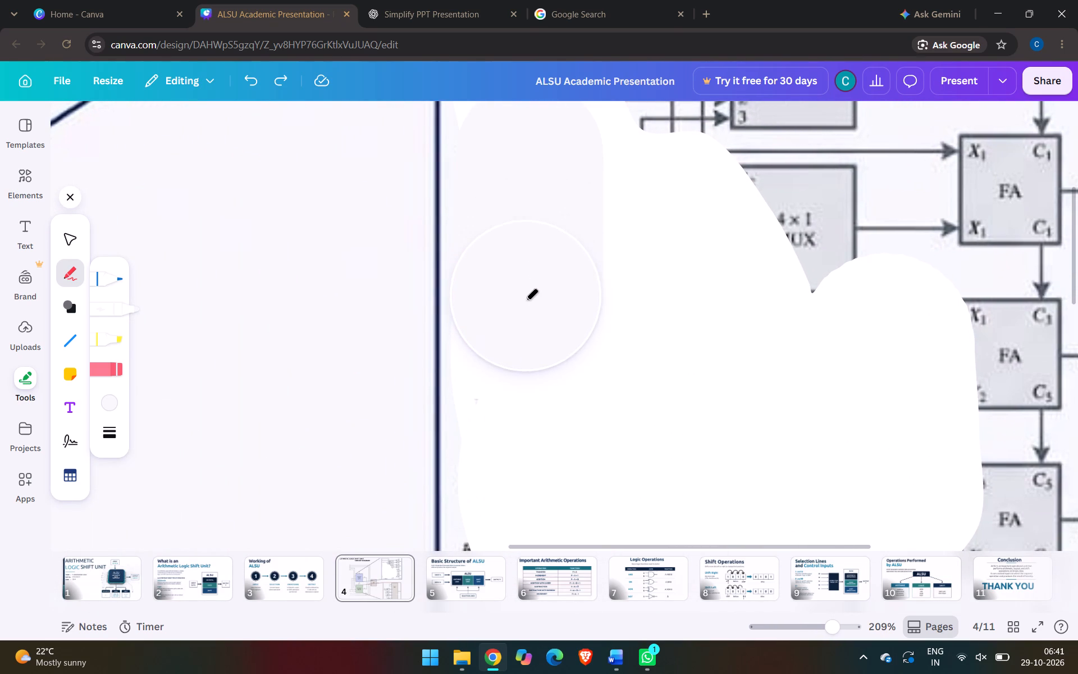
drag(526, 300, 529, 439)
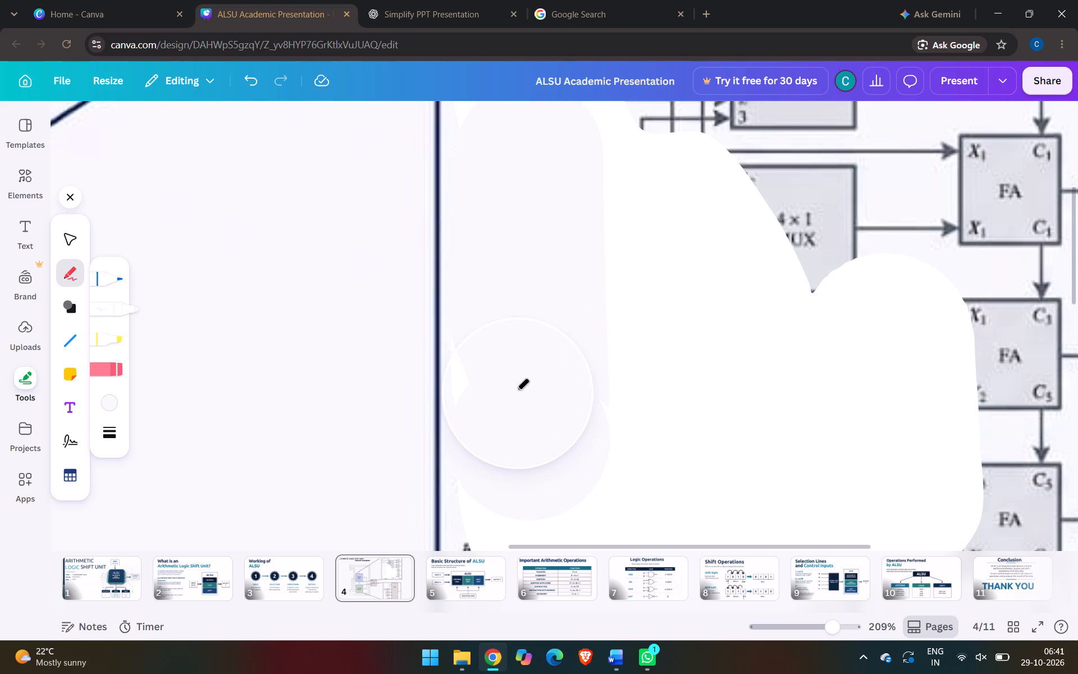
drag(520, 359, 520, 392)
drag(520, 392, 520, 481)
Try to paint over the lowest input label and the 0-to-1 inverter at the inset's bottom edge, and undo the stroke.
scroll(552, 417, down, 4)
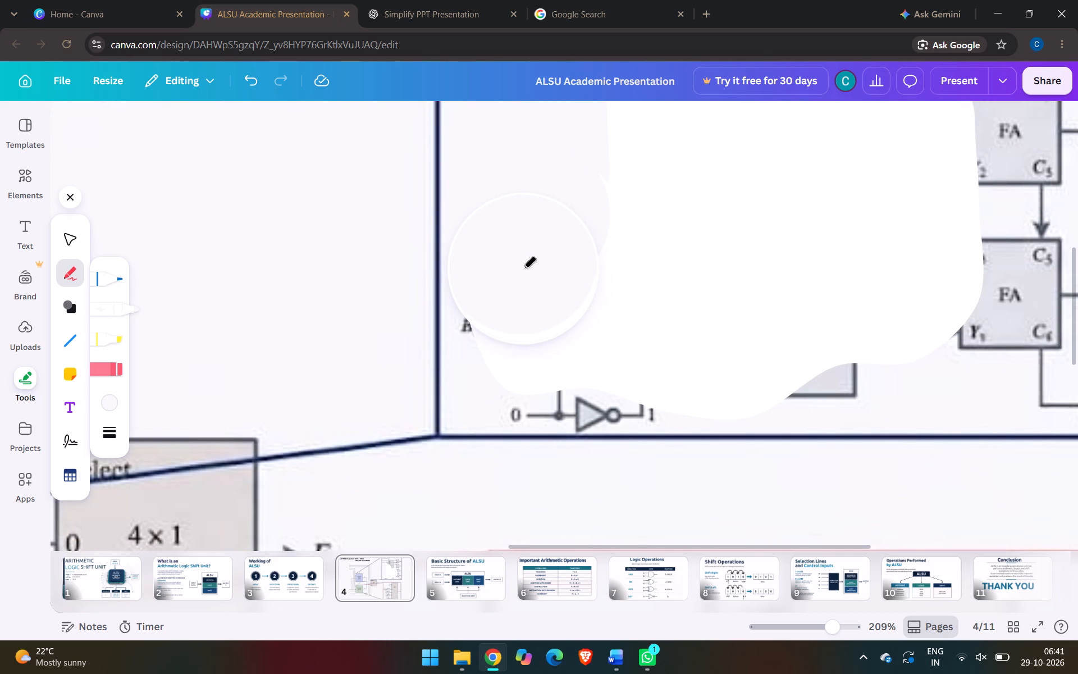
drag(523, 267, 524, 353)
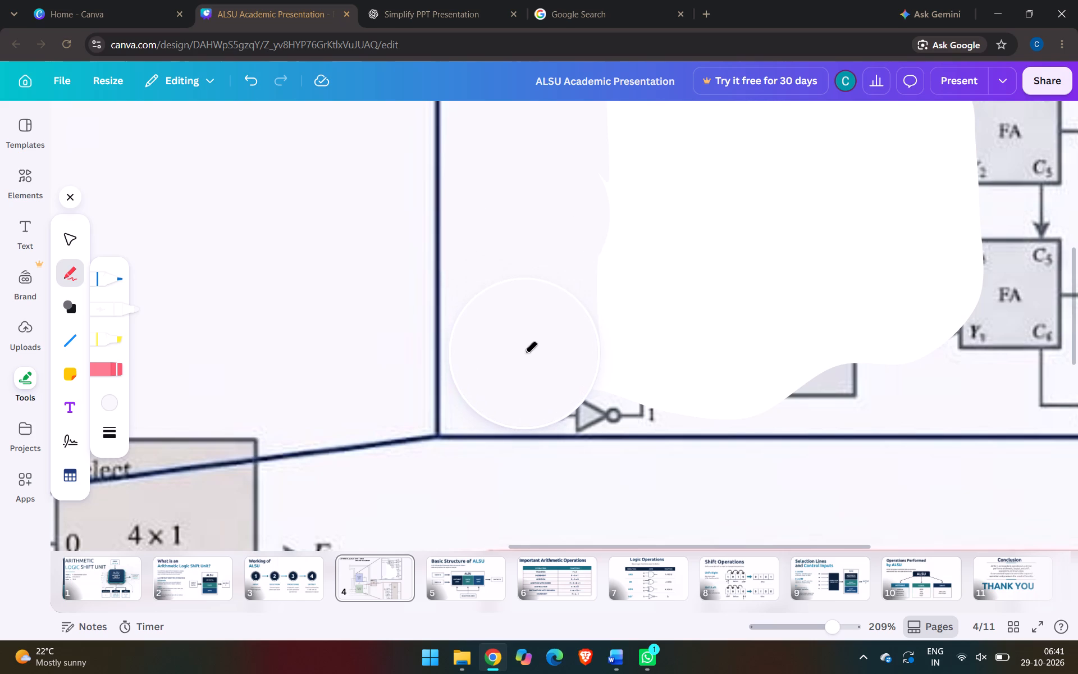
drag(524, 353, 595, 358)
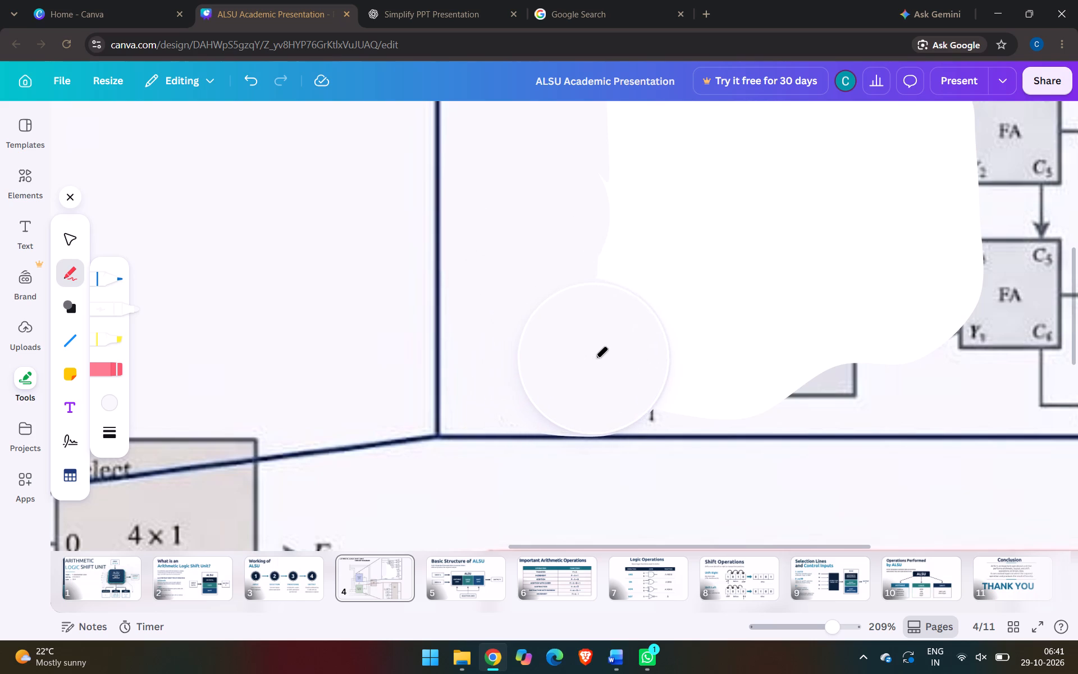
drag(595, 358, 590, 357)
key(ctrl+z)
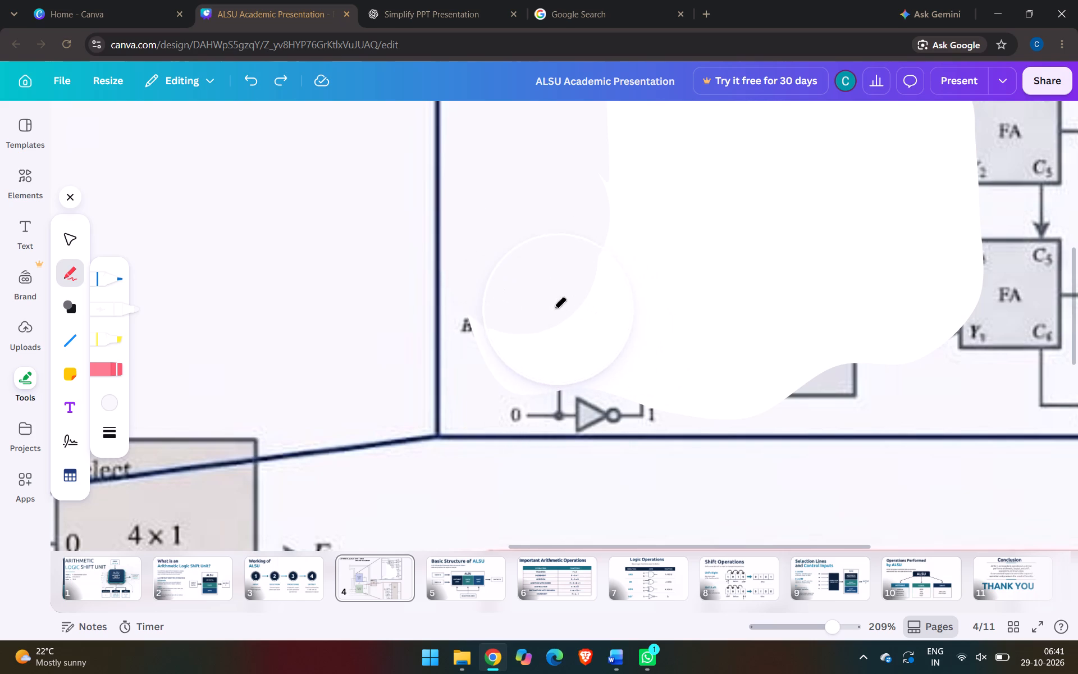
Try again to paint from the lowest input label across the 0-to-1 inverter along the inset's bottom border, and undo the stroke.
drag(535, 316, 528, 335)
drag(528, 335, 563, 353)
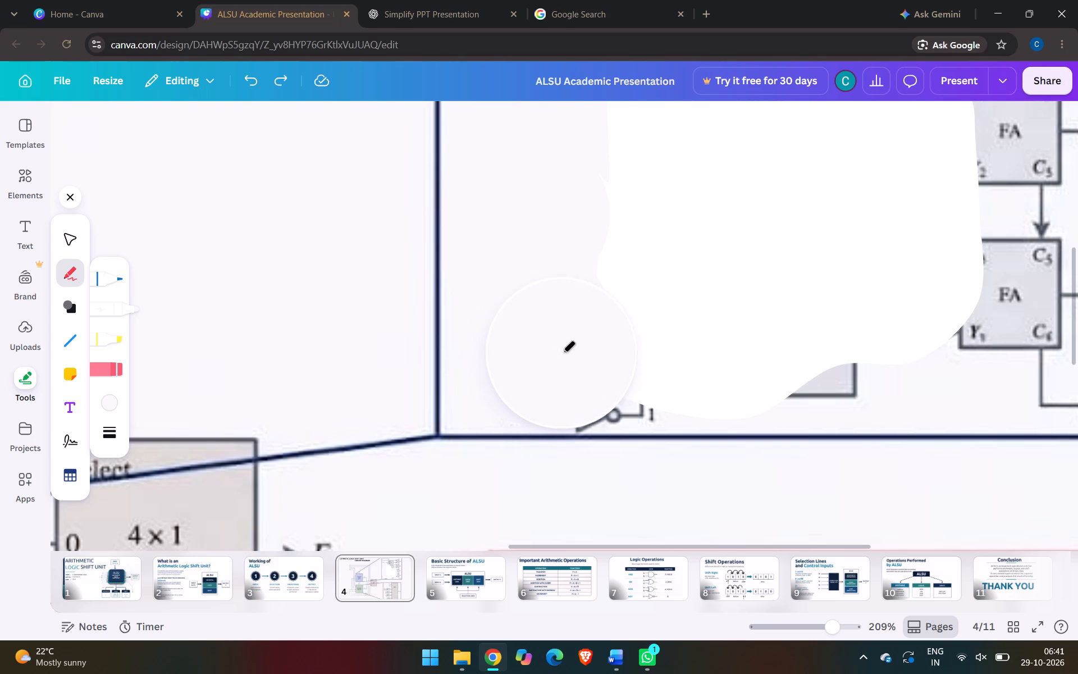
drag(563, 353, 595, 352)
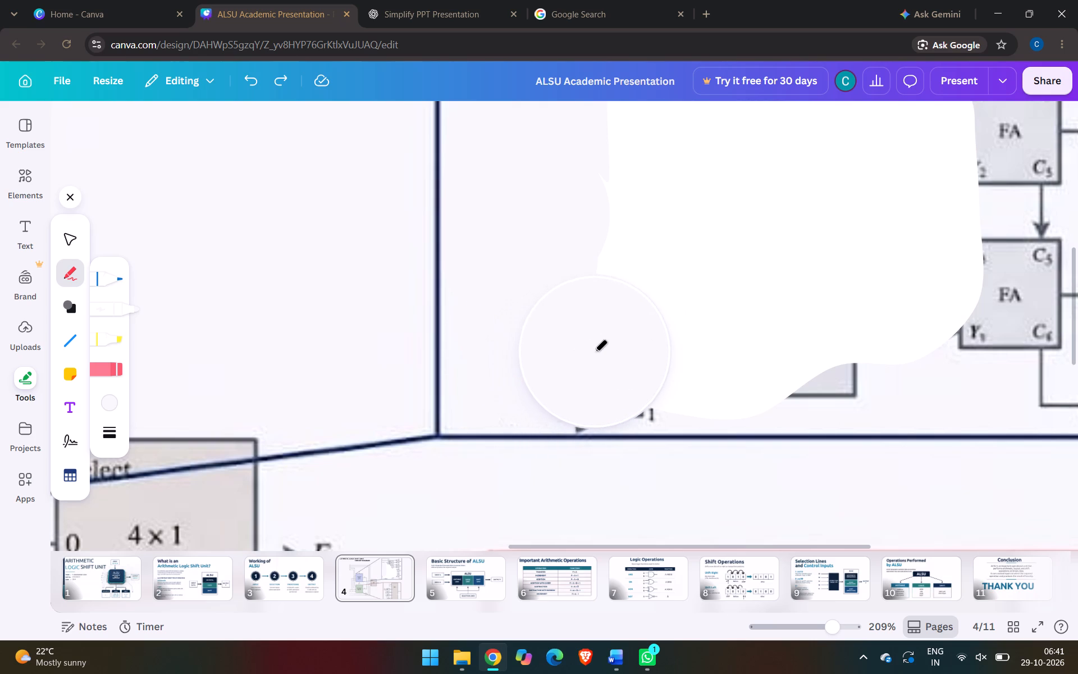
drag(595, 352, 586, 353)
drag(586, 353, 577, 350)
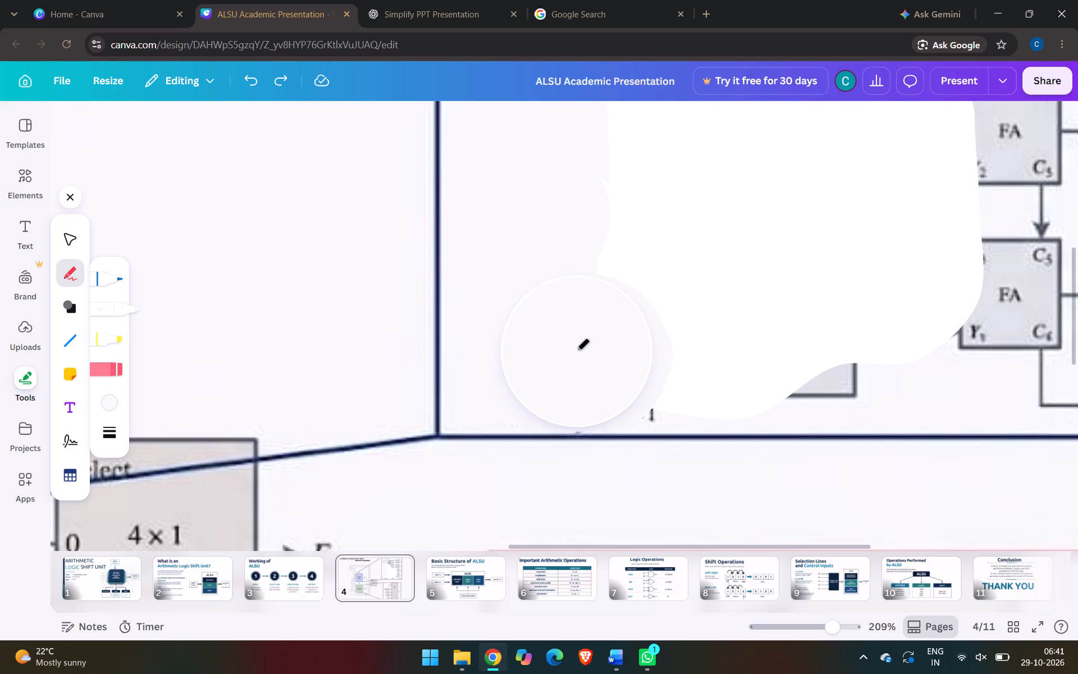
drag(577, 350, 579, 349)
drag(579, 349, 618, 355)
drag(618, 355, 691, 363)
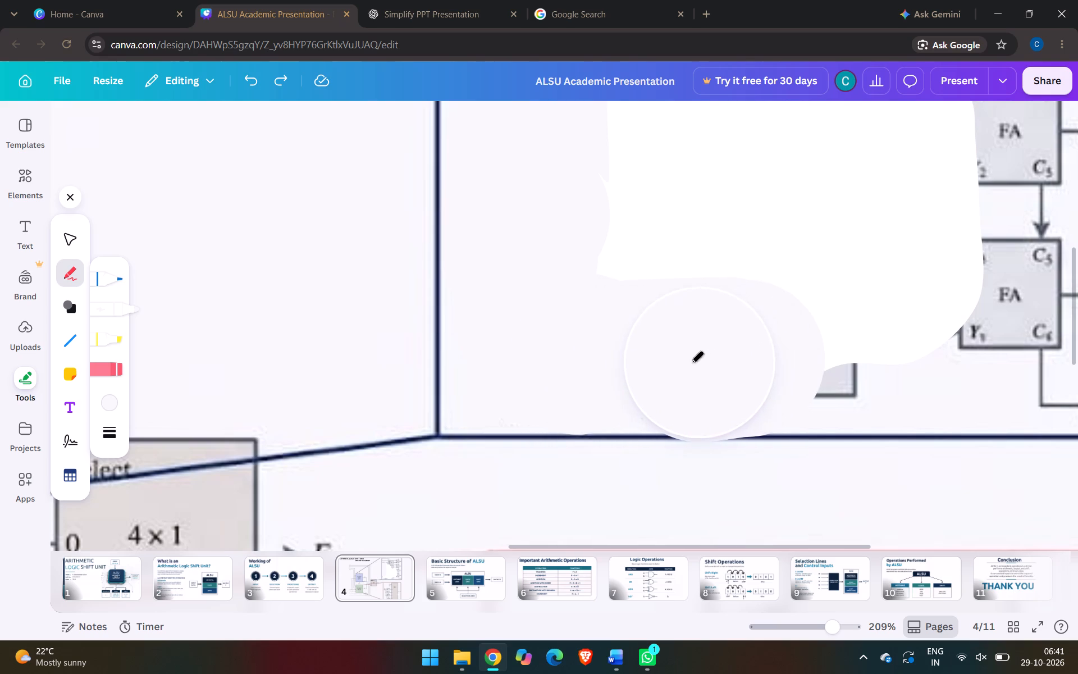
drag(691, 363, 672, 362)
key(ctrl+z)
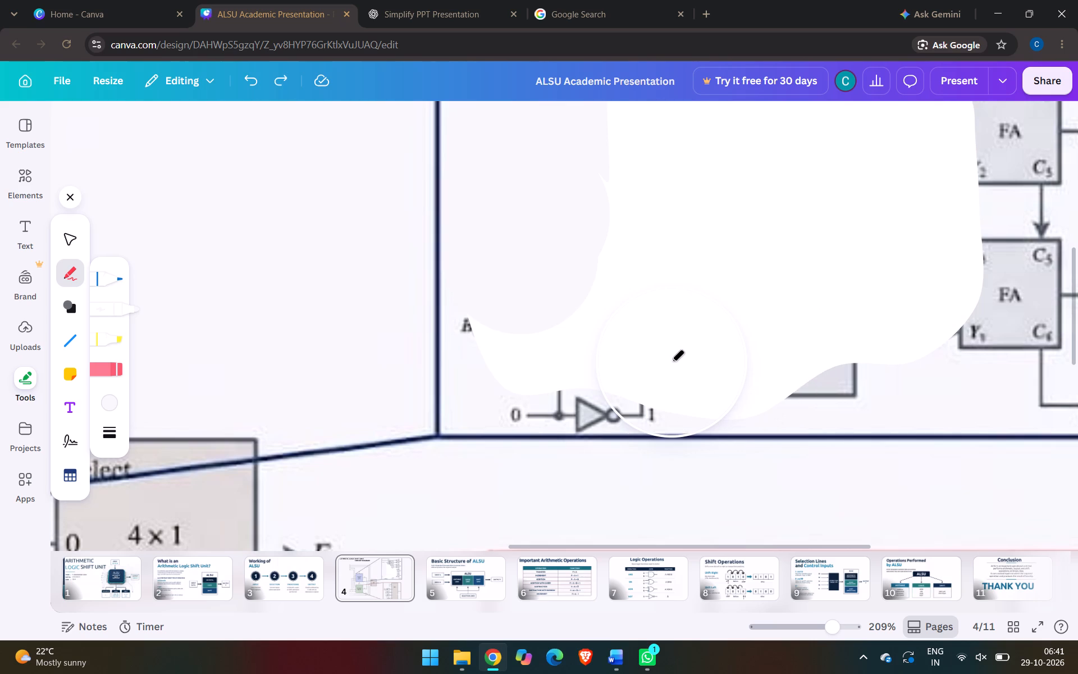
Paint the background colour over the lowest input label and the 0-to-1 inverter along the inset's bottom border.
drag(526, 318, 564, 353)
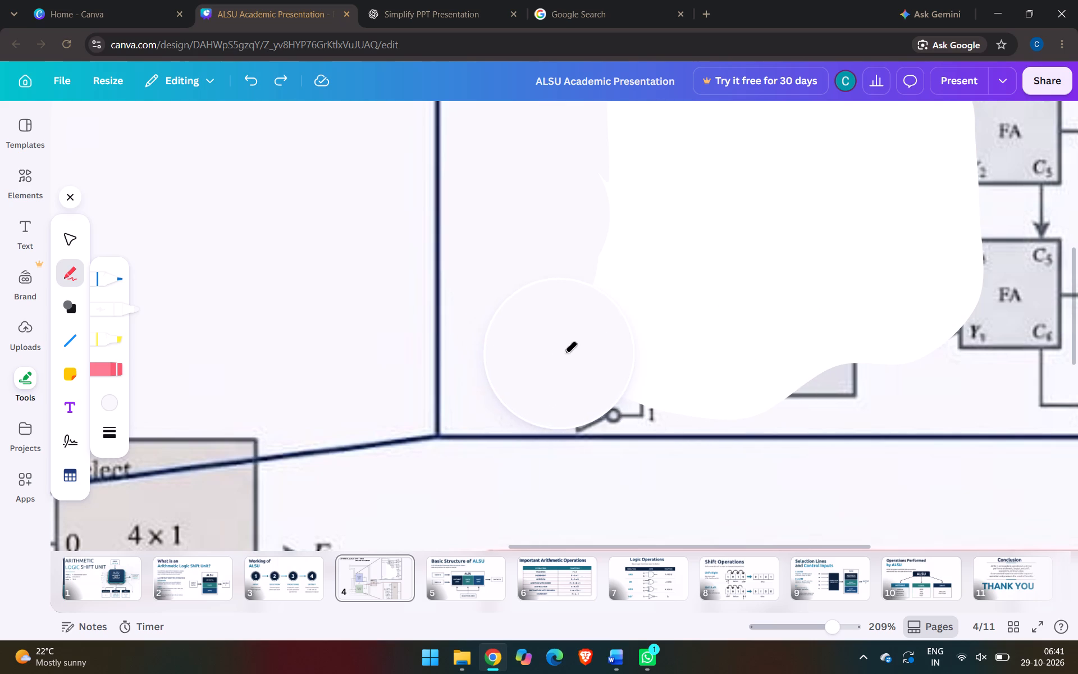
drag(564, 353, 639, 352)
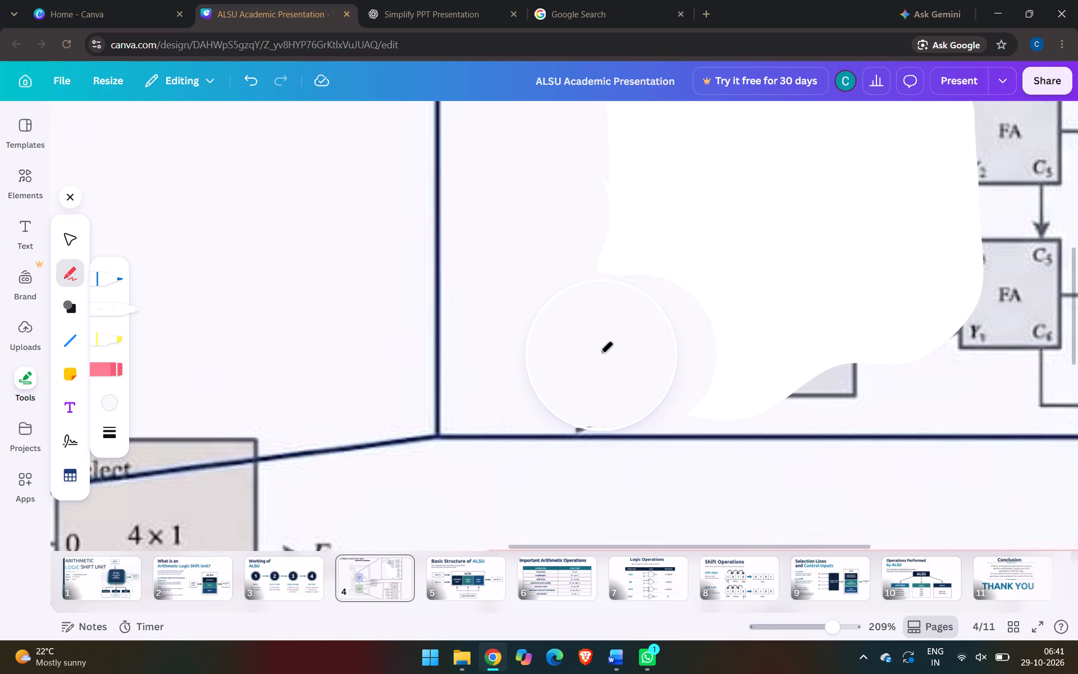
drag(597, 351, 591, 351)
drag(591, 351, 588, 348)
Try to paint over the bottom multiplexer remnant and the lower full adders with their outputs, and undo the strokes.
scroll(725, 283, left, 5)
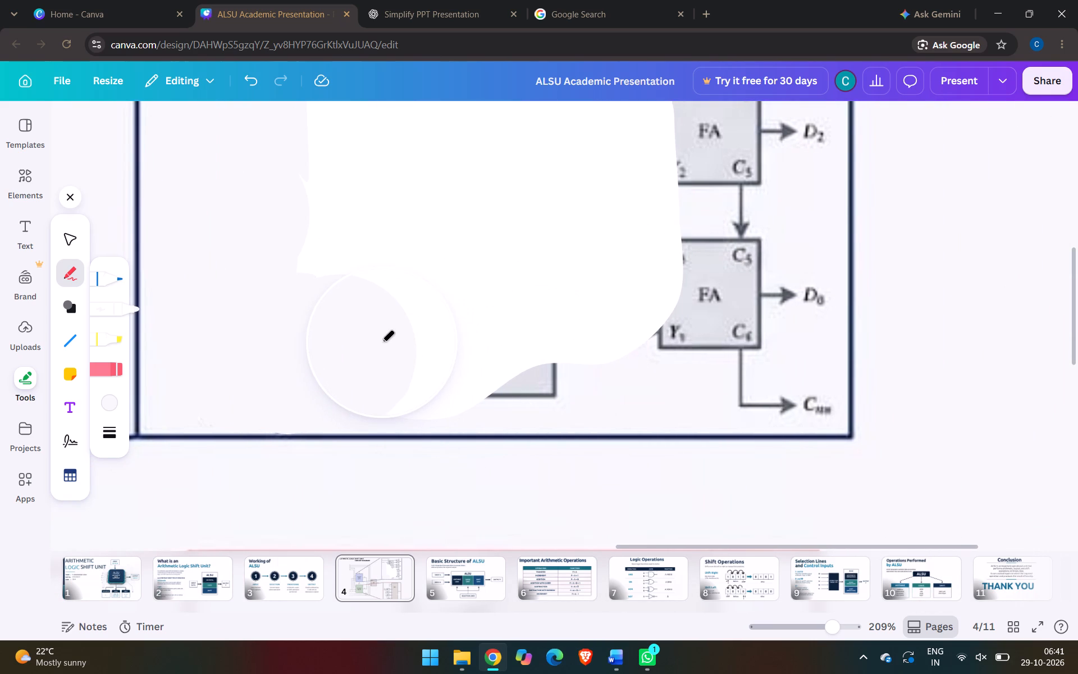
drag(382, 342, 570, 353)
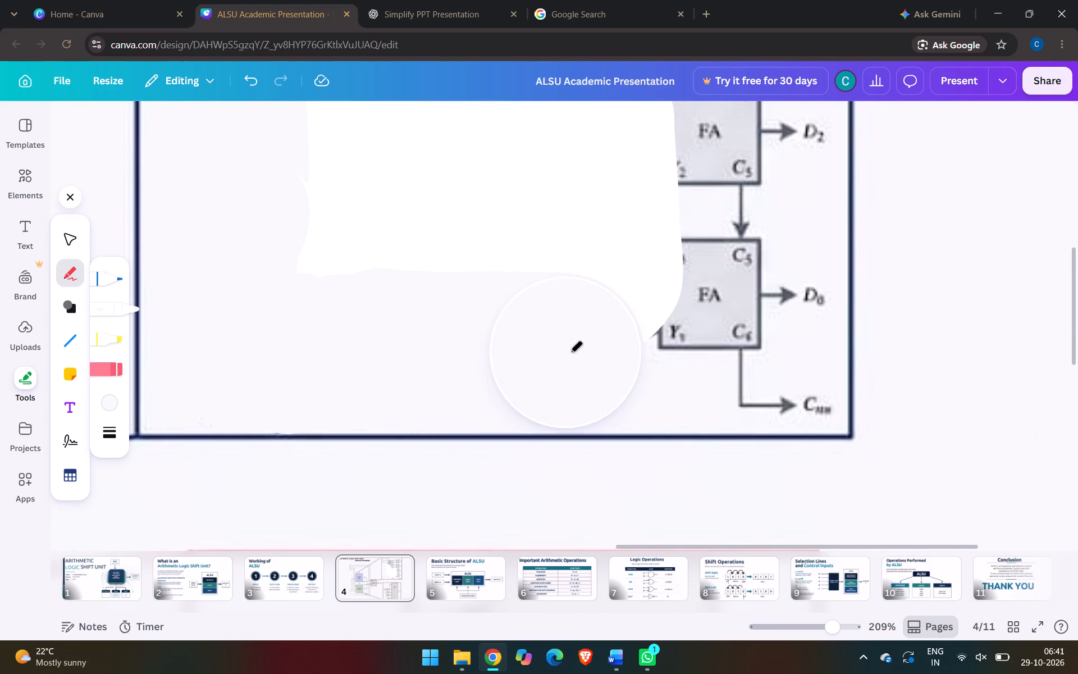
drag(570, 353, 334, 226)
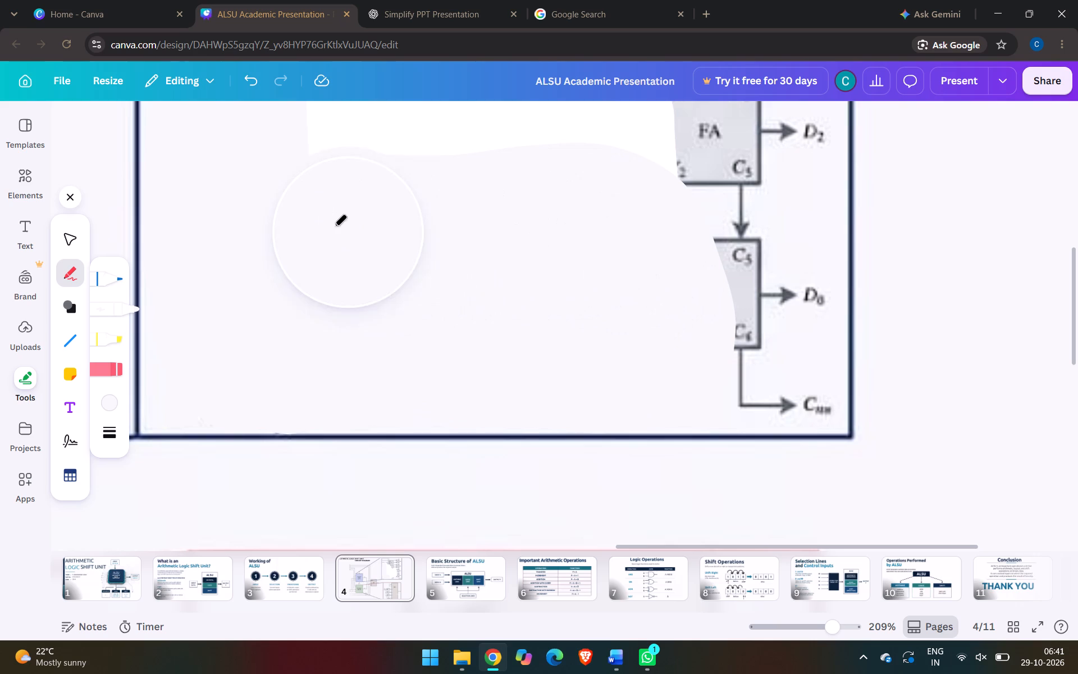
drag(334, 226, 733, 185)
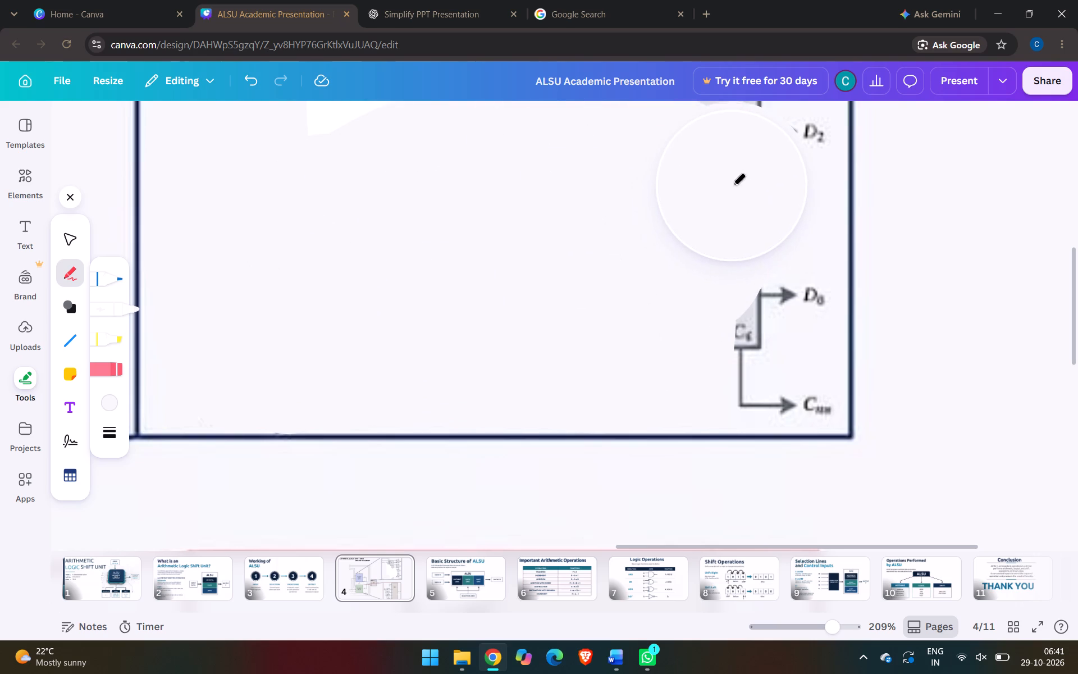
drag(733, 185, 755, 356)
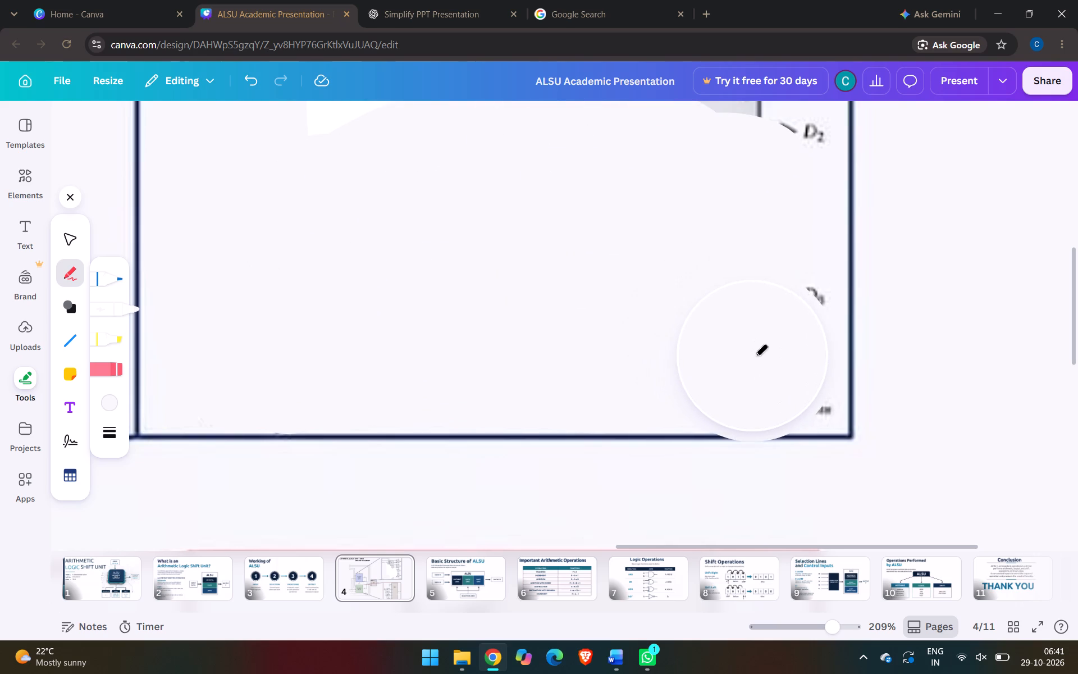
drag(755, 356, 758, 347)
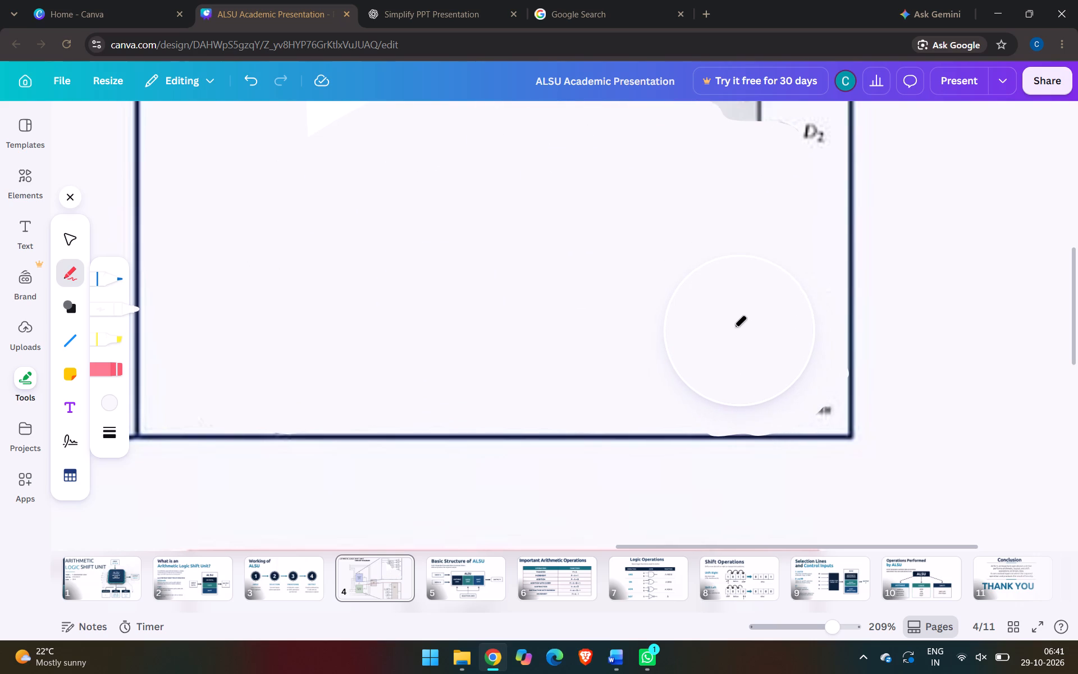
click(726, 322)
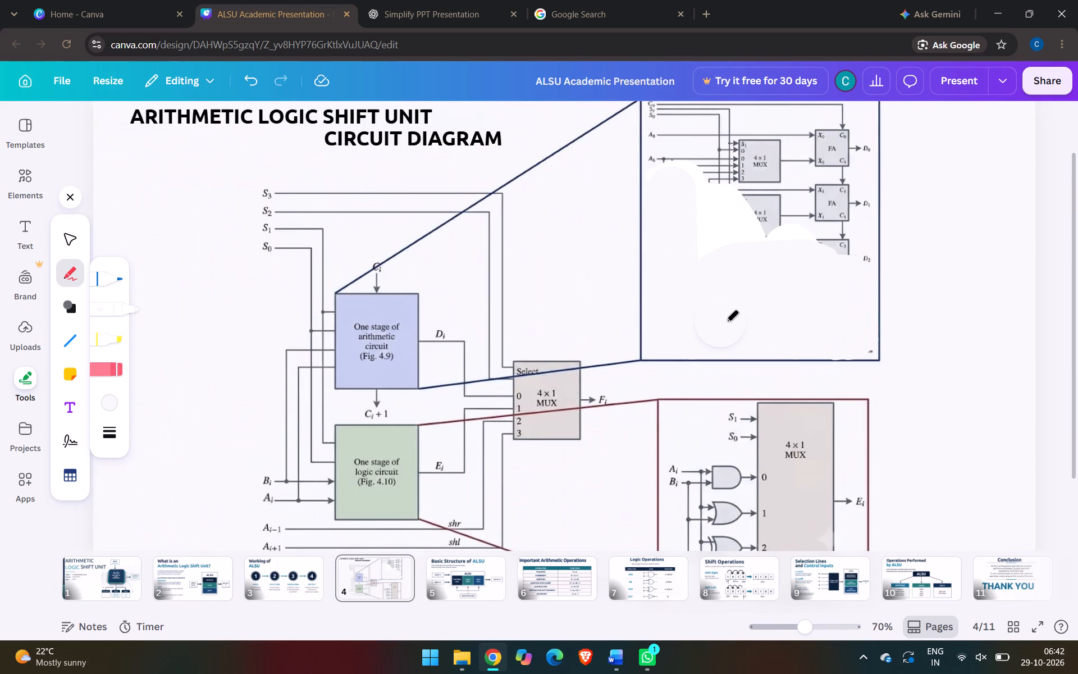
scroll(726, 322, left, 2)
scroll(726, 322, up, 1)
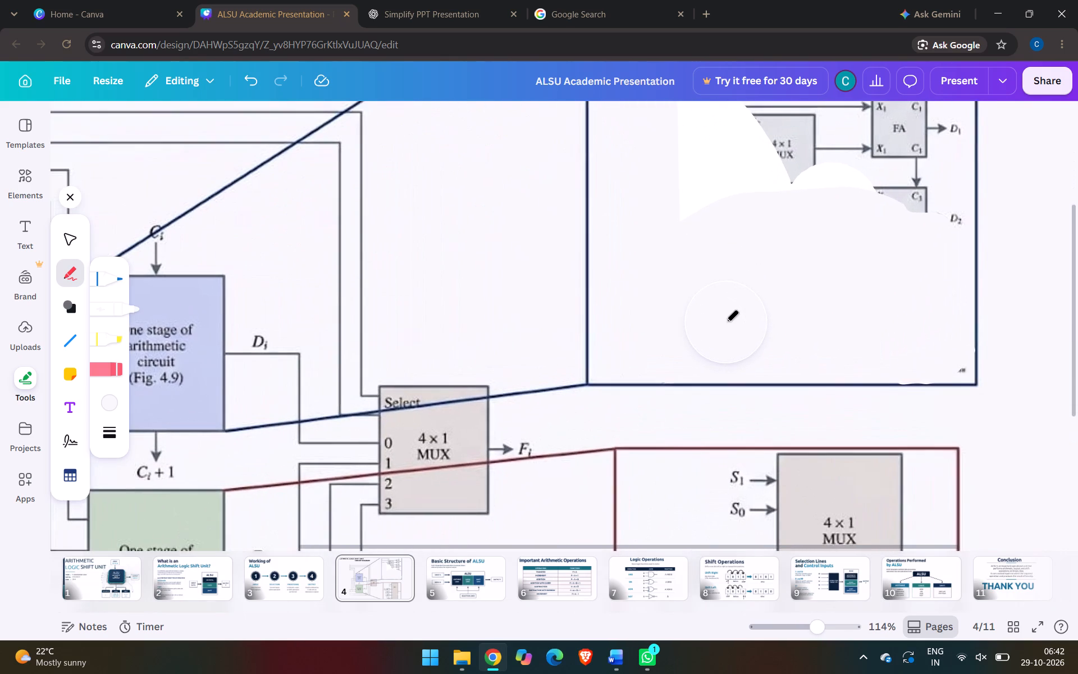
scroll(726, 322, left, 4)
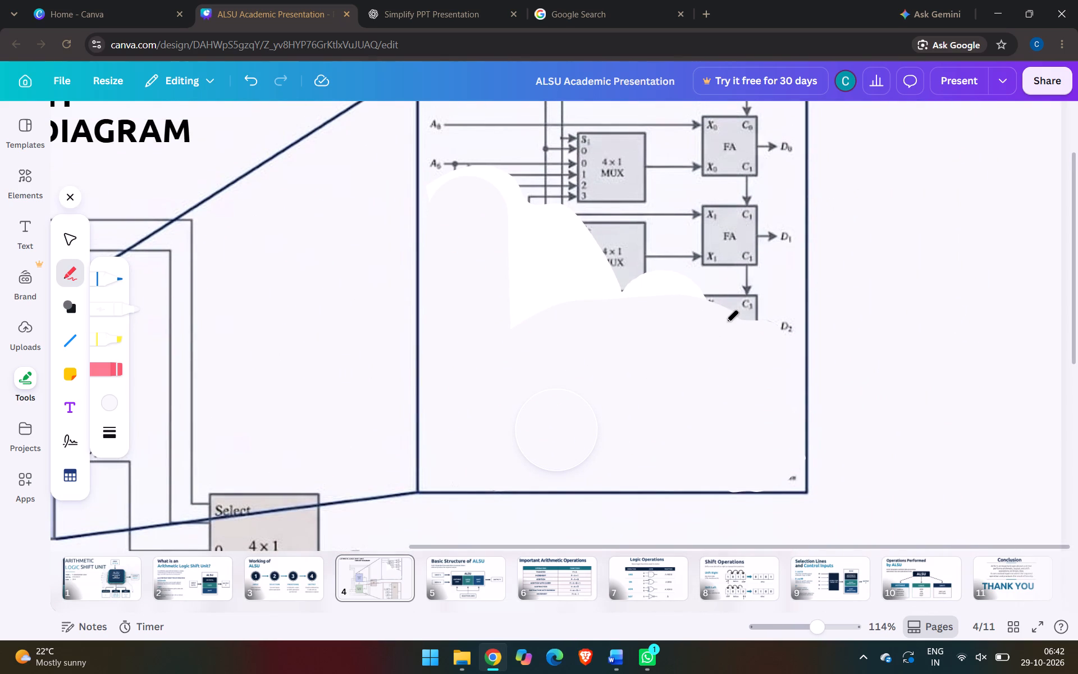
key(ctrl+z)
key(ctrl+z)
Paint the background colour over the inset's third full adder and its D2 output.
drag(733, 304, 735, 315)
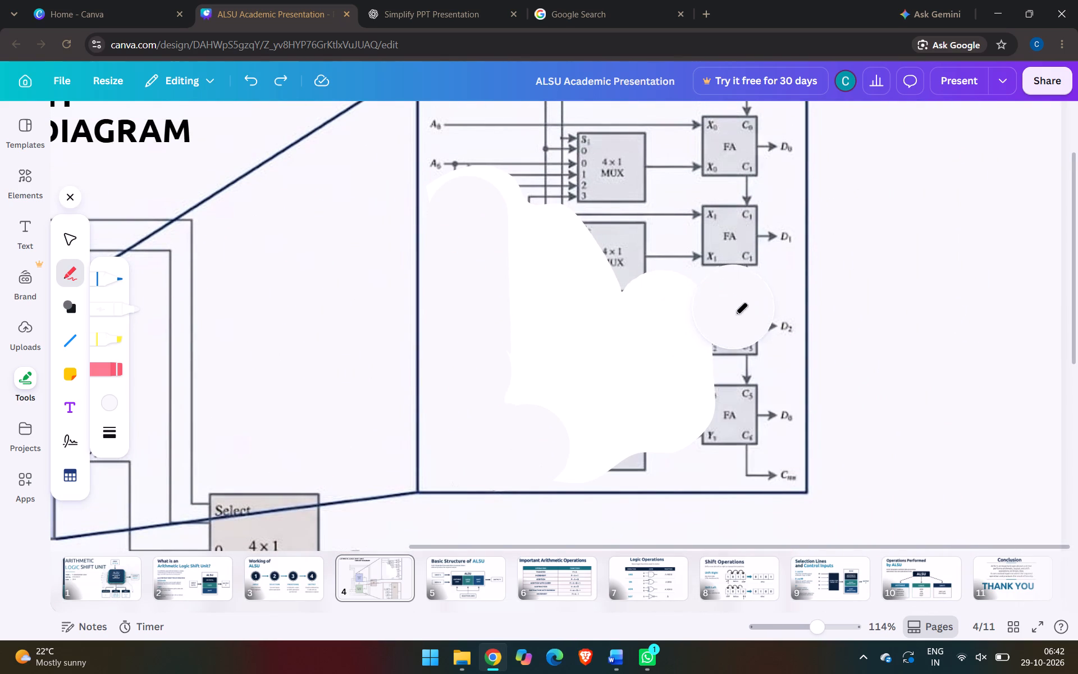
drag(735, 315, 762, 349)
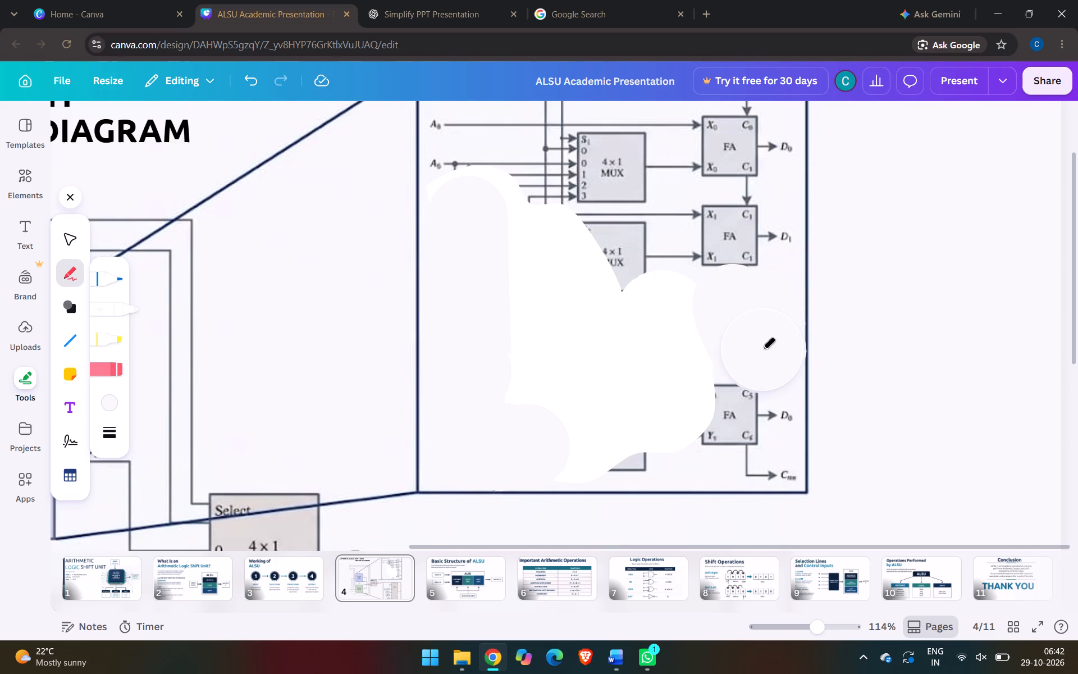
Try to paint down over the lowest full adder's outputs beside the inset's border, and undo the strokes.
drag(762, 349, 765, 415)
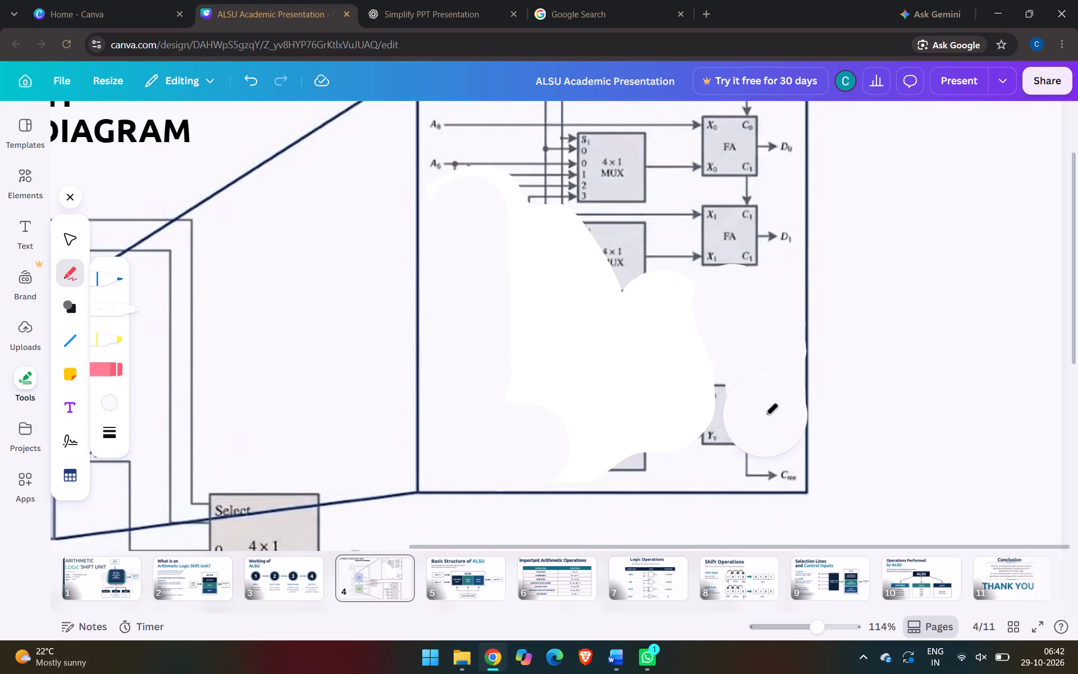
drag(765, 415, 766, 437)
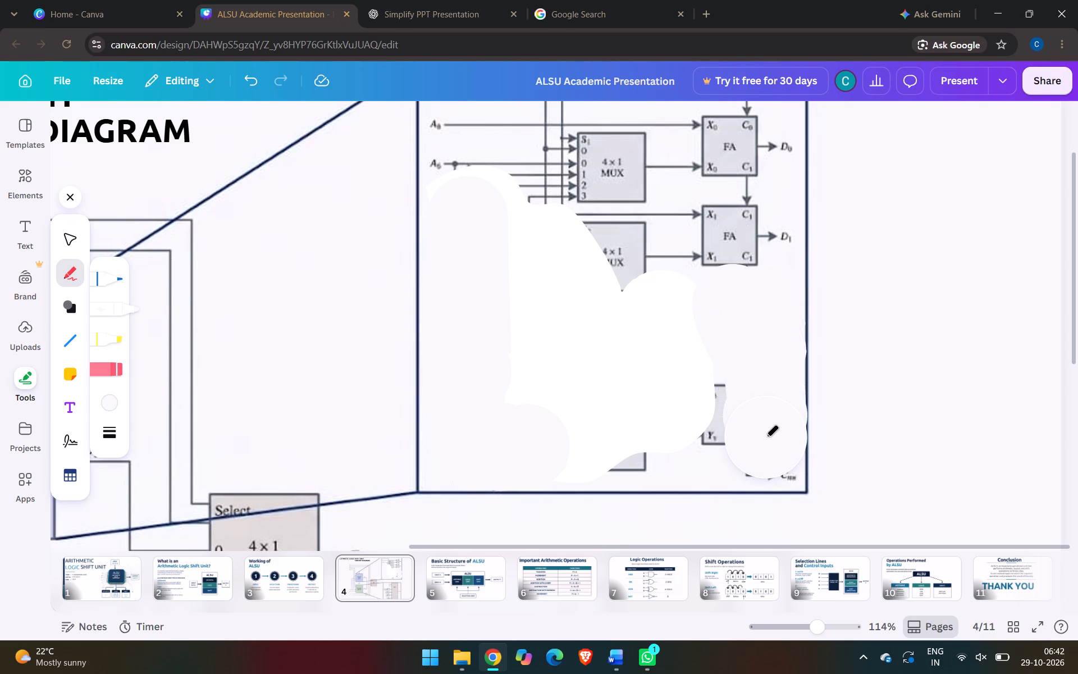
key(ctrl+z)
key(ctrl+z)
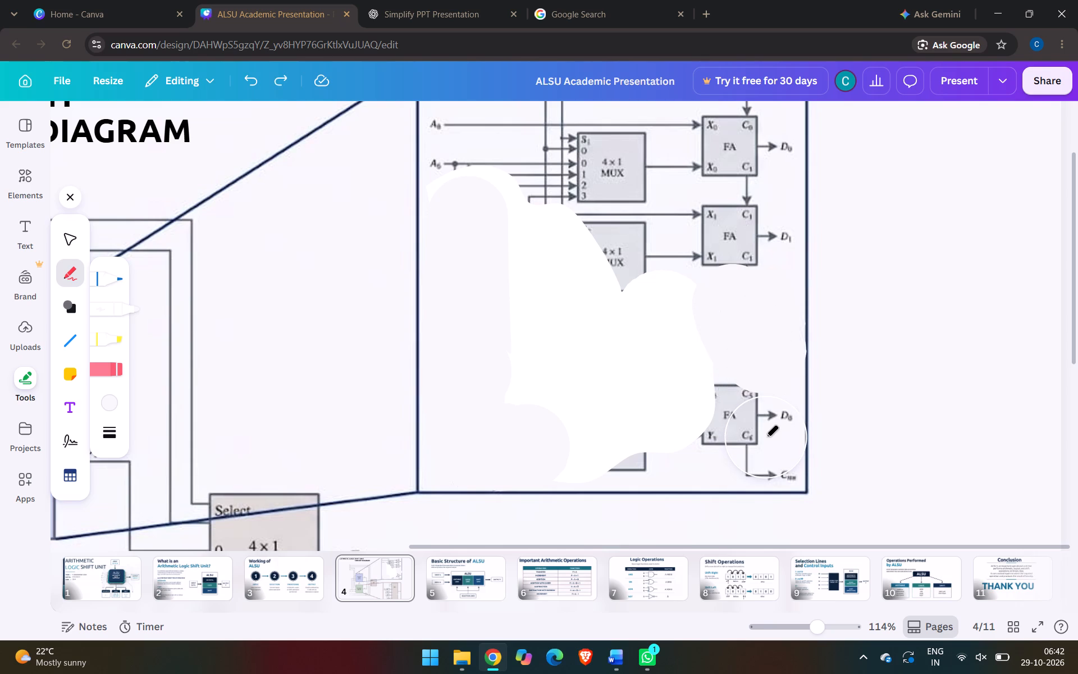
Paint the background colour over most of the lowest full adder, its output label and the carry-out arrow.
drag(760, 435, 750, 411)
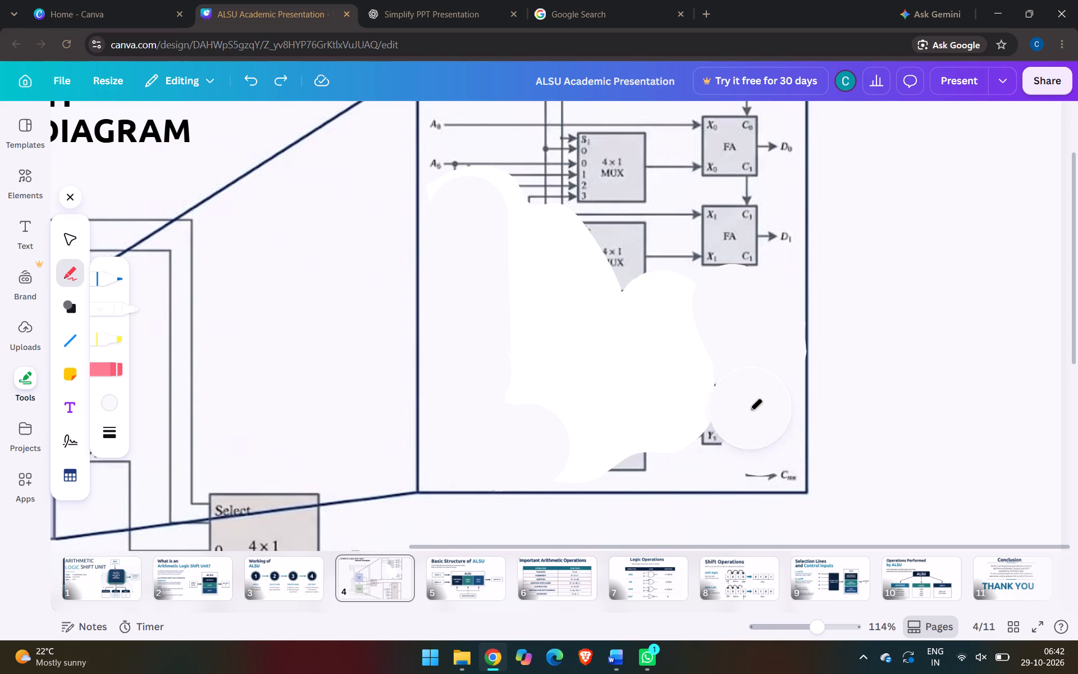
drag(750, 411, 753, 443)
Cover the carry-out label in the inset's bottom corner with the background colour, using a marker weight of 45.
scroll(753, 443, left, 1)
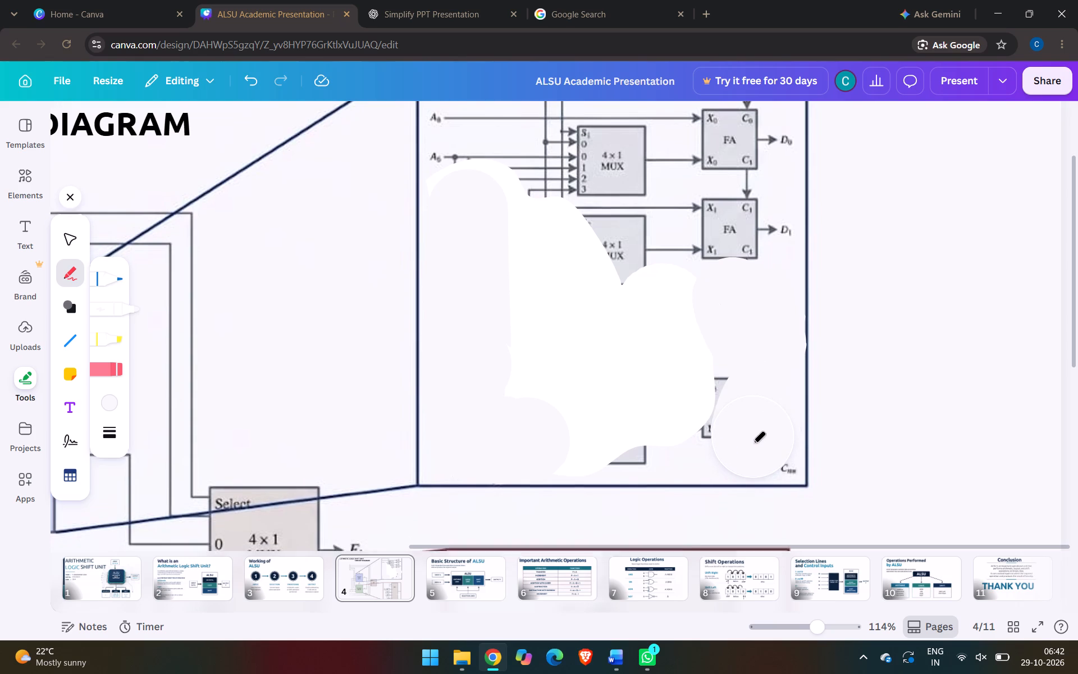
scroll(753, 443, left, 2)
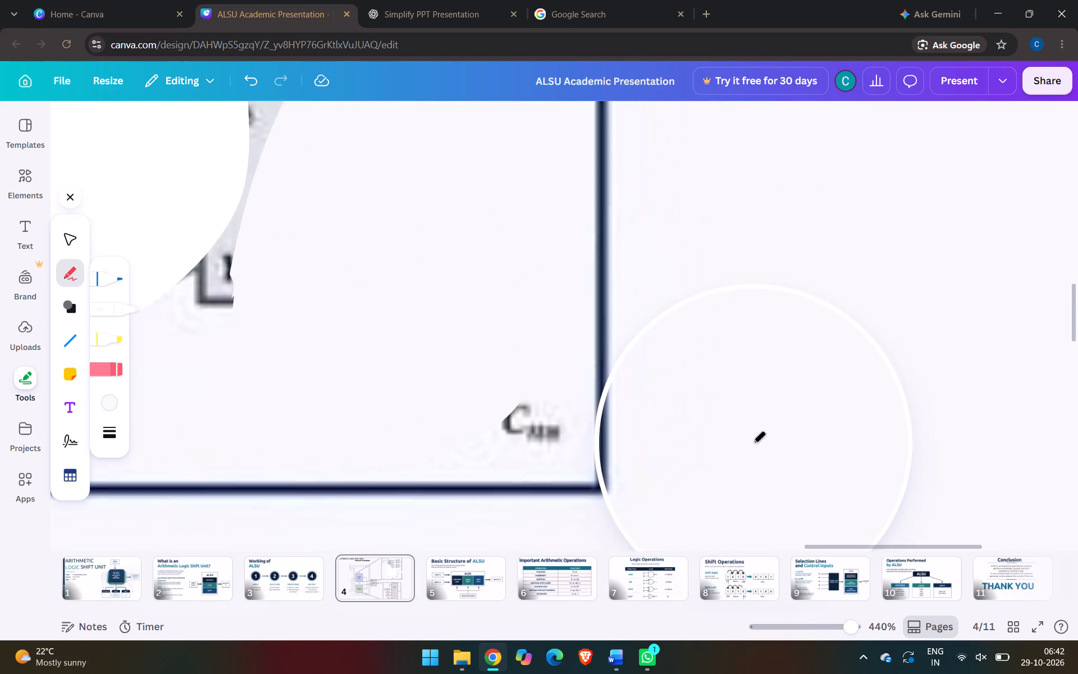
scroll(753, 443, left, 2)
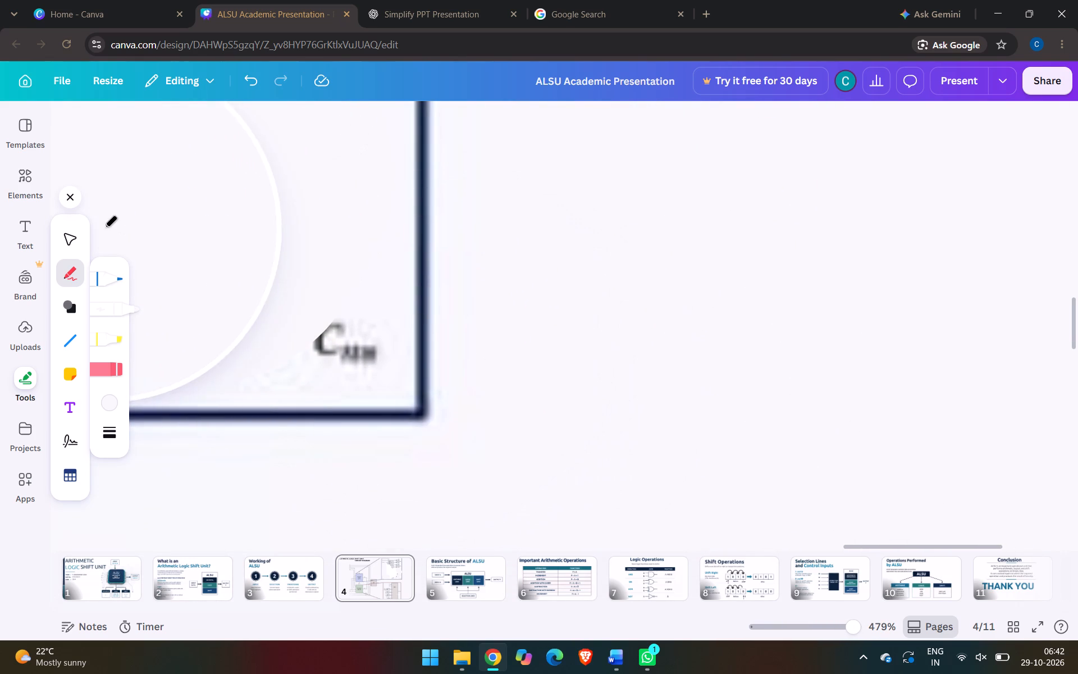
click(104, 400)
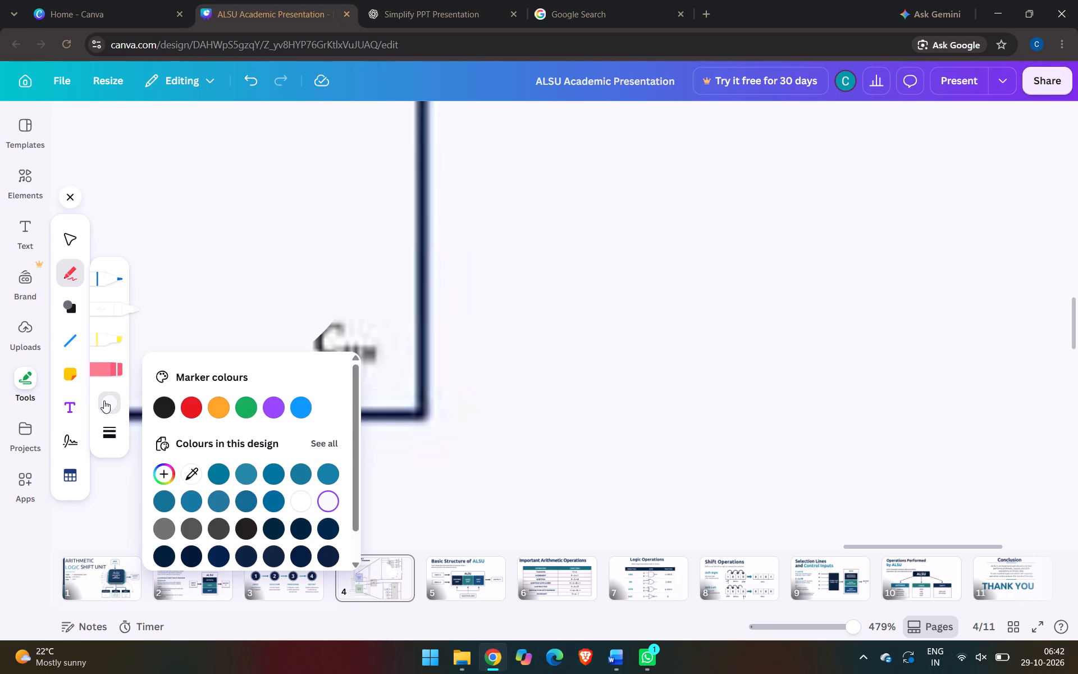
click(107, 425)
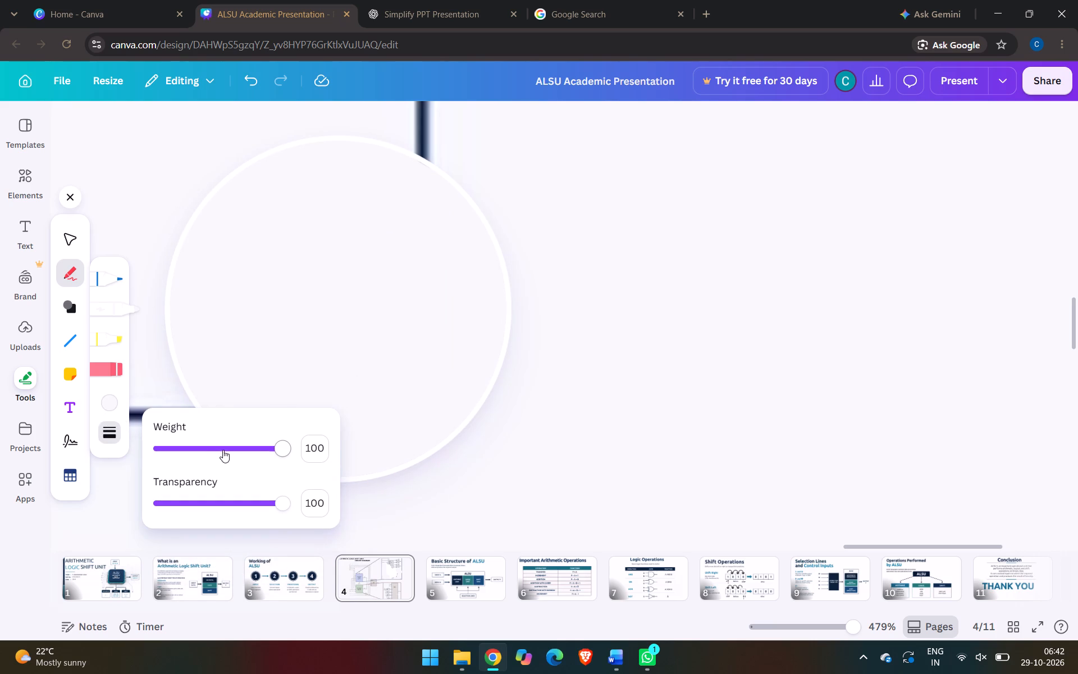
click(214, 449)
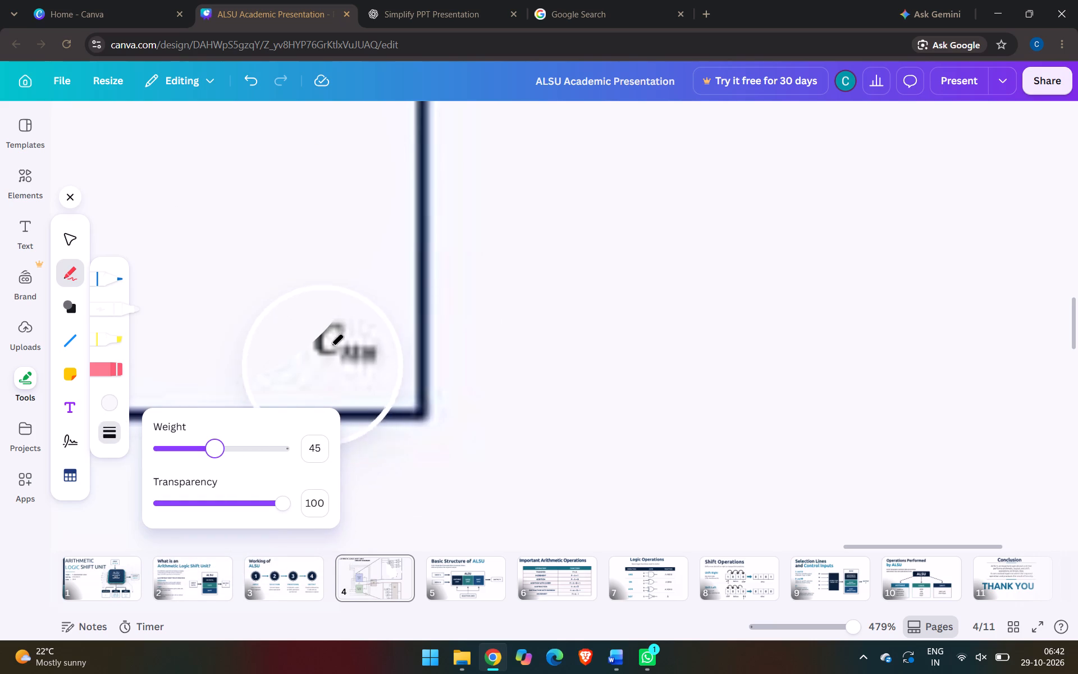
click(317, 312)
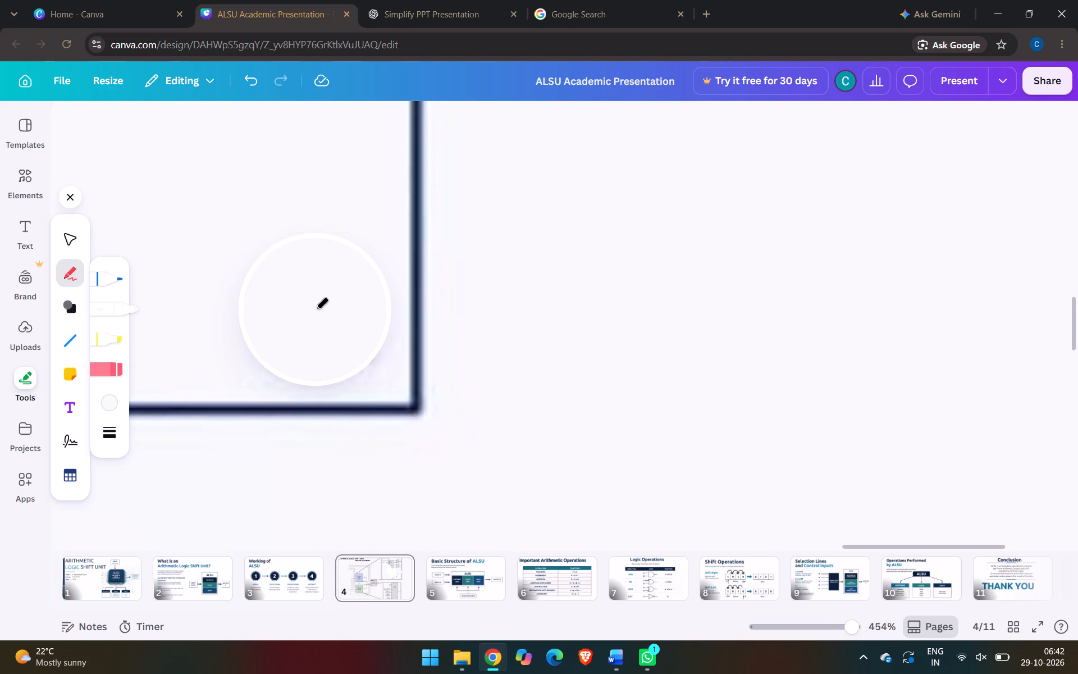
Paint over the leftover edge of the lowest full adder, the bottom multiplexer's corner and the white patch around them.
scroll(316, 309, up, 1)
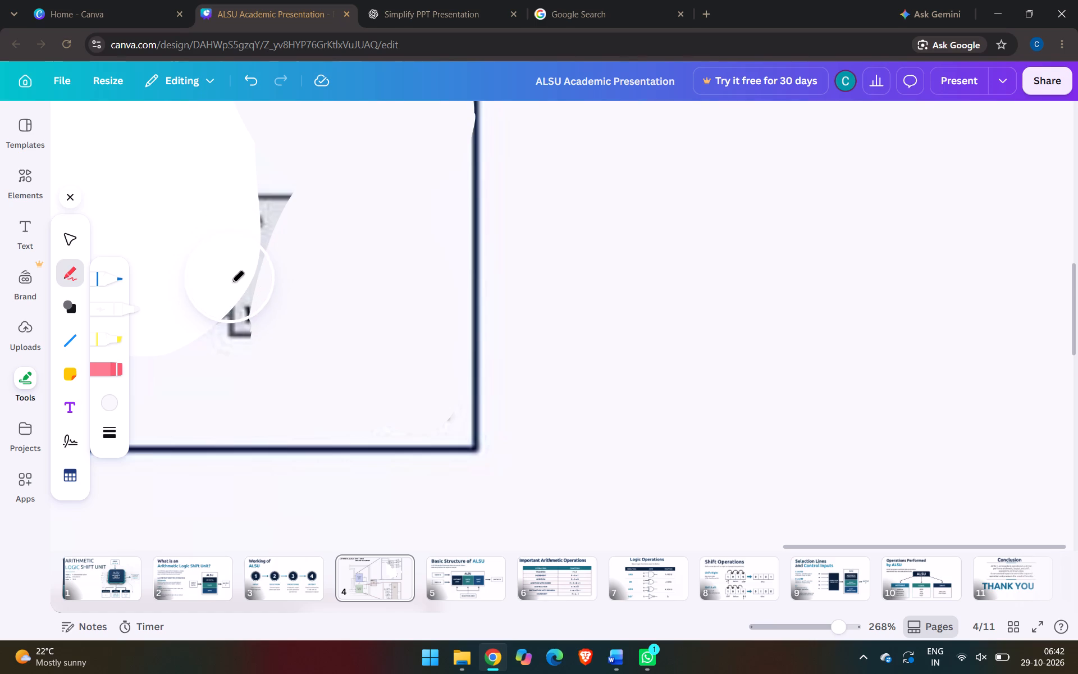
drag(231, 283, 235, 167)
scroll(235, 167, right, 1)
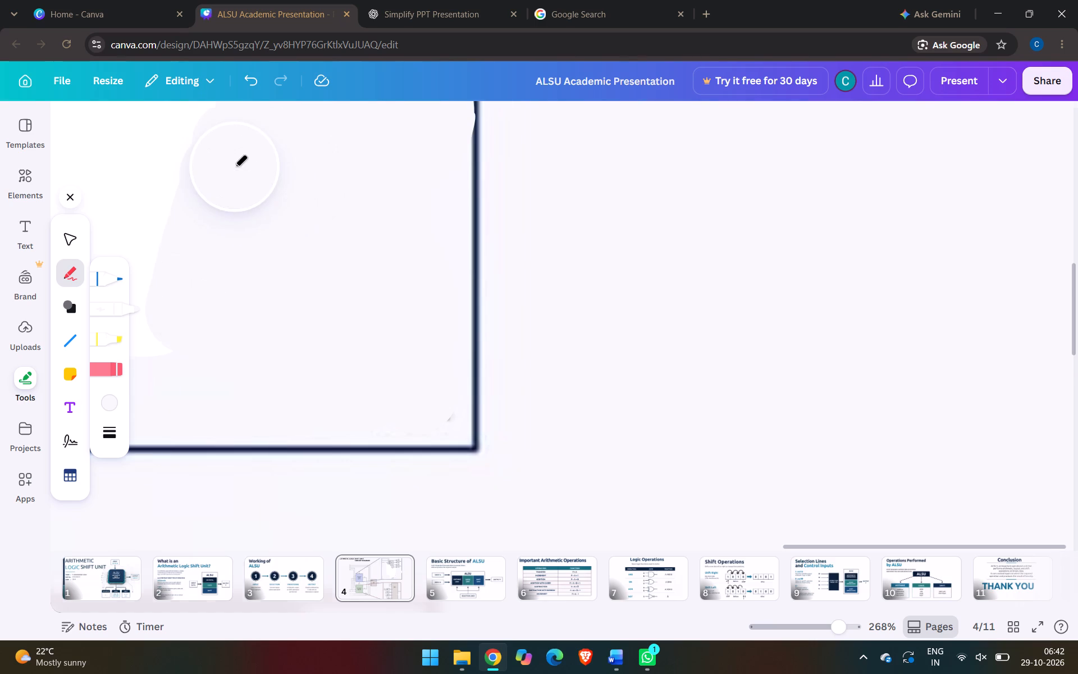
scroll(235, 167, right, 1)
scroll(206, 508, right, 1)
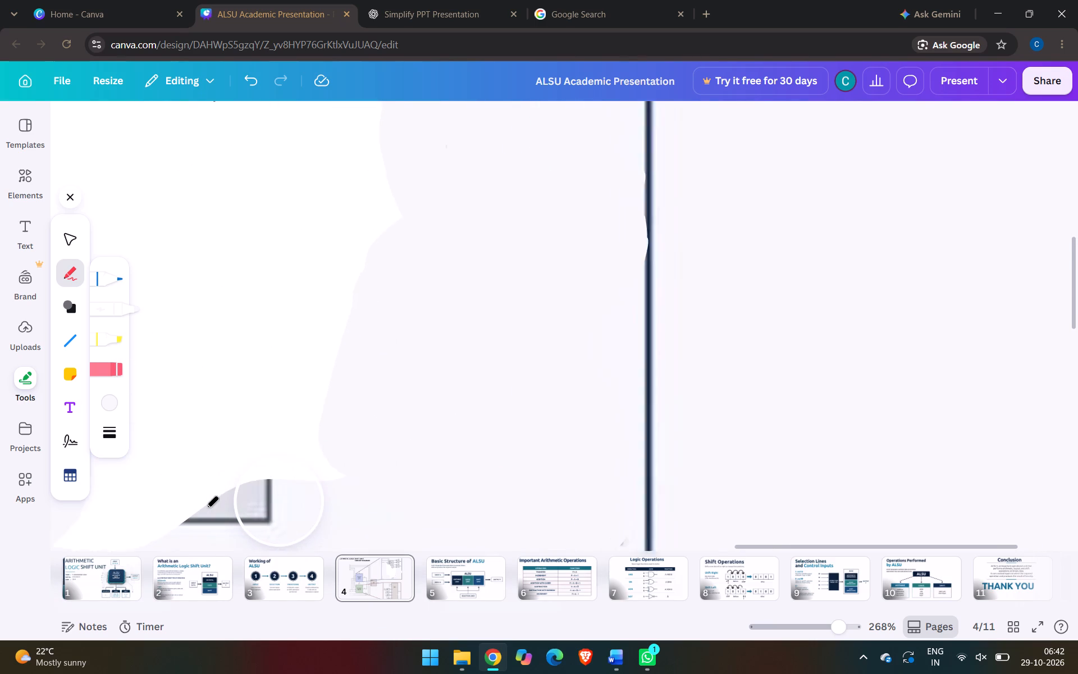
scroll(206, 508, right, 1)
drag(206, 508, 277, 496)
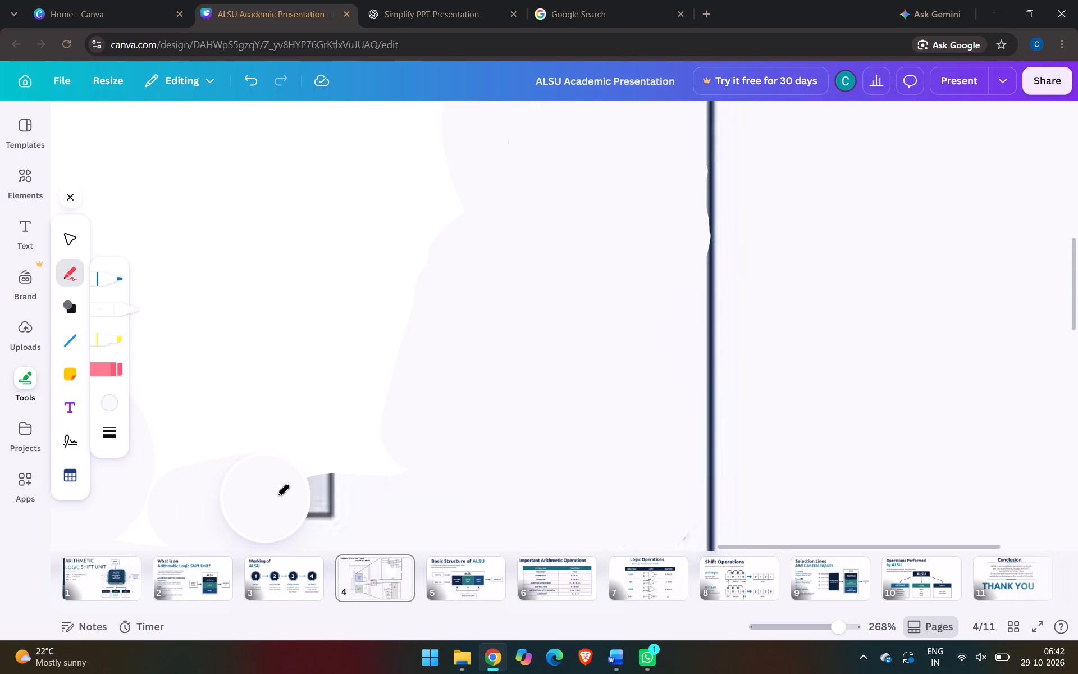
drag(277, 496, 234, 472)
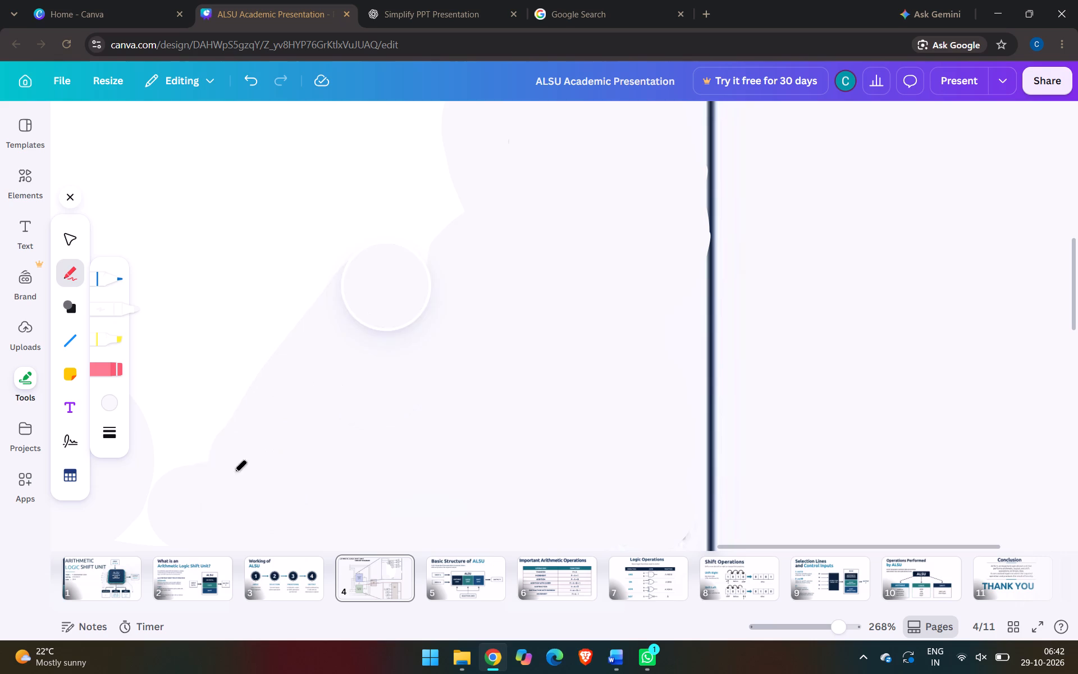
drag(234, 472, 149, 473)
drag(149, 473, 131, 518)
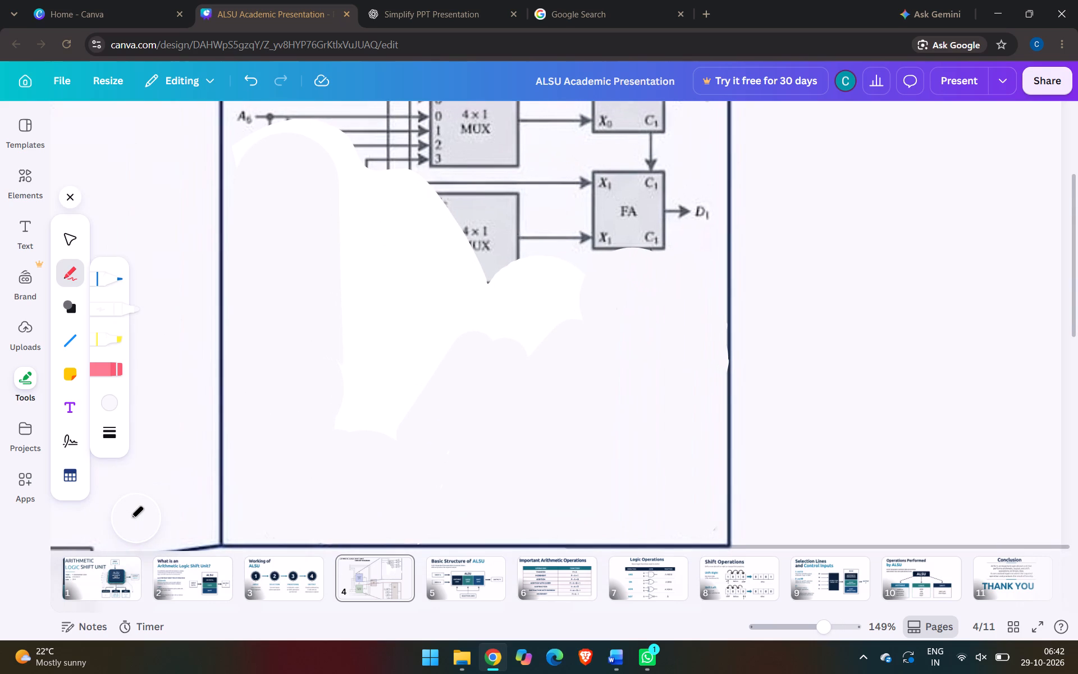
Paint the background colour over most of the inset's second multiplexer, its wires and the adjoining white patch.
drag(450, 307, 433, 426)
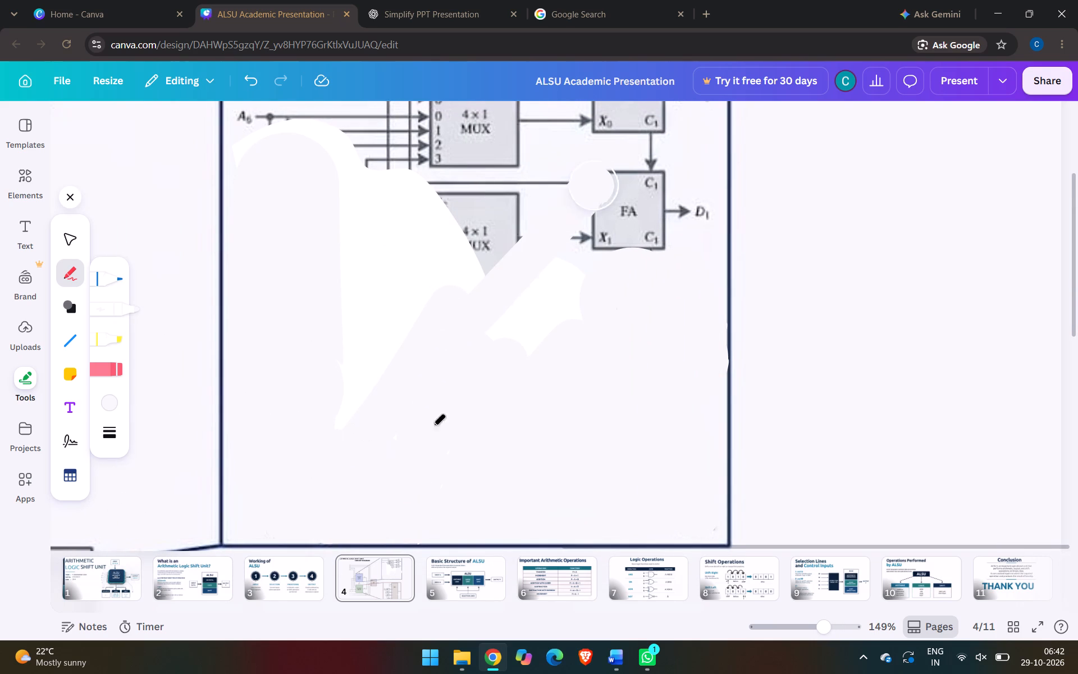
drag(433, 426, 363, 369)
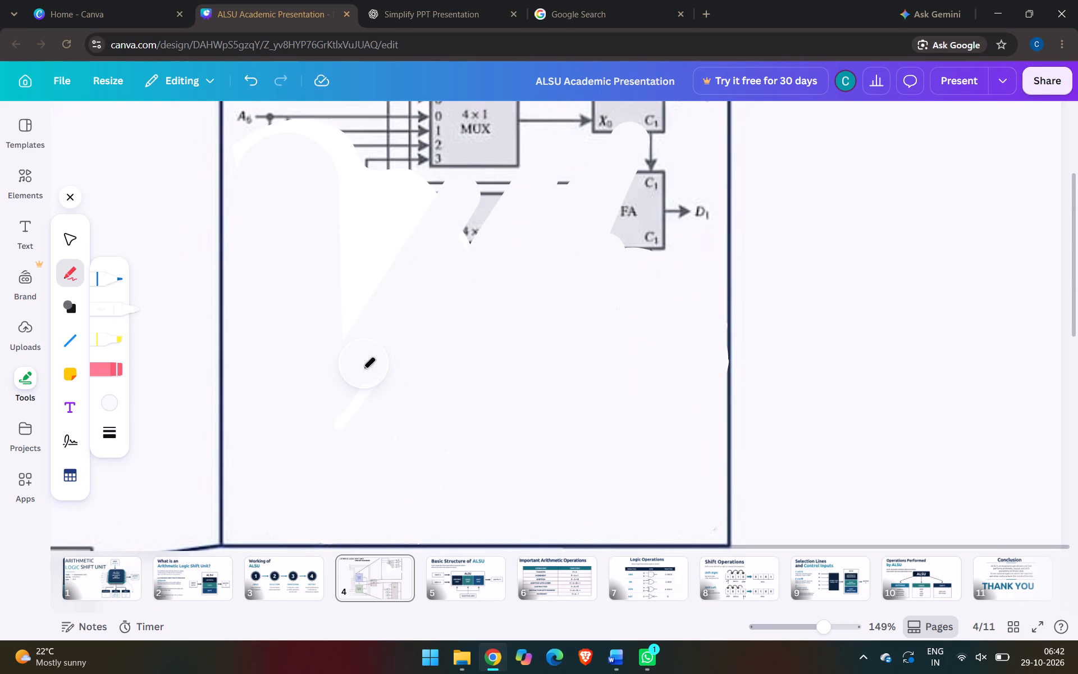
drag(363, 369, 371, 202)
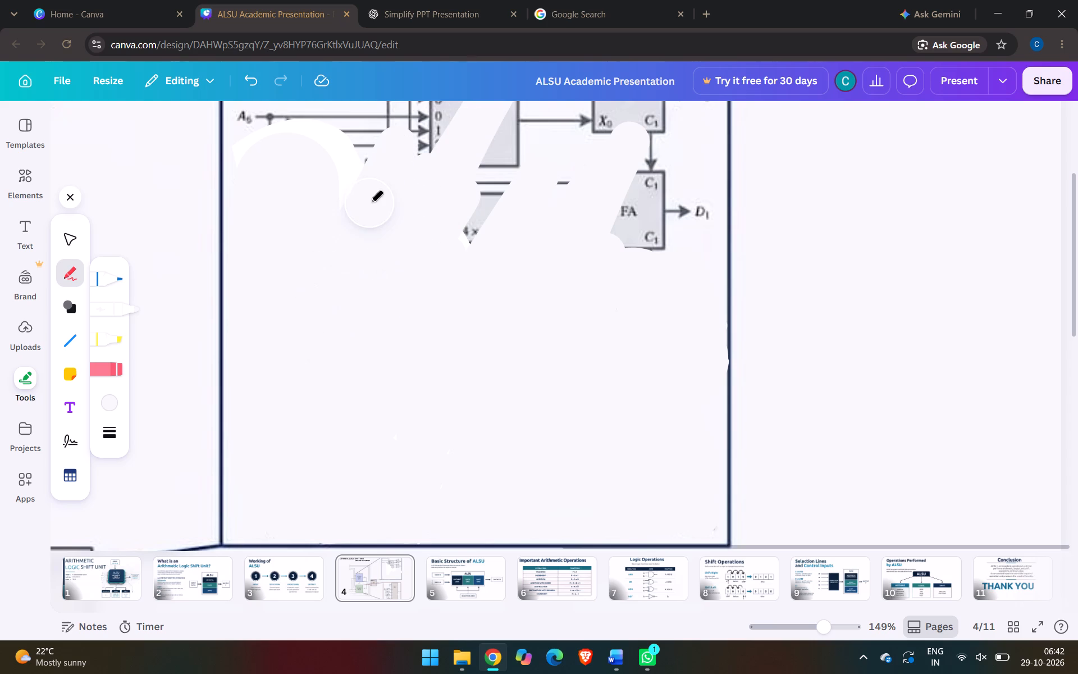
Cover the carry-in and select labels and their lines along the inset's top edge, down to the top full adder.
scroll(371, 202, up, 4)
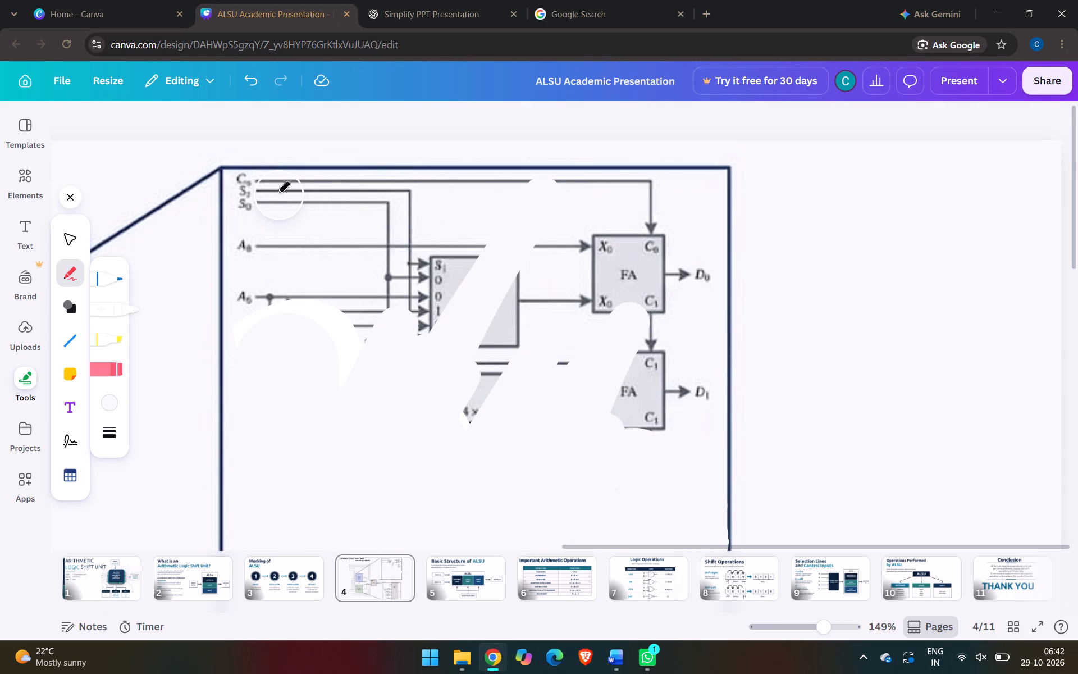
scroll(278, 248, up, 1)
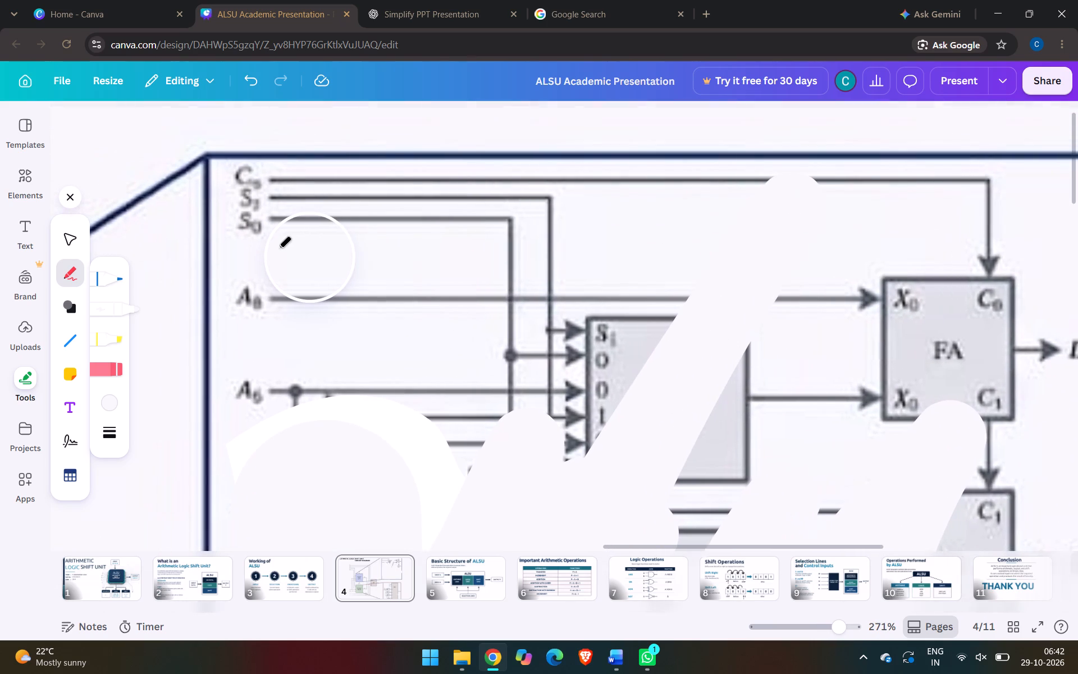
scroll(278, 248, up, 1)
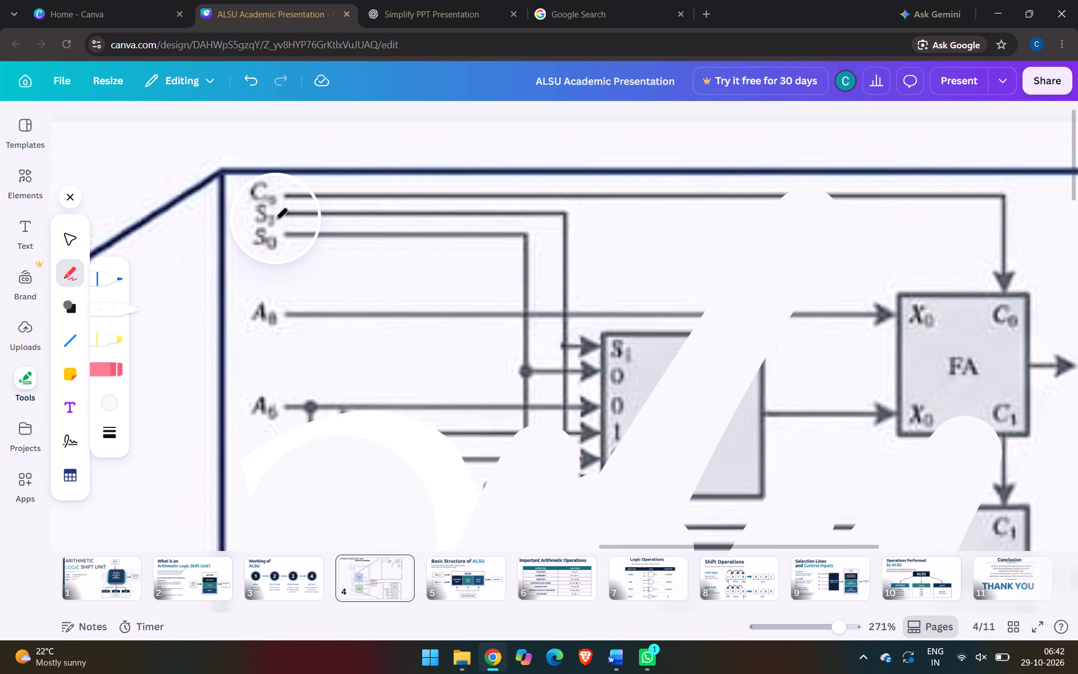
drag(275, 220, 308, 221)
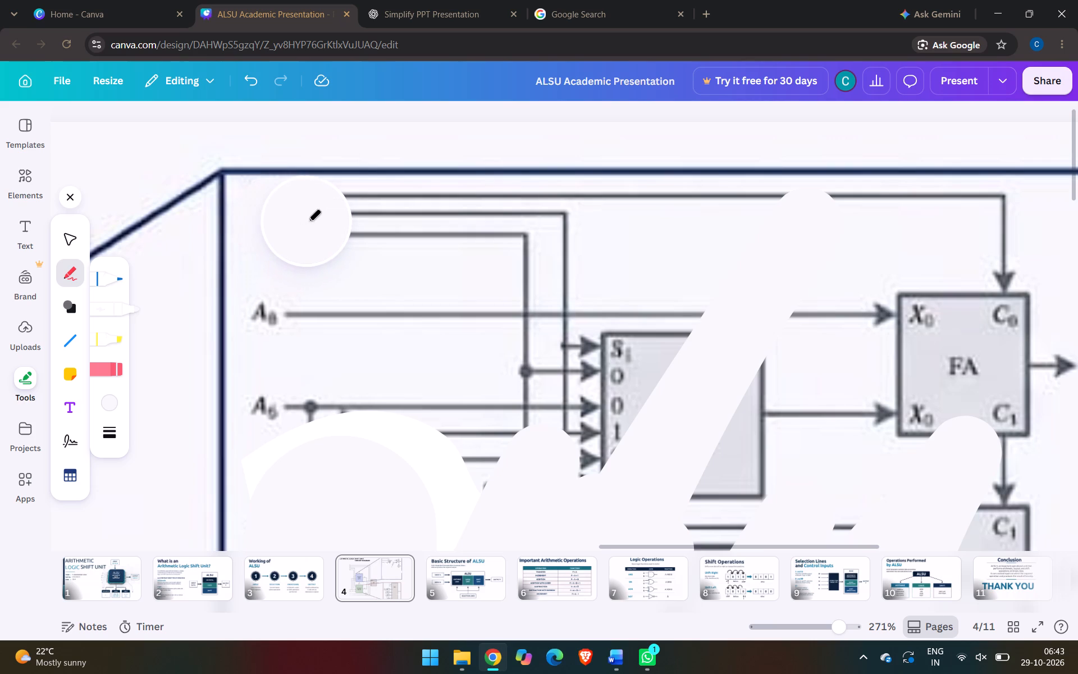
drag(308, 221, 449, 222)
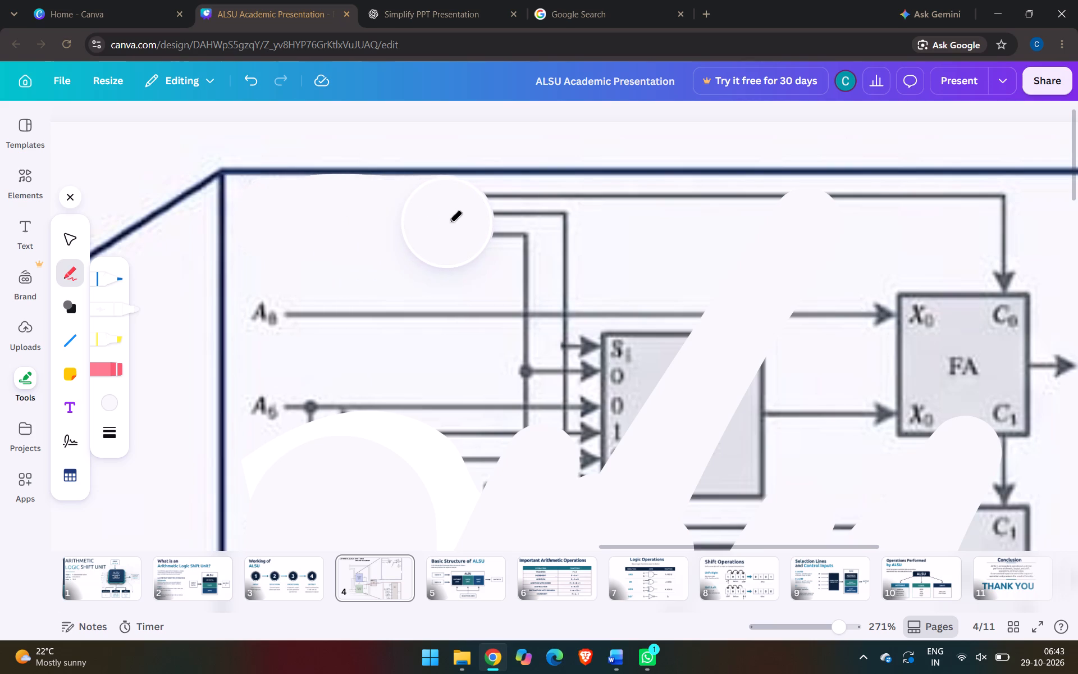
drag(449, 222, 477, 225)
drag(477, 225, 493, 222)
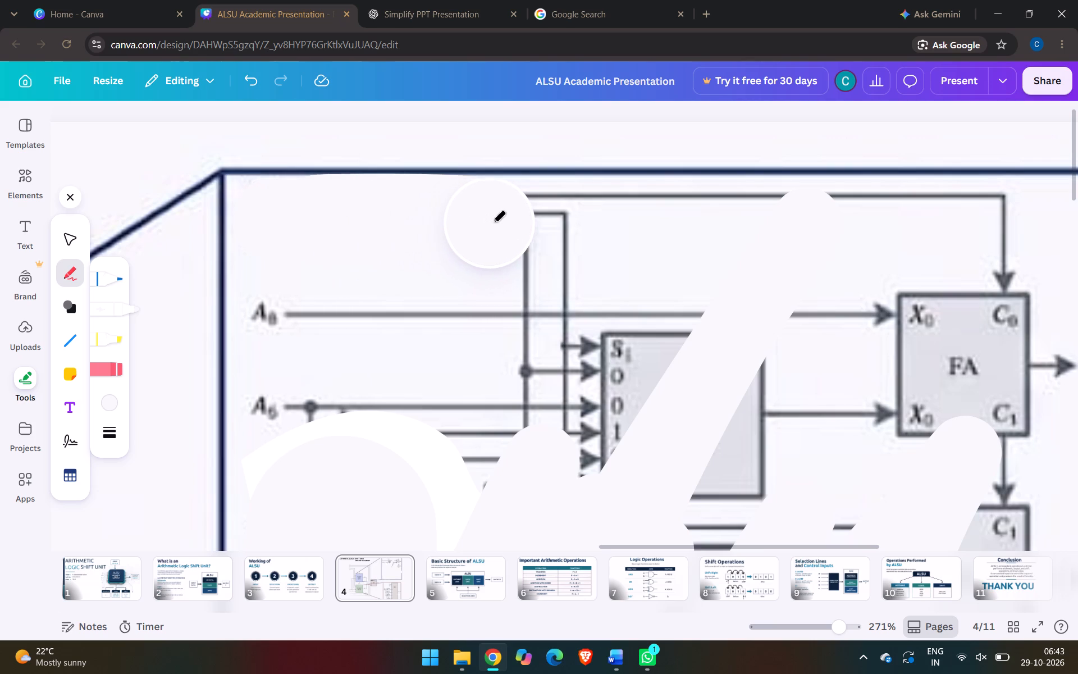
drag(493, 222, 610, 217)
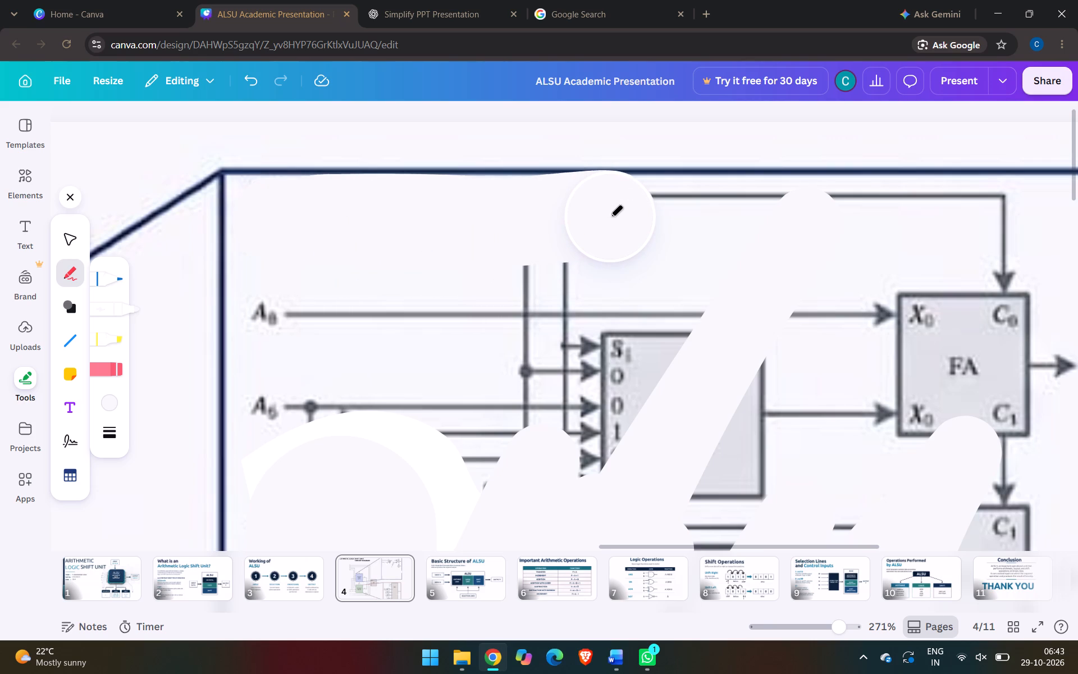
key(ctrl+z)
drag(533, 225, 543, 225)
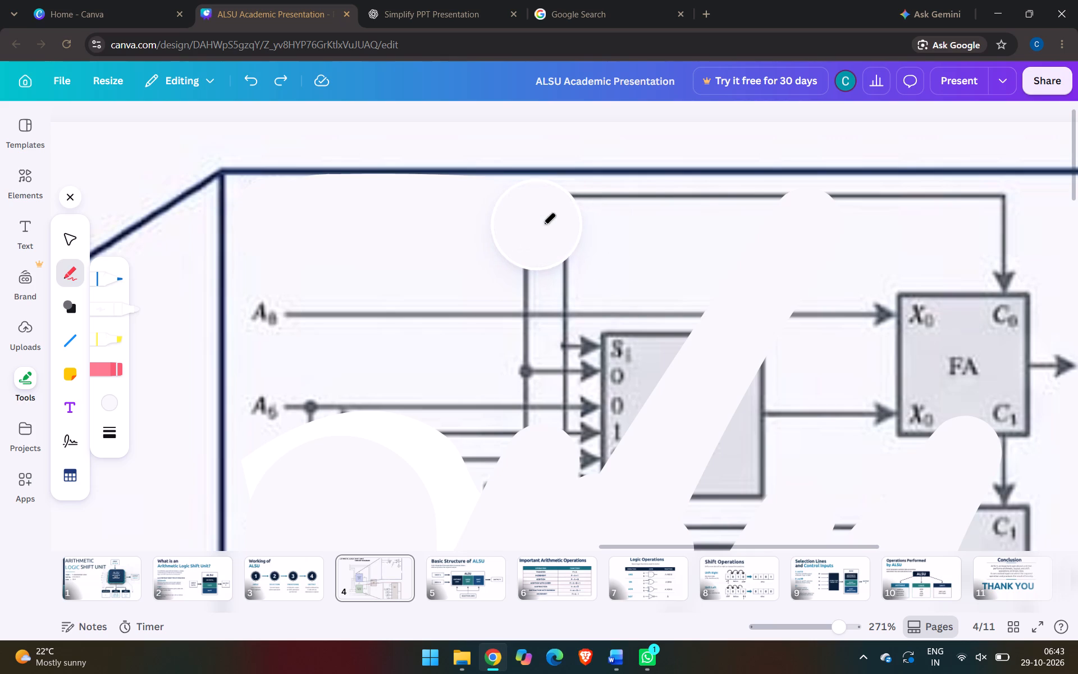
drag(543, 225, 753, 233)
scroll(753, 233, left, 2)
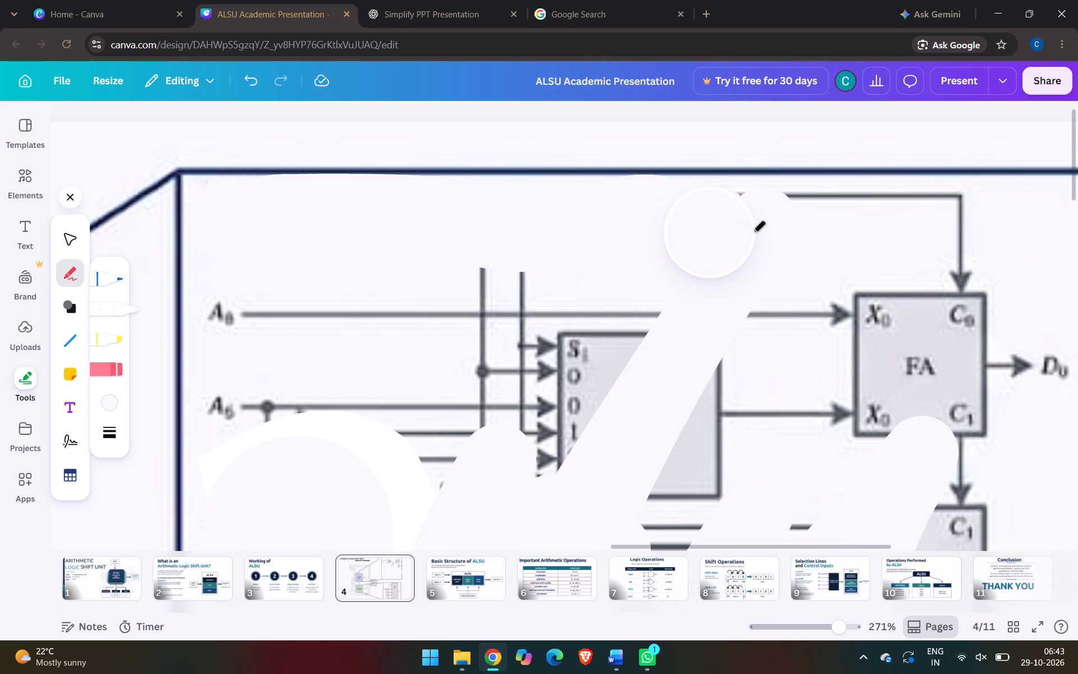
scroll(753, 233, left, 3)
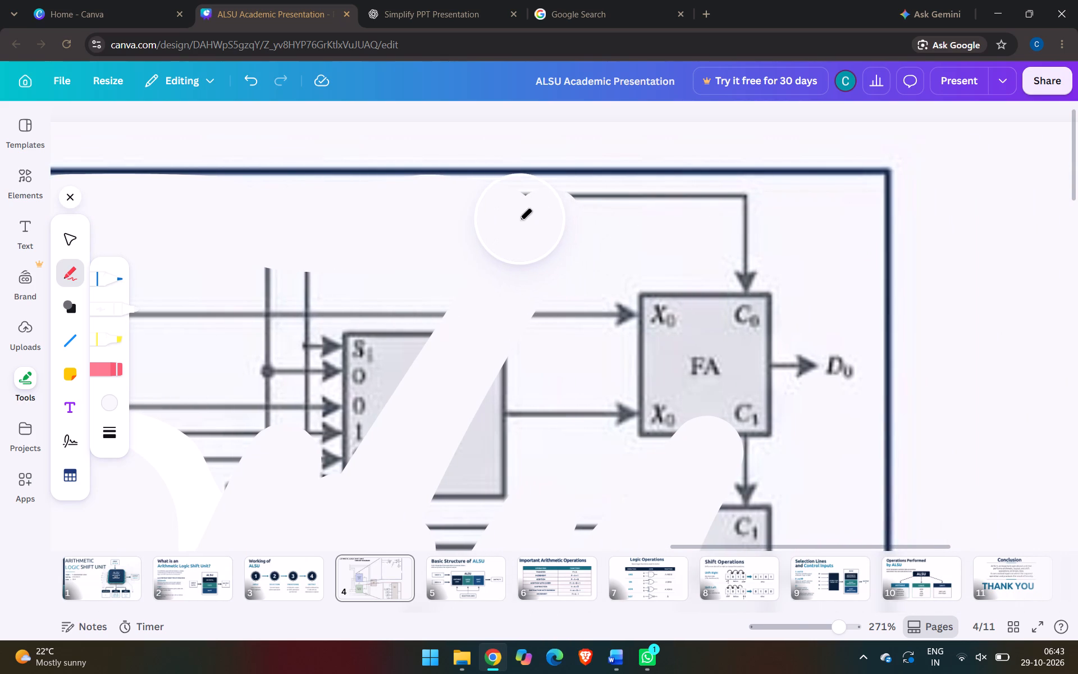
drag(519, 220, 673, 223)
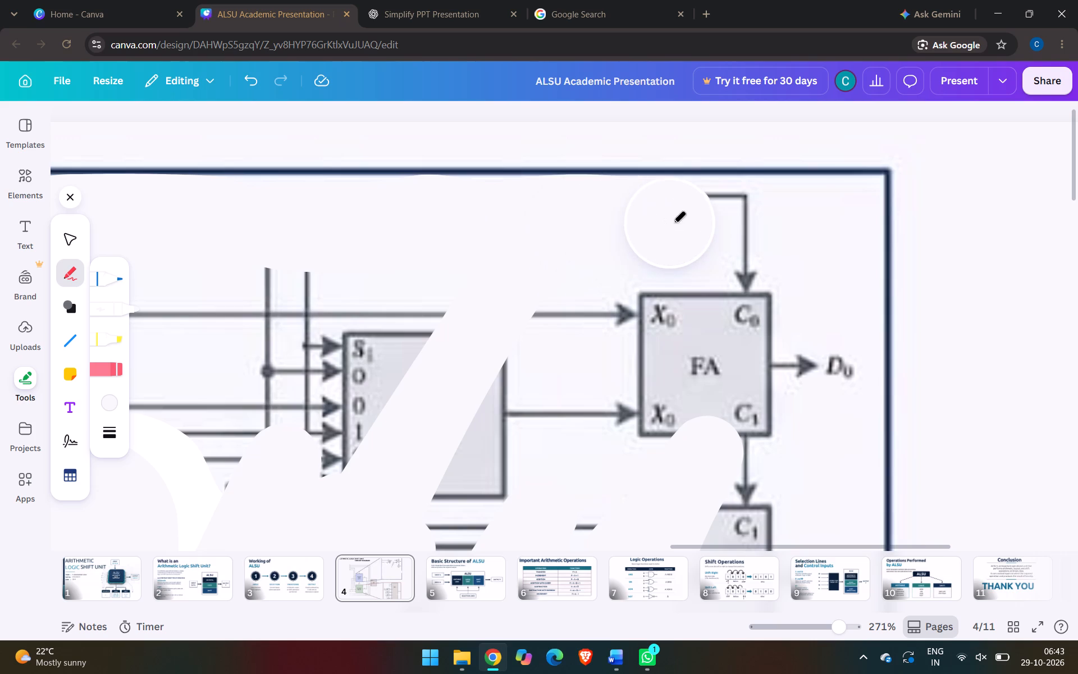
drag(673, 223, 810, 373)
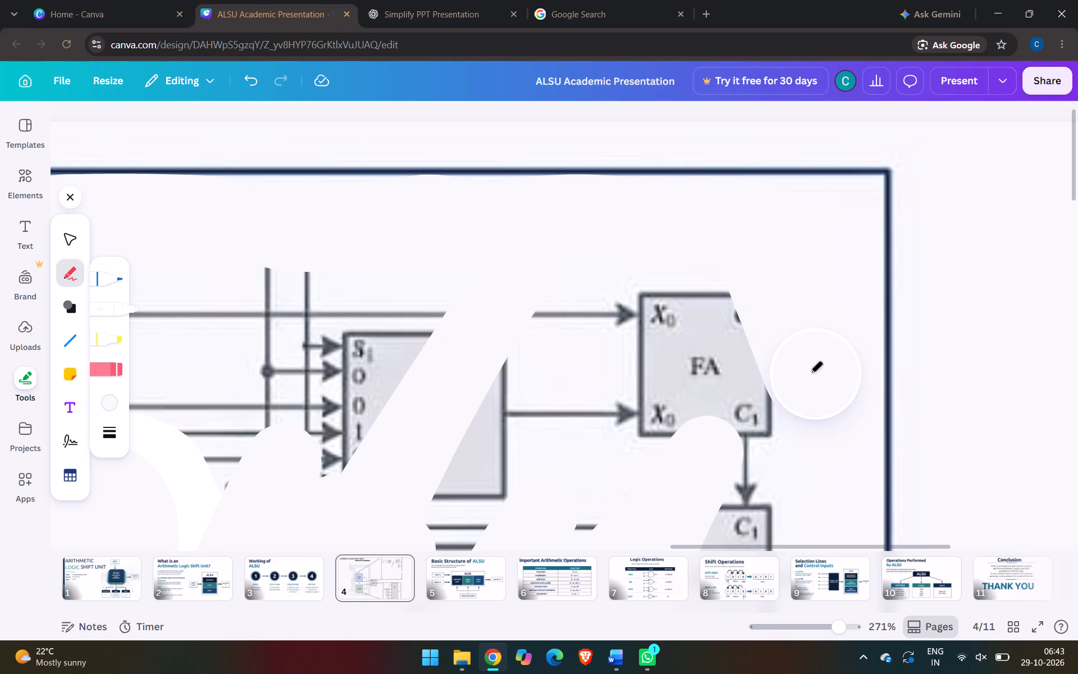
Paint over the top full adder, its output label, the upper multiplexer and the vertical select wires.
drag(810, 373, 541, 330)
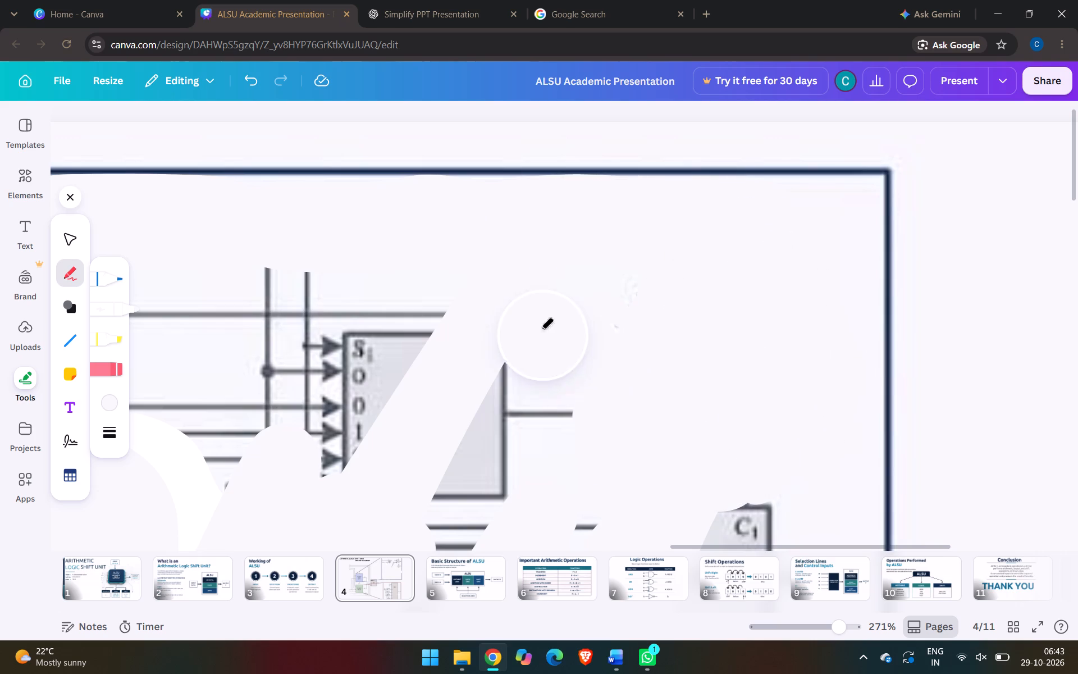
drag(541, 330, 341, 290)
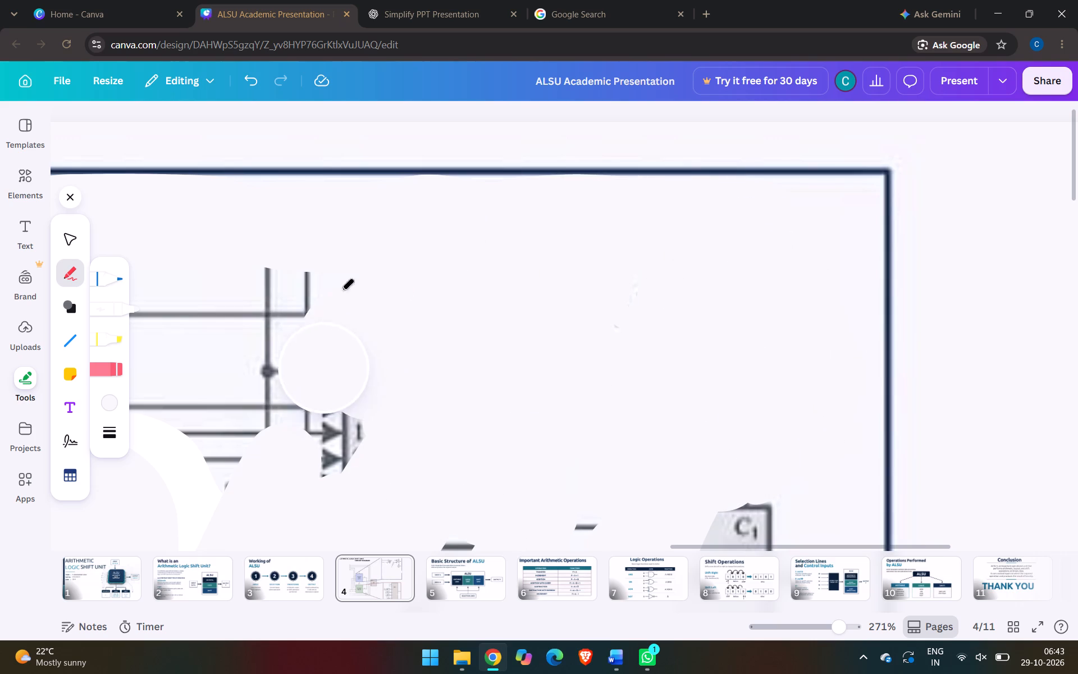
drag(341, 290, 249, 470)
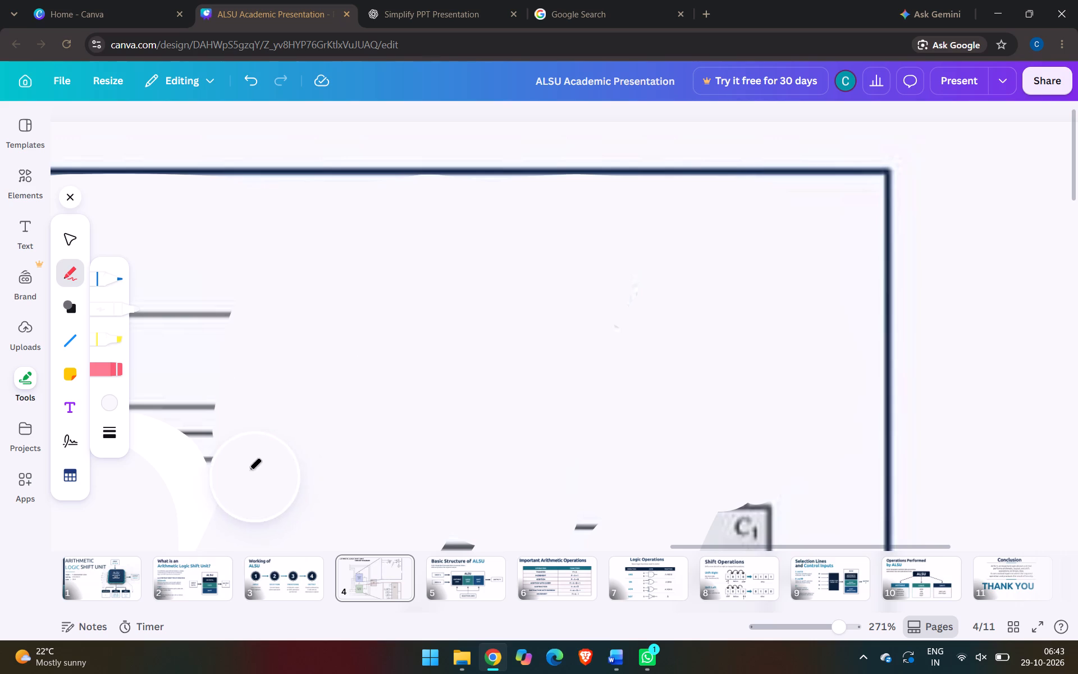
drag(249, 470, 444, 343)
Cover the two remaining A input labels, their wire remnants and the white patches beside the inset's inner border.
scroll(444, 342, right, 2)
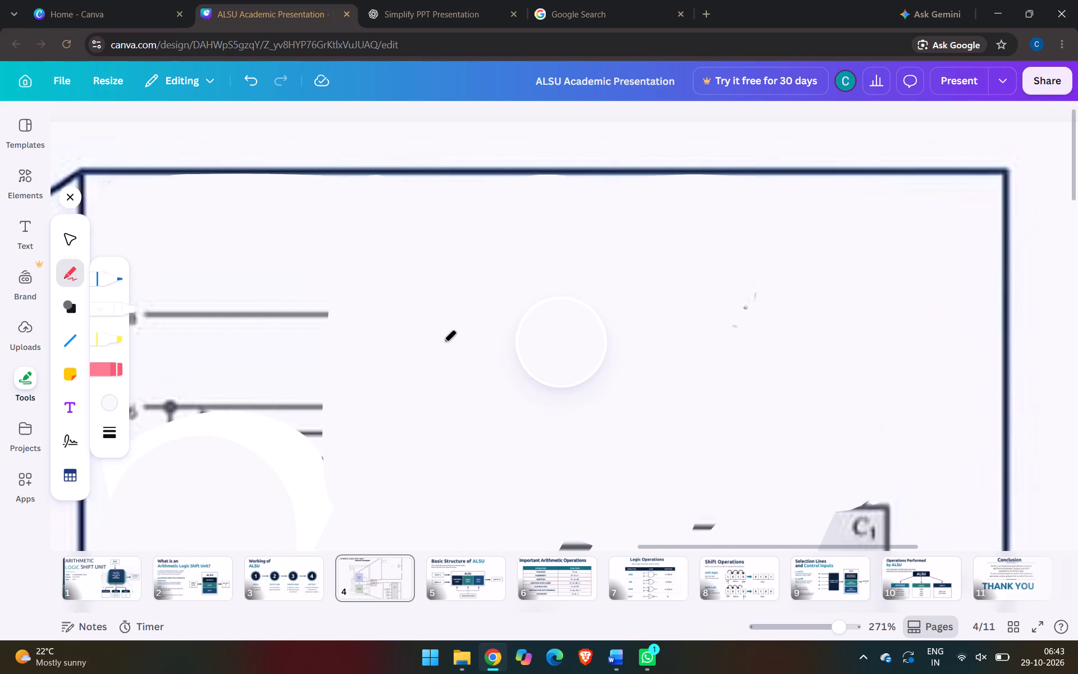
scroll(444, 342, right, 2)
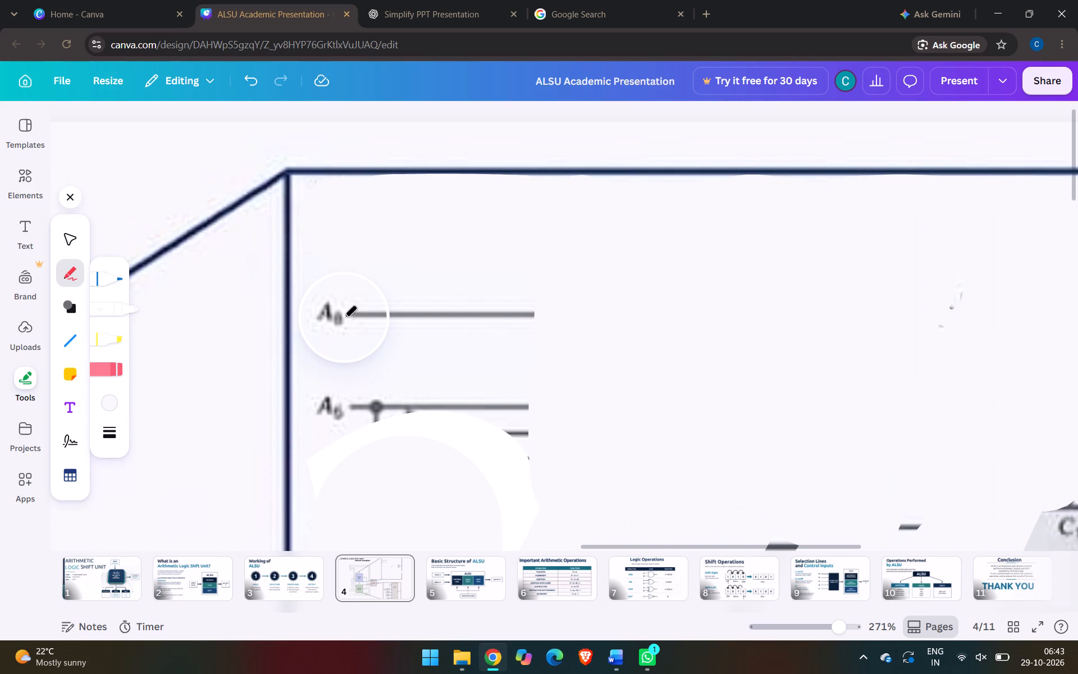
click(344, 317)
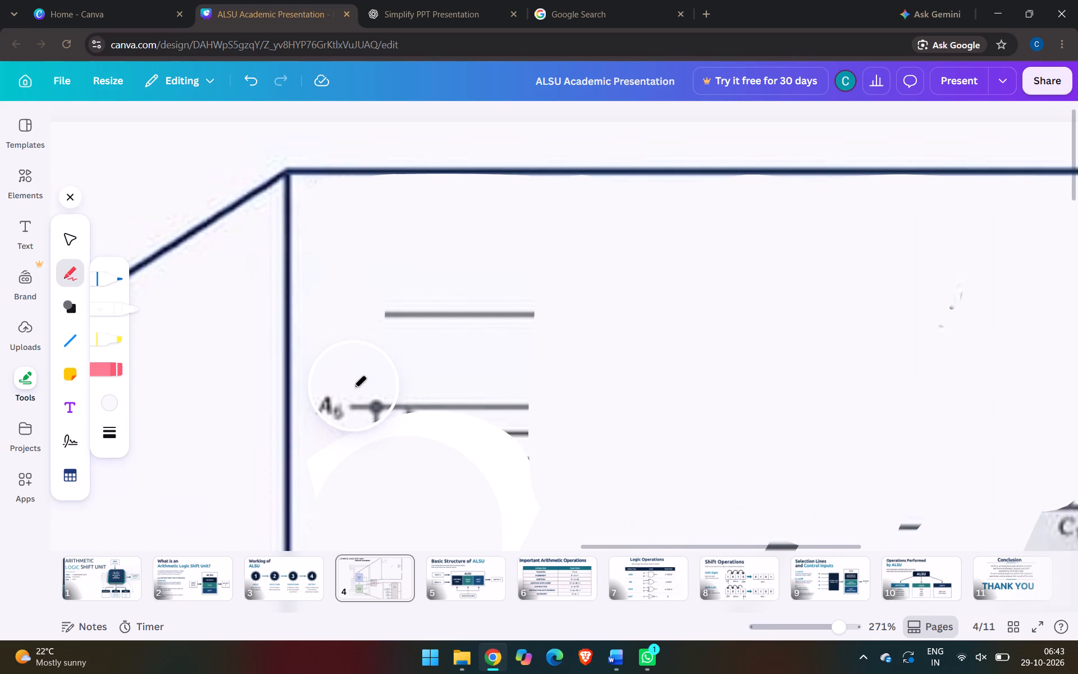
click(350, 400)
click(422, 326)
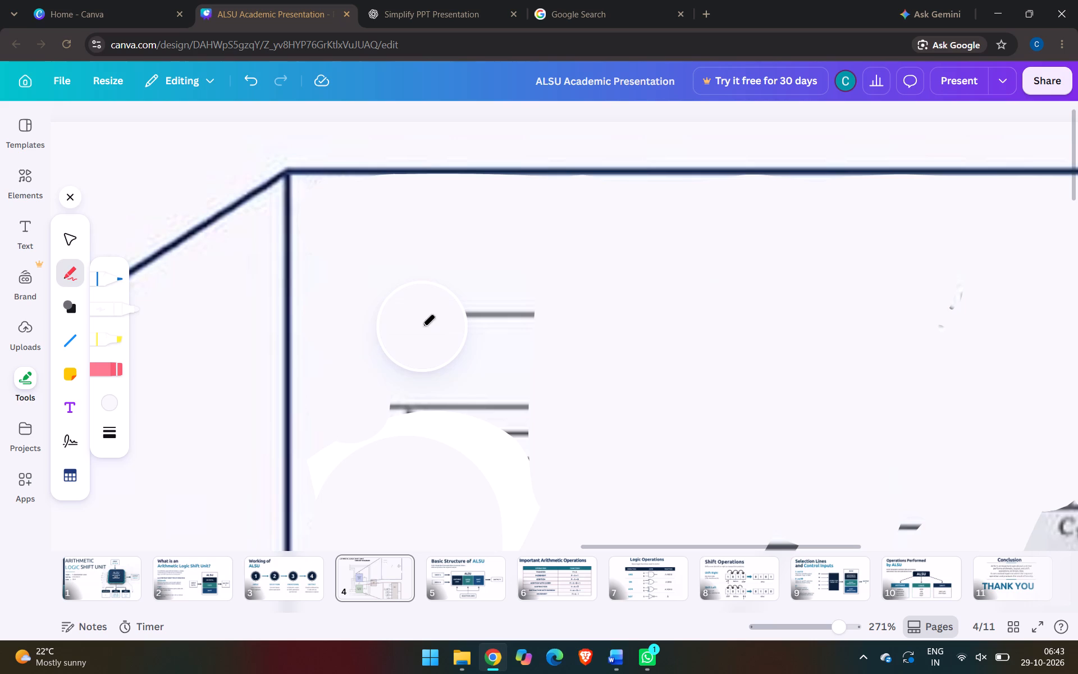
double_click(467, 324)
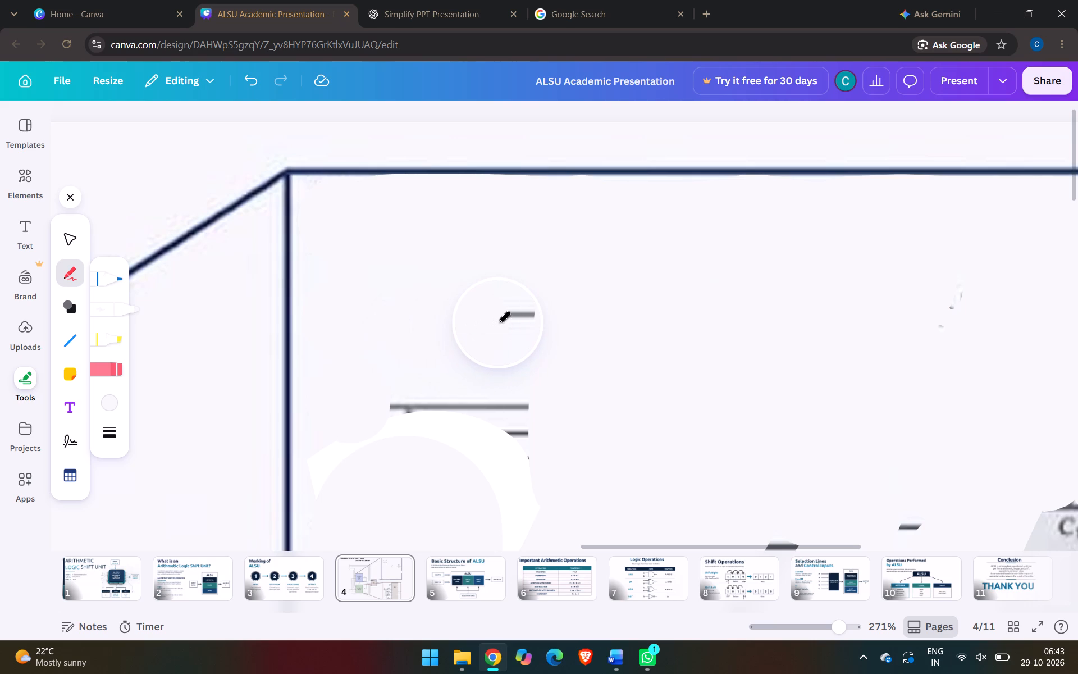
click(498, 323)
drag(498, 323, 382, 418)
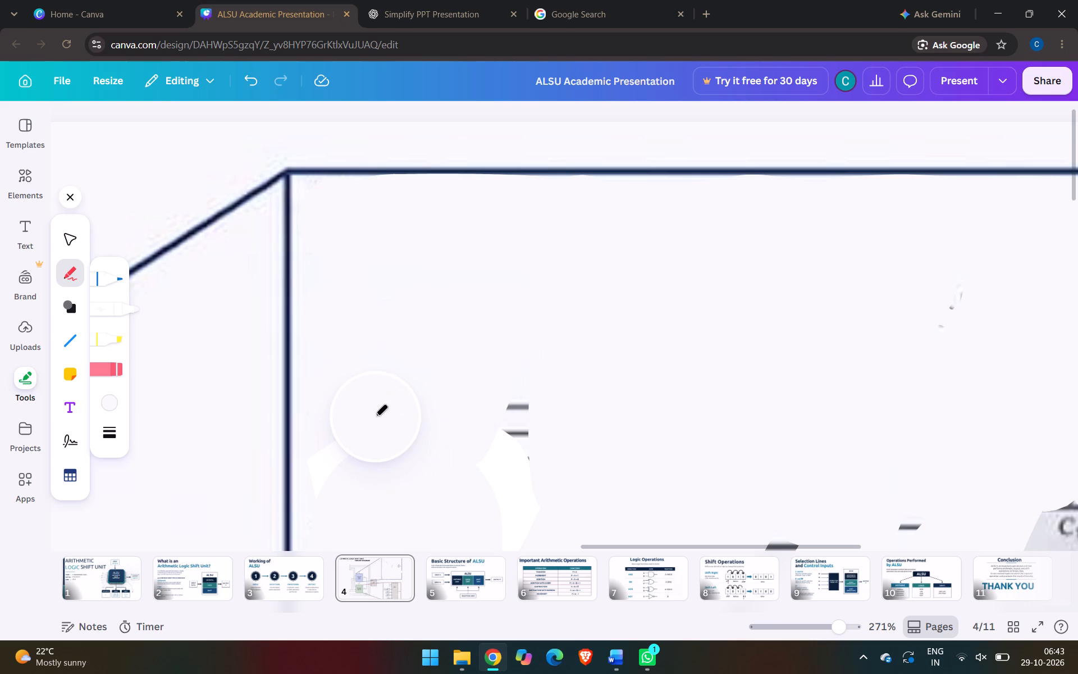
drag(375, 416, 345, 480)
drag(345, 480, 533, 492)
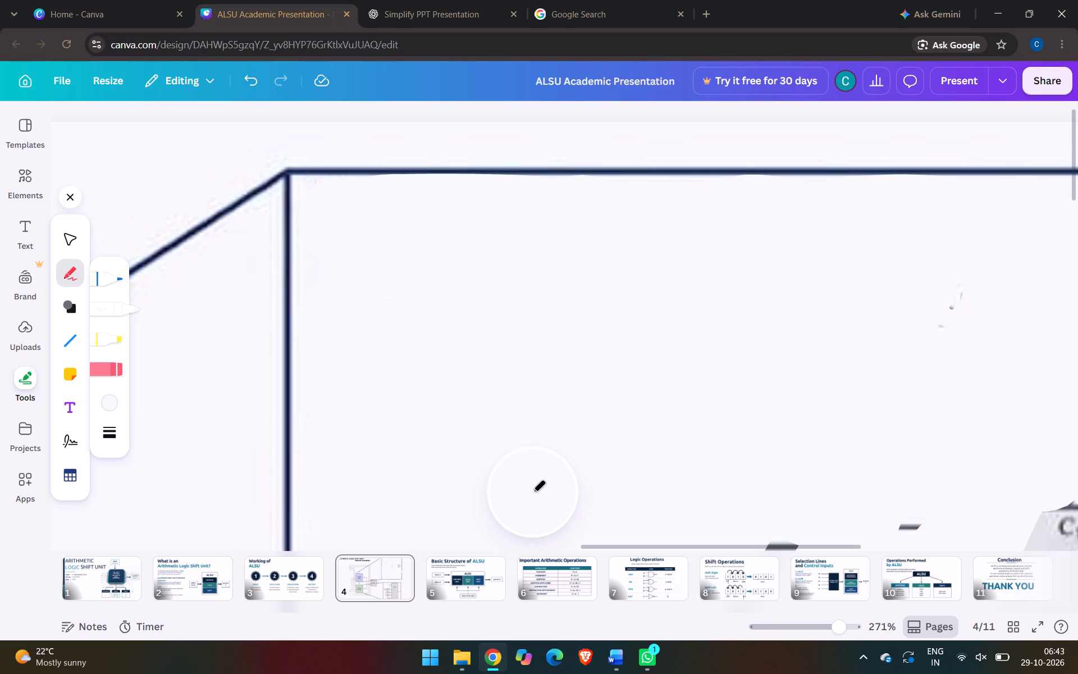
Paint over the last multiplexer fragment, the second full adder and its D1 output, and close the drawing tools.
scroll(533, 492, left, 2)
scroll(533, 492, down, 1)
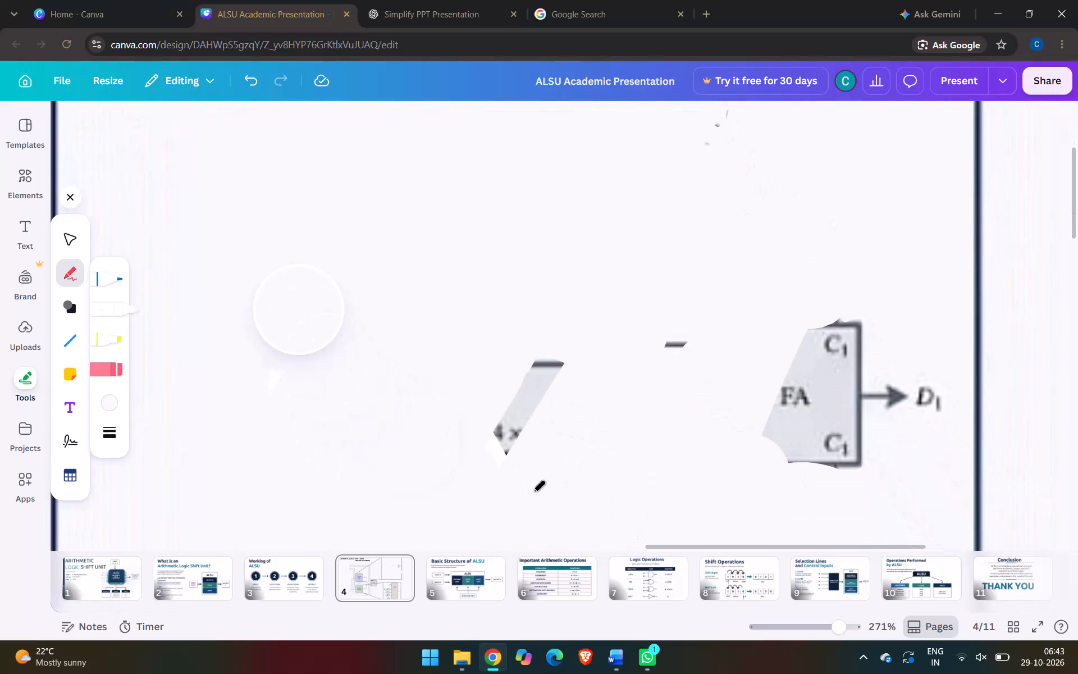
drag(533, 492, 512, 565)
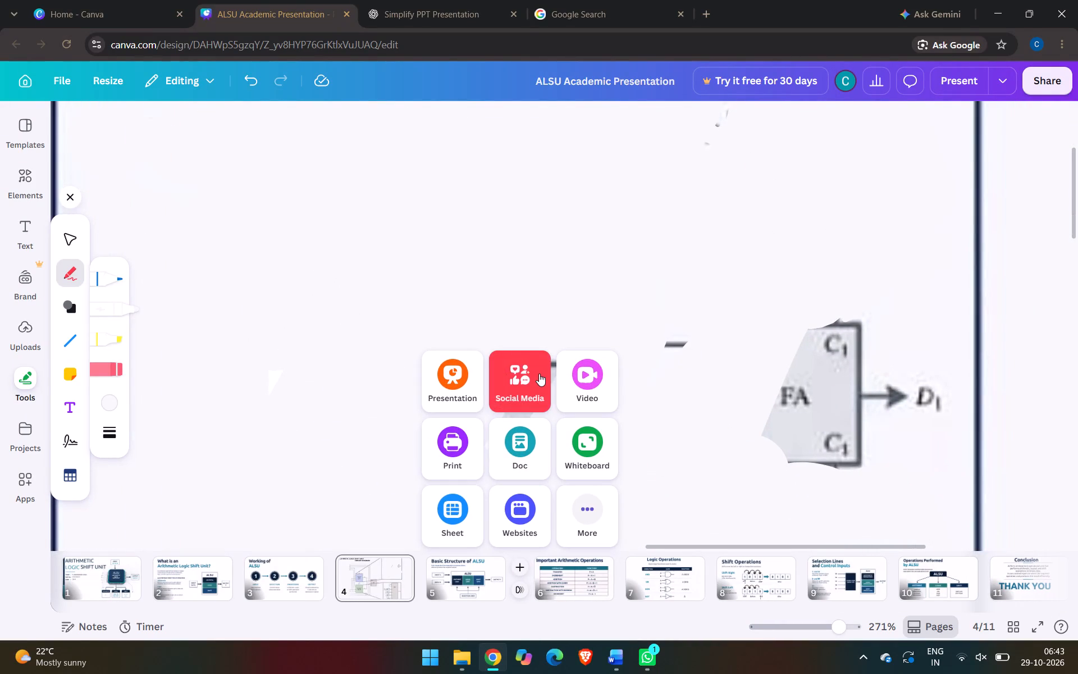
click(567, 300)
drag(567, 300, 483, 426)
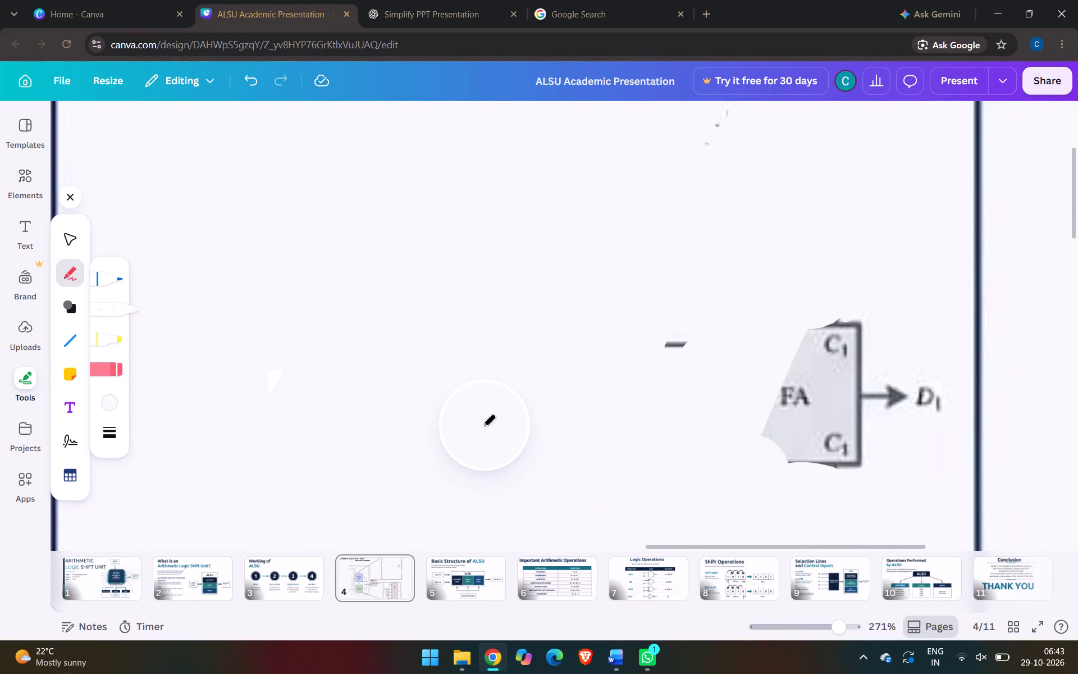
drag(483, 426, 901, 377)
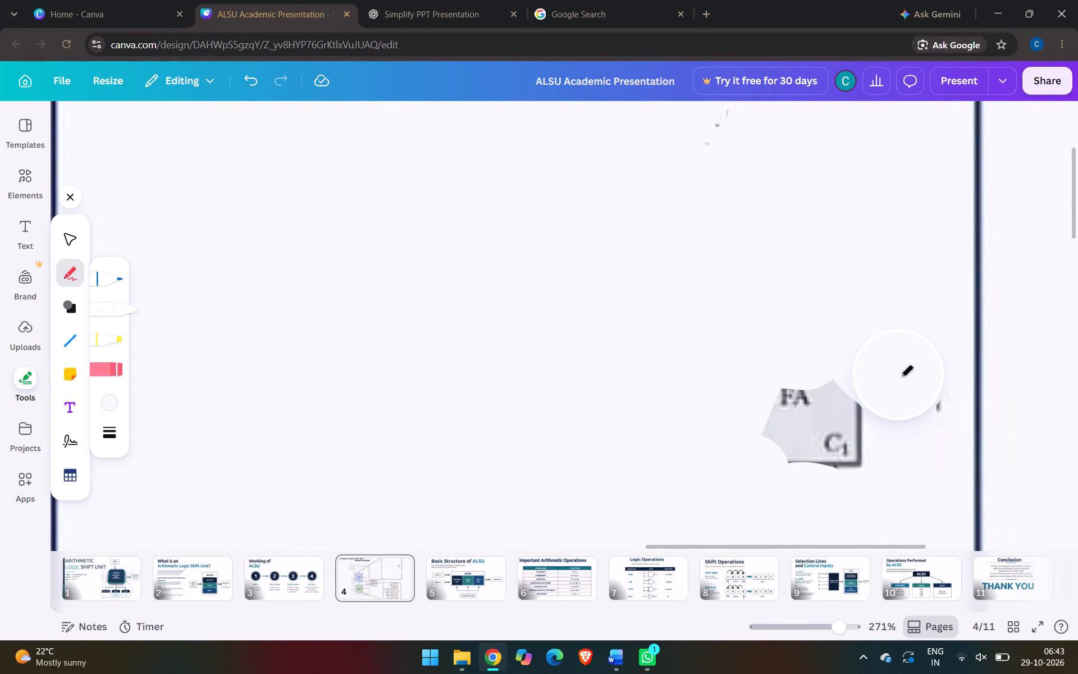
drag(901, 377, 811, 380)
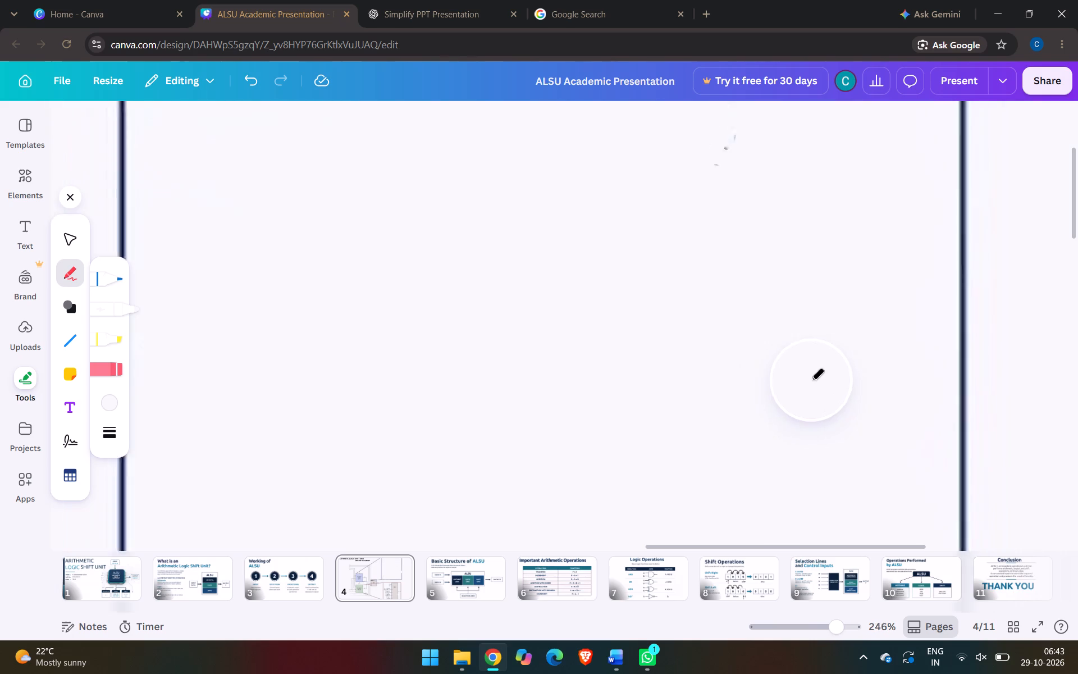
scroll(811, 380, down, 1)
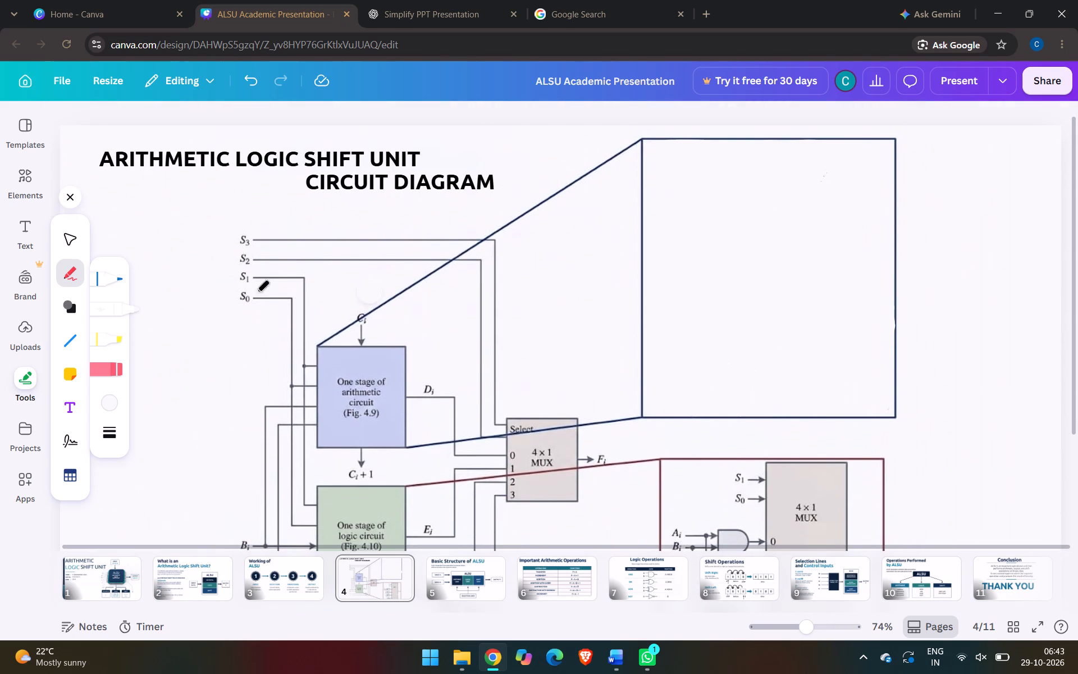
click(72, 194)
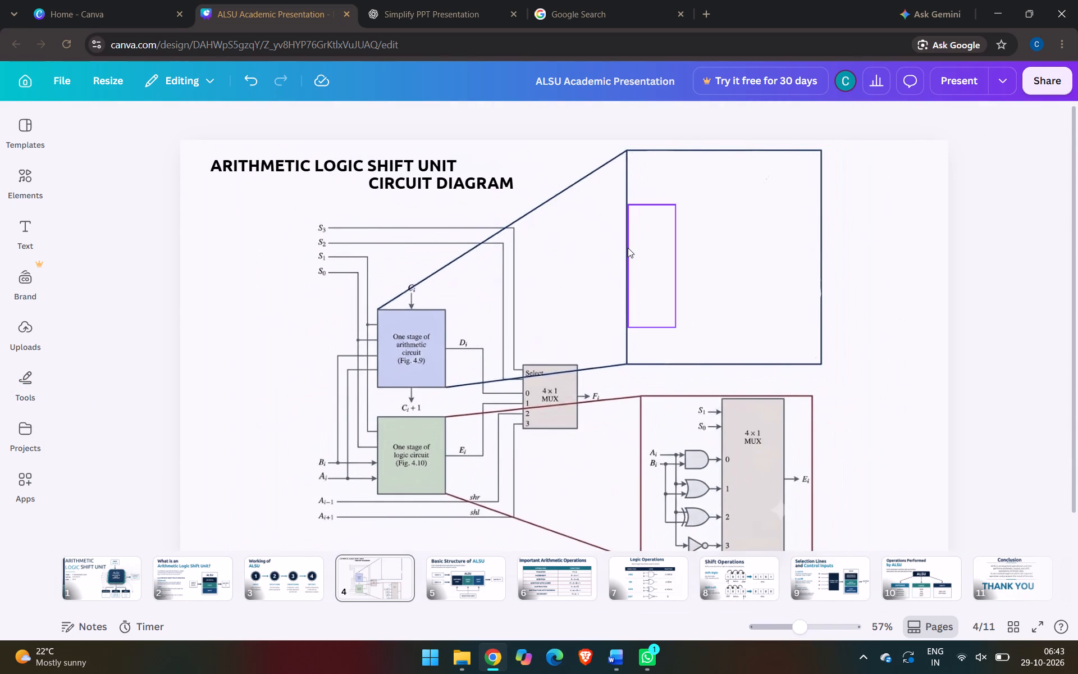
Paste the 4-bit arithmetic circuit figure and fit it inside the empty blue-bordered inset, matching the frame's height.
key(ctrl+v)
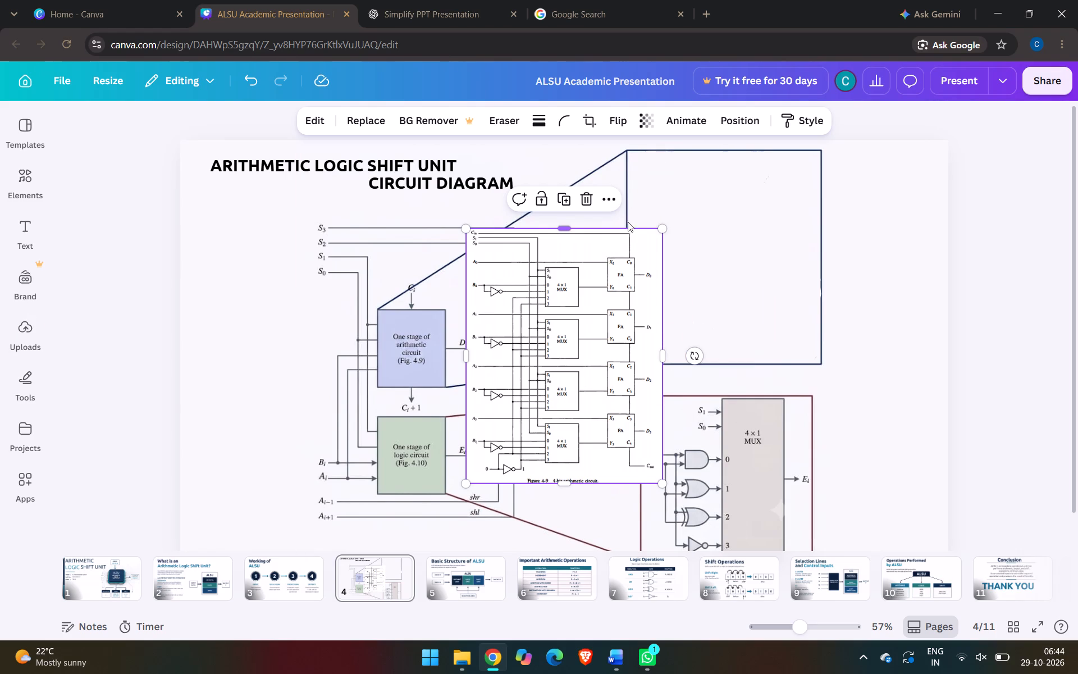
drag(645, 300, 669, 288)
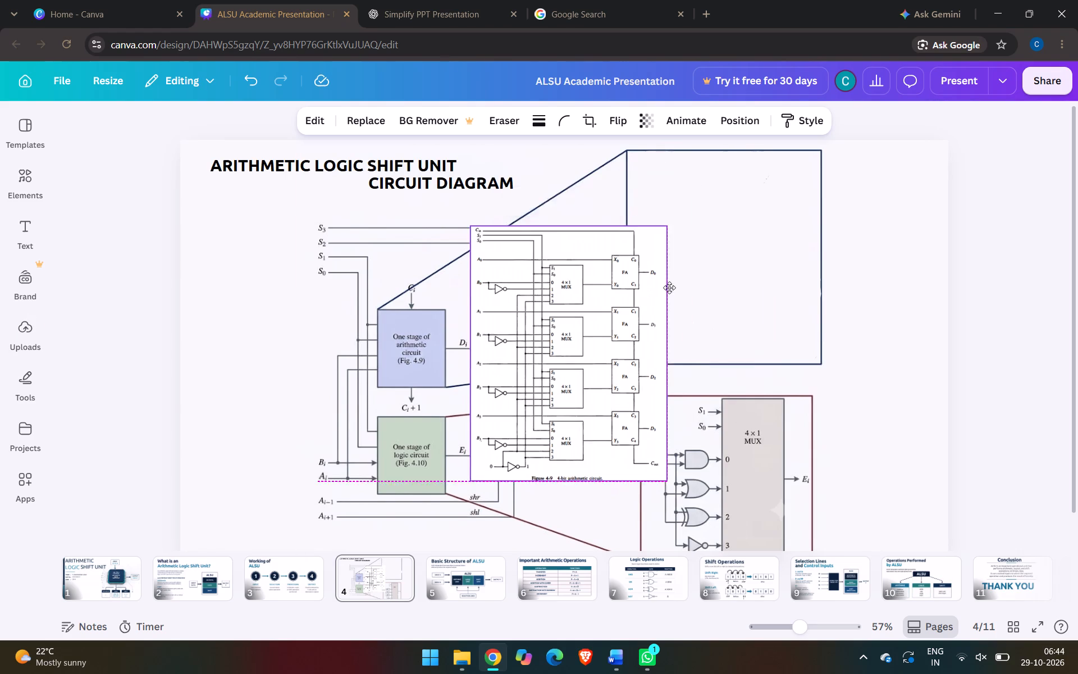
drag(669, 288, 806, 222)
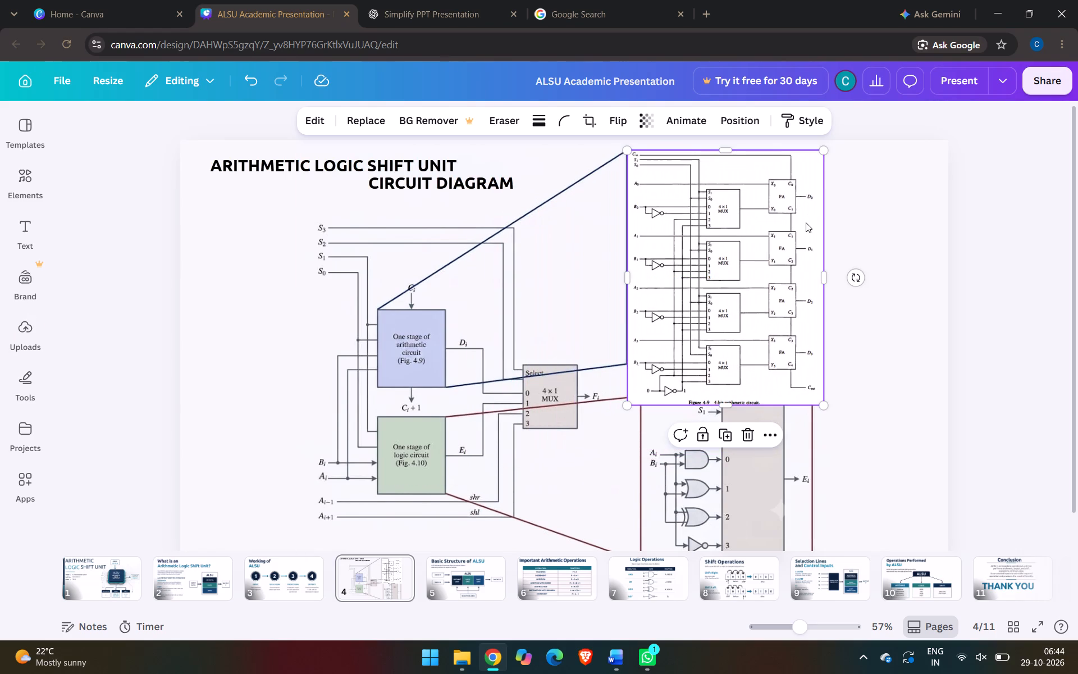
drag(824, 406, 793, 388)
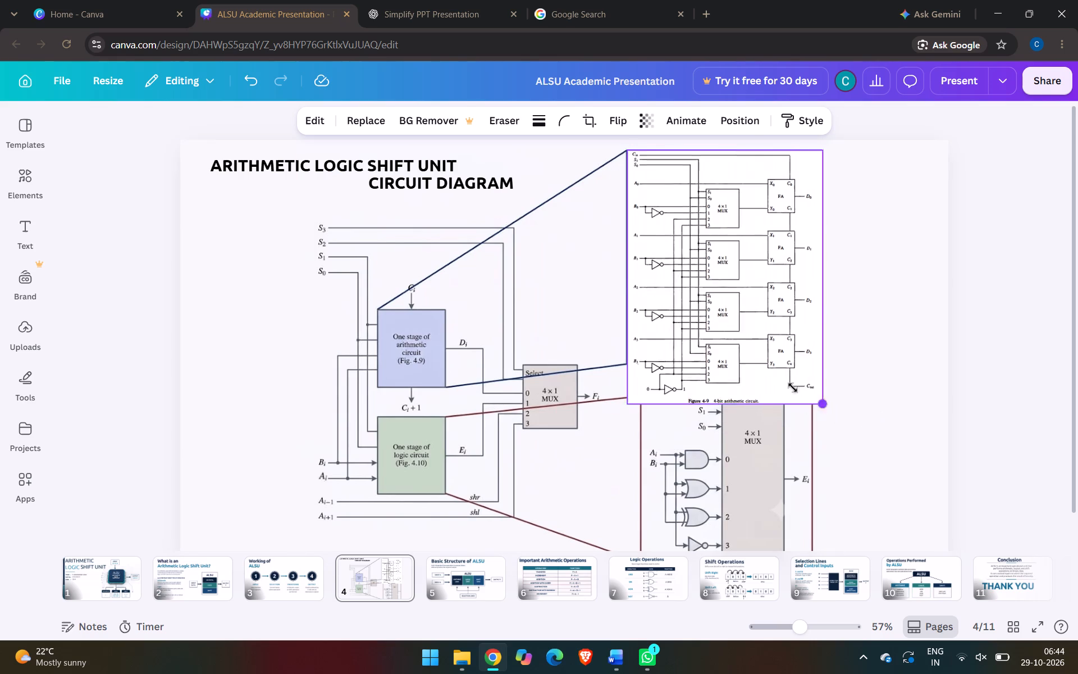
drag(793, 388, 798, 356)
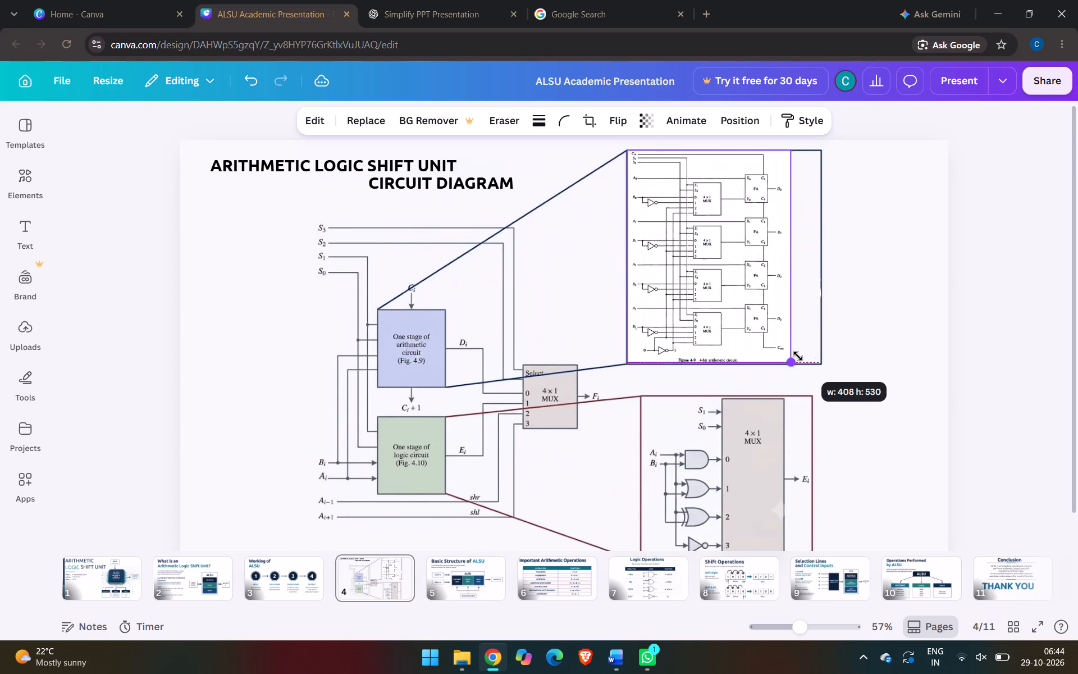
drag(798, 356, 800, 360)
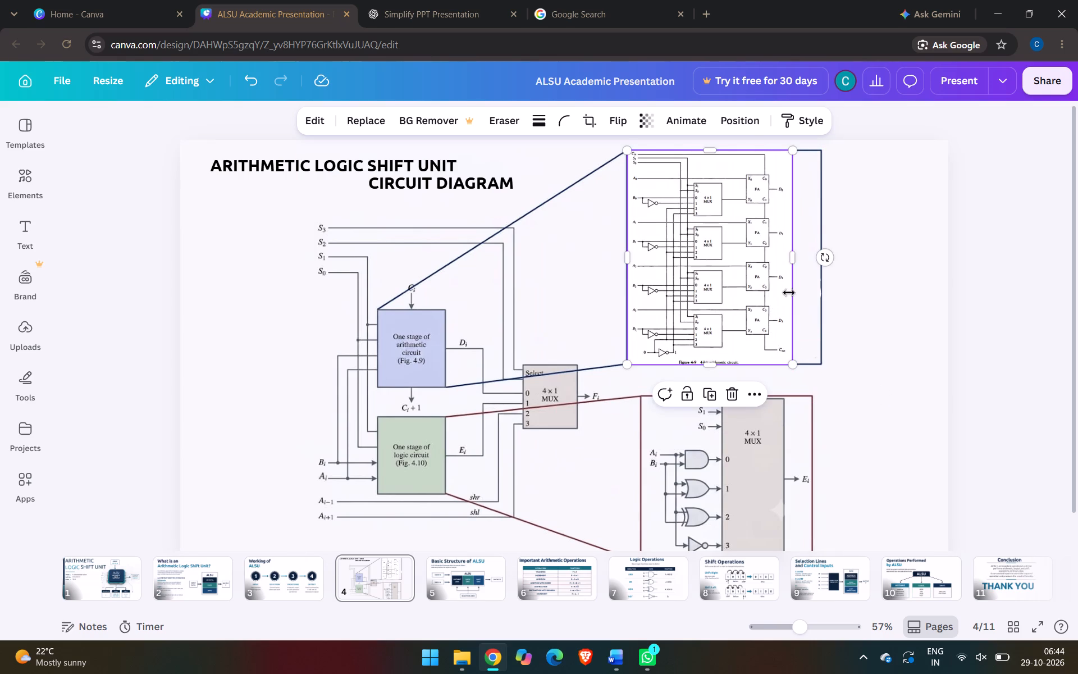
drag(792, 265, 812, 257)
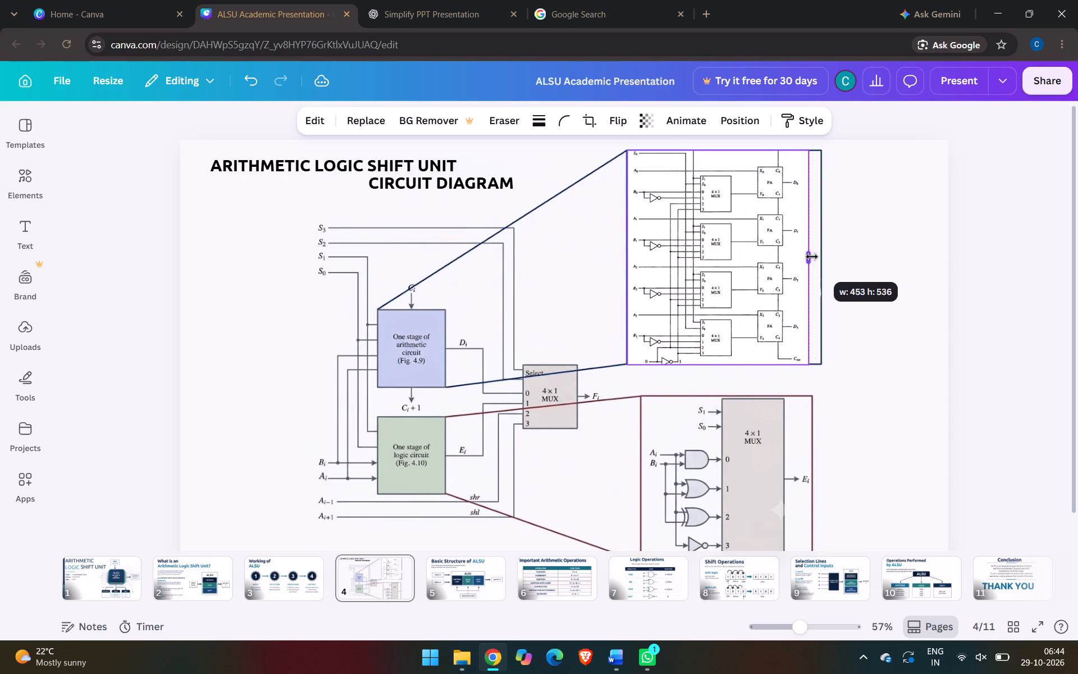
drag(812, 257, 798, 261)
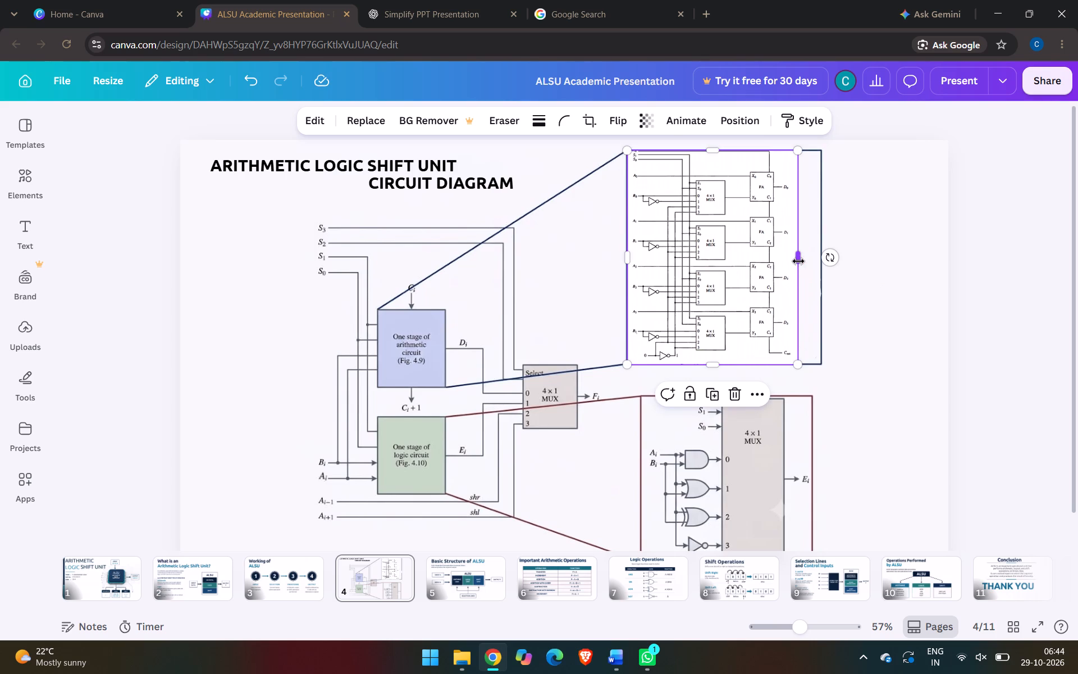
scroll(742, 239, left, 1)
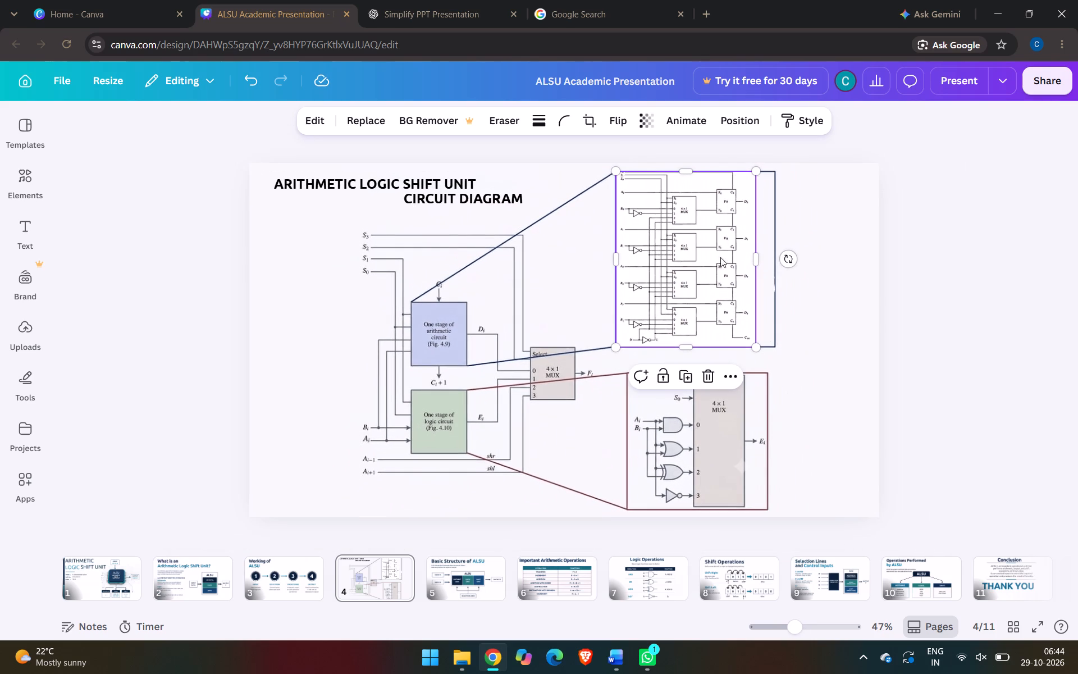
scroll(715, 263, left, 4)
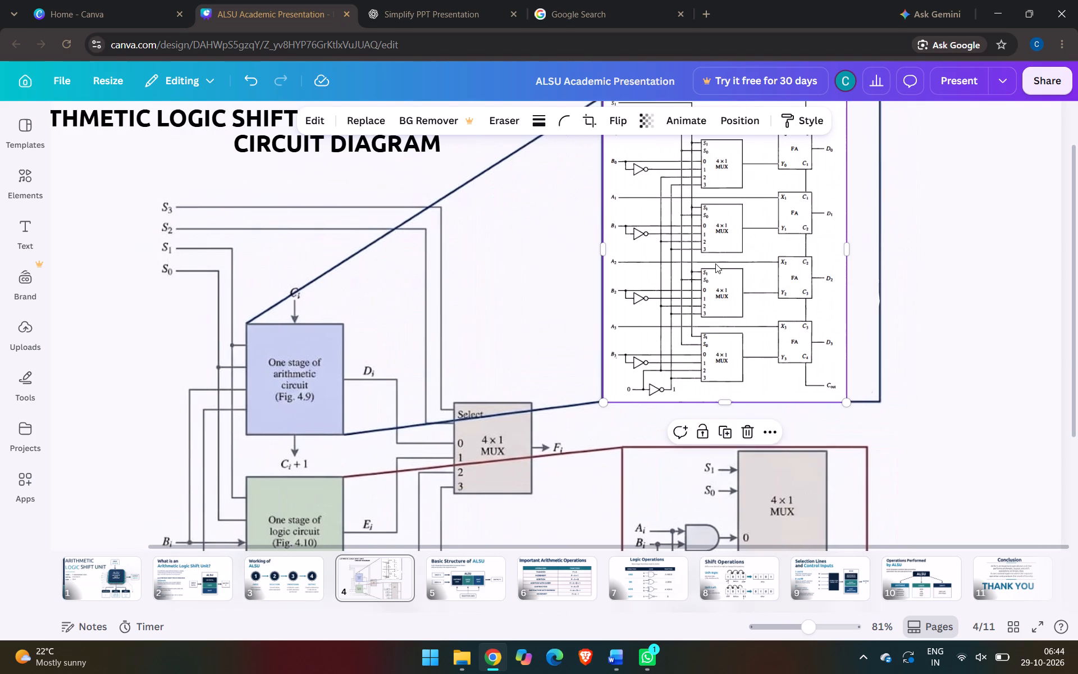
scroll(715, 263, left, 3)
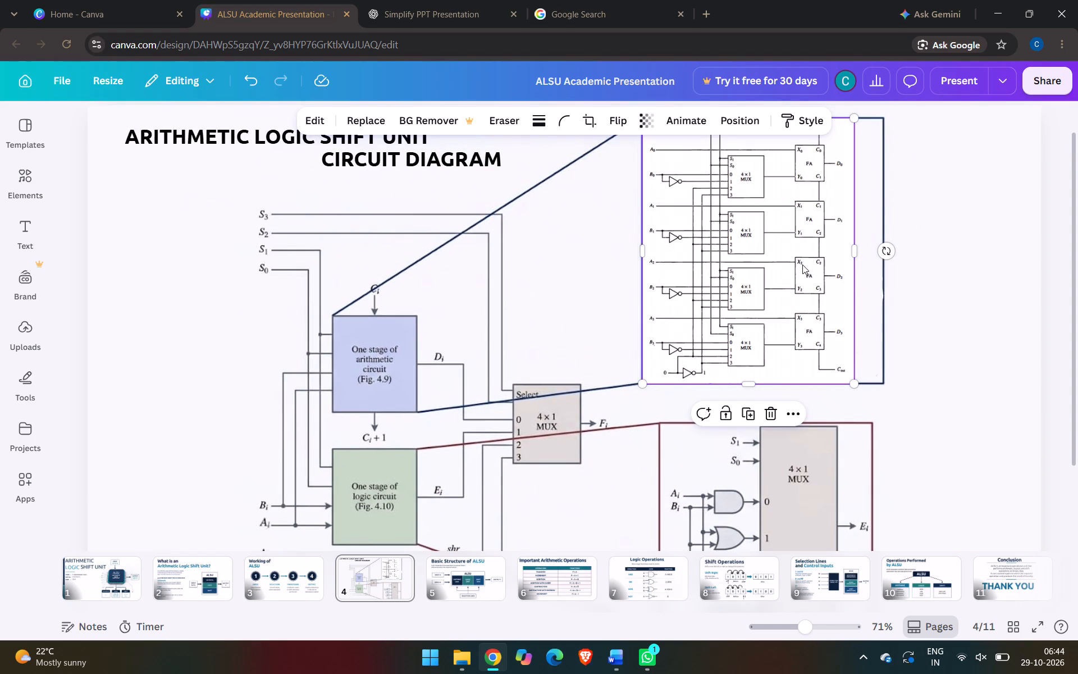
scroll(802, 265, up, 1)
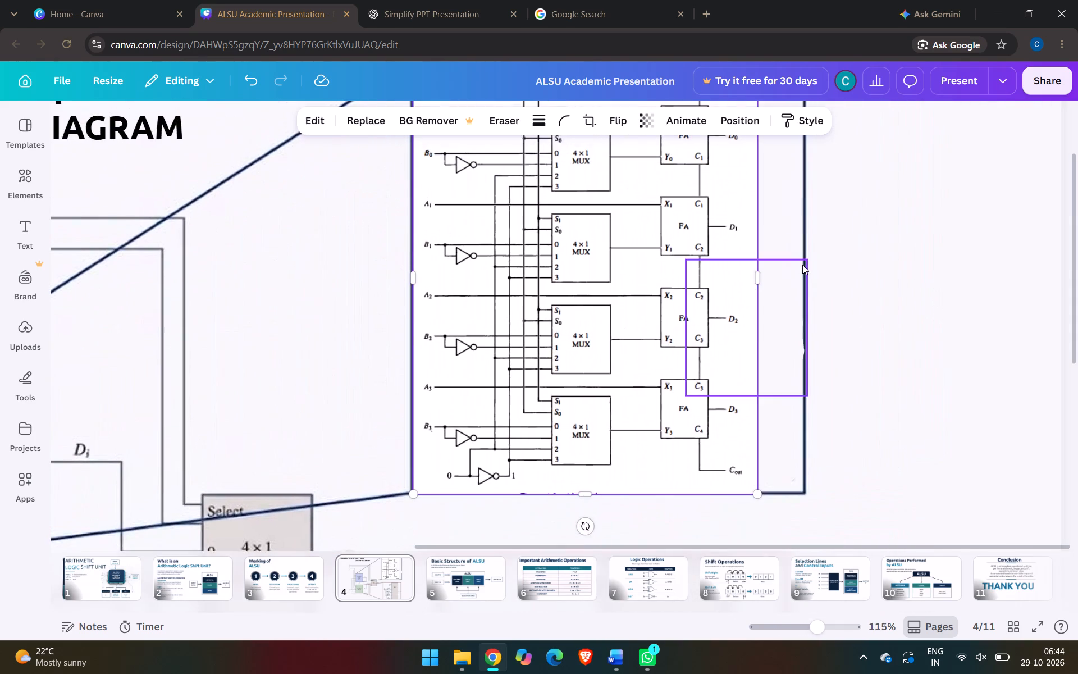
scroll(802, 265, up, 1)
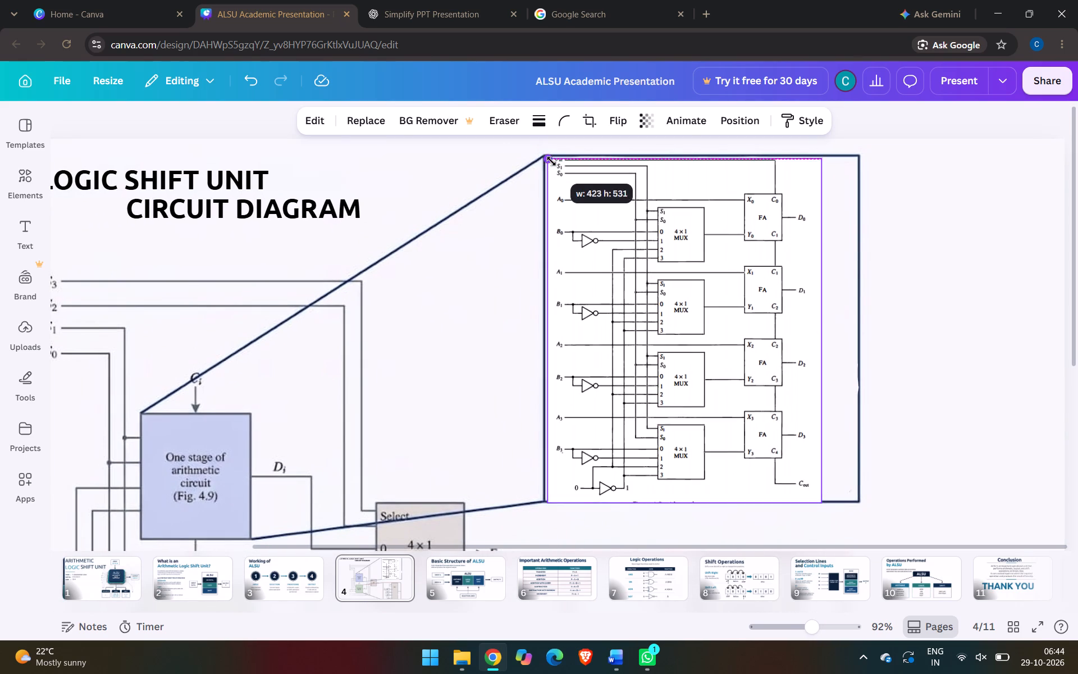
drag(551, 161, 562, 169)
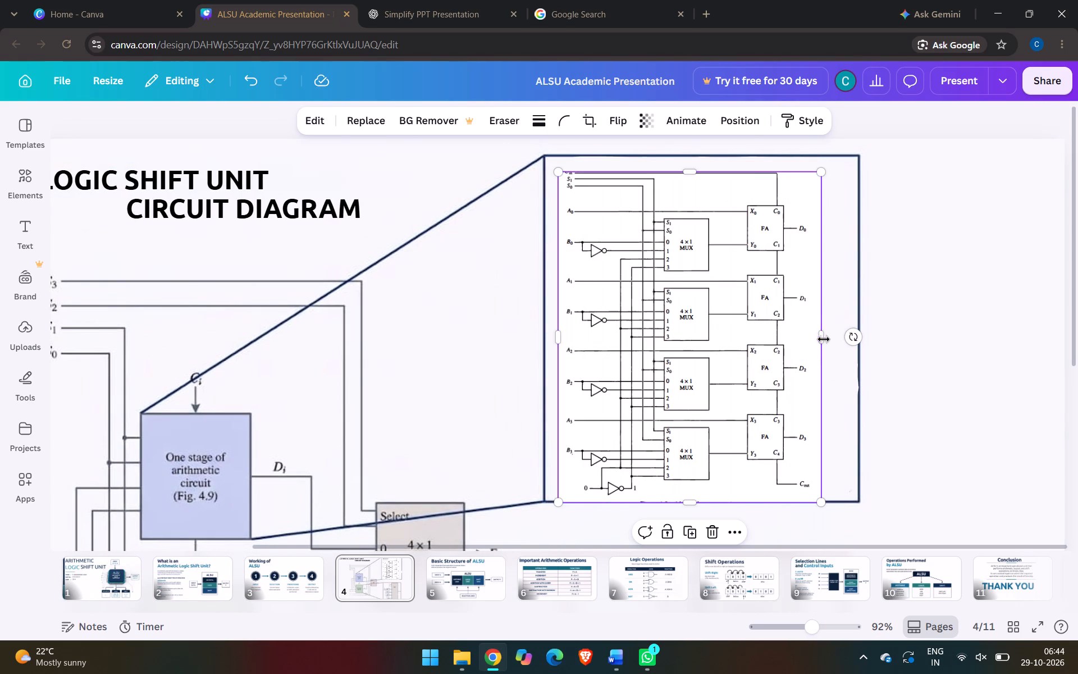
Trim the figure's outer side, uncrop its carry-in line and Figure 4-9 caption, scale it to fit, and centre it in the inset.
click(825, 338)
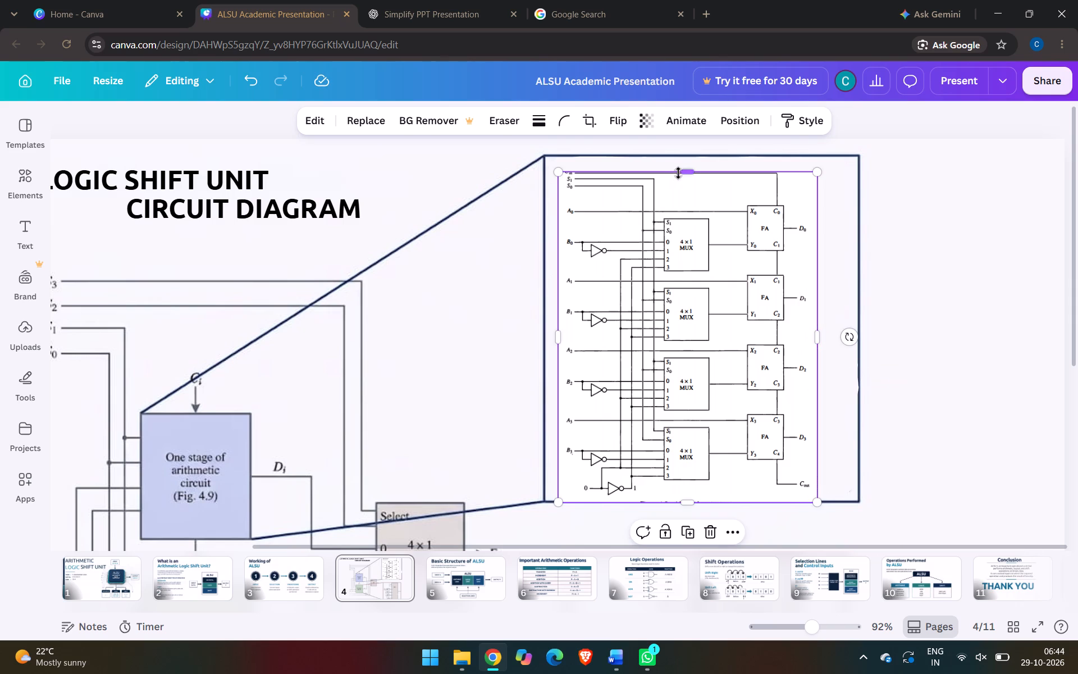
drag(683, 172, 680, 158)
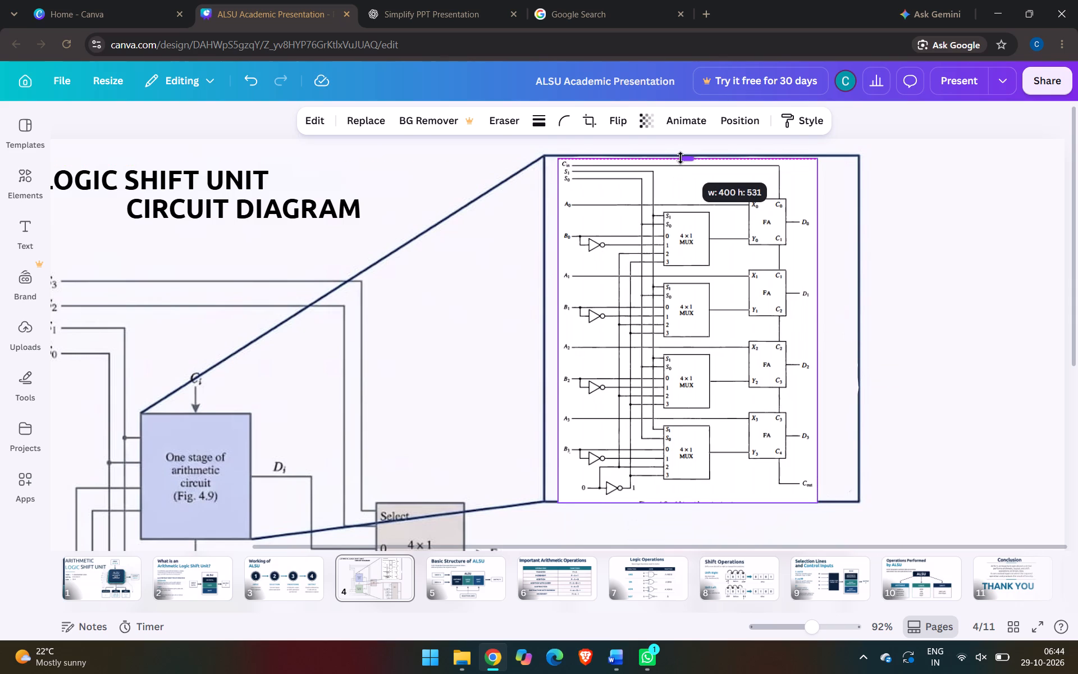
drag(680, 158, 682, 160)
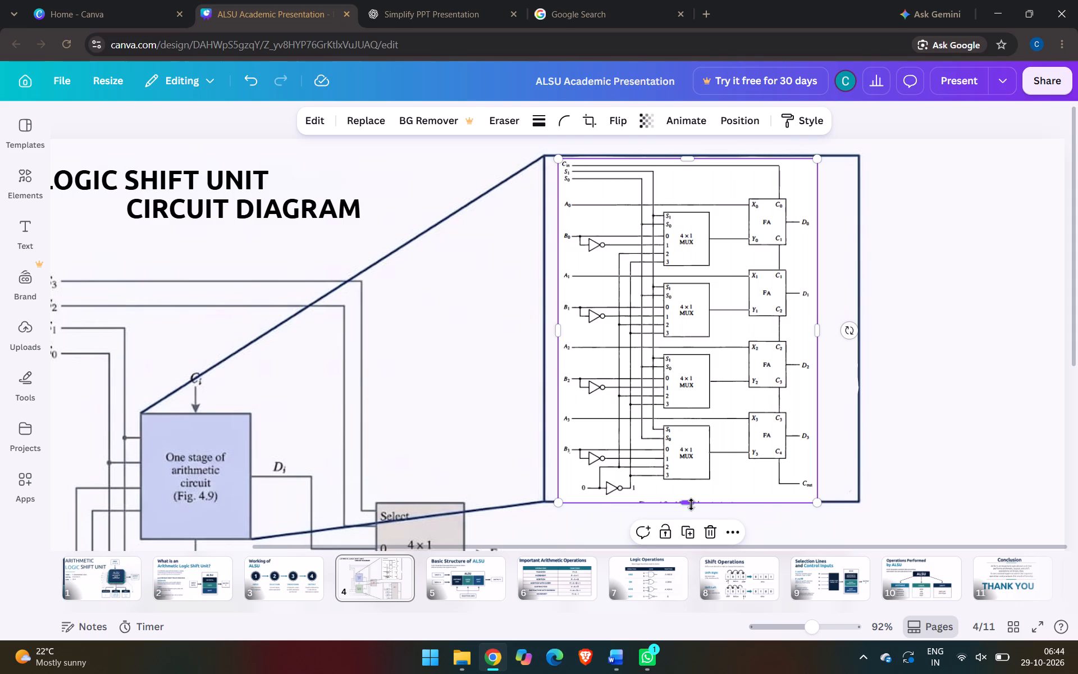
drag(690, 503, 691, 508)
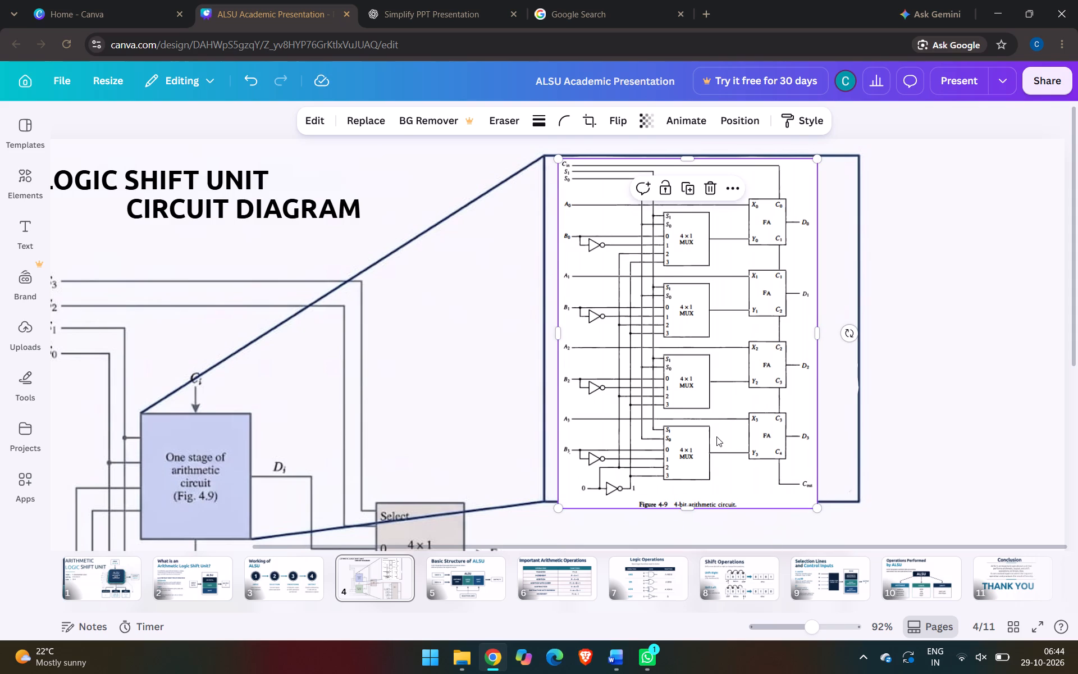
drag(815, 507, 808, 501)
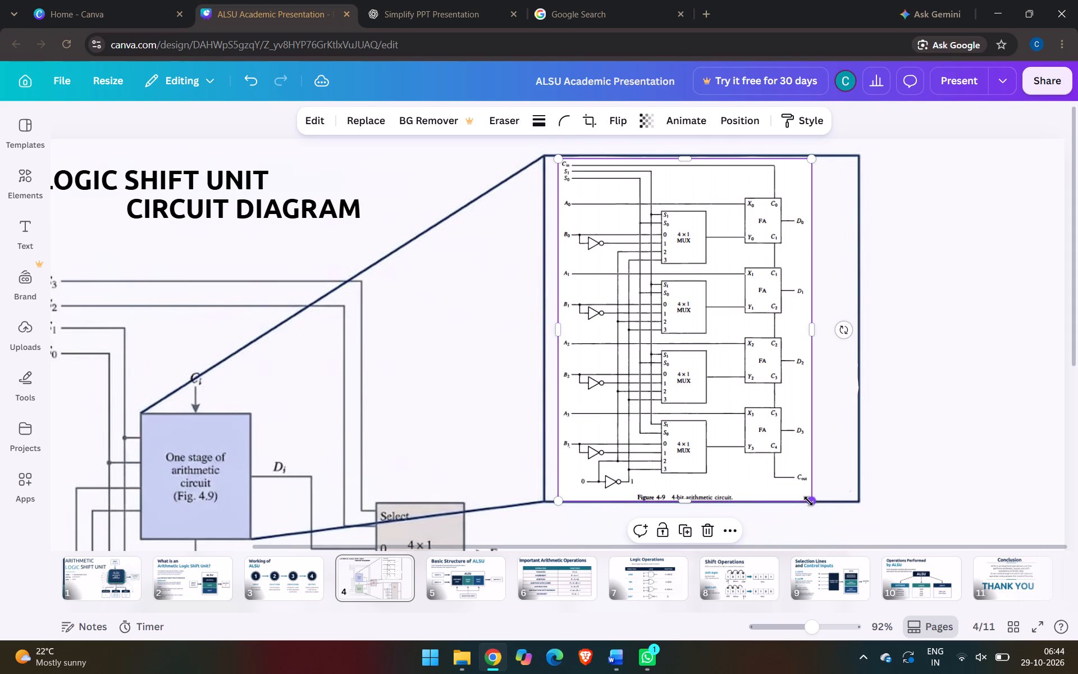
drag(693, 397, 702, 395)
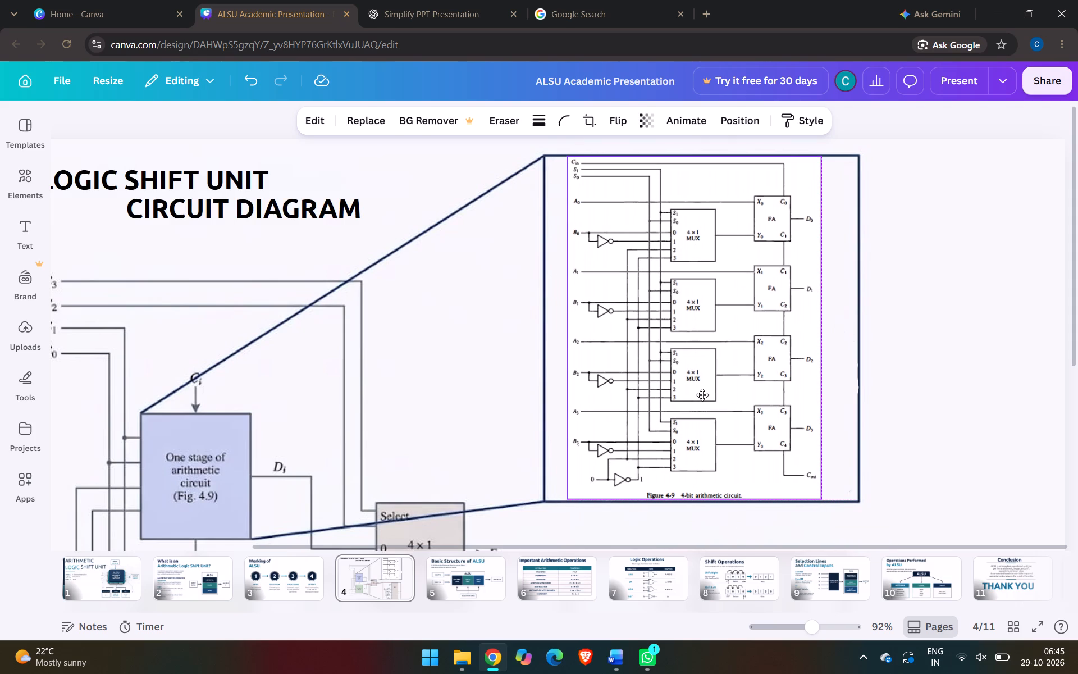
drag(702, 395, 710, 395)
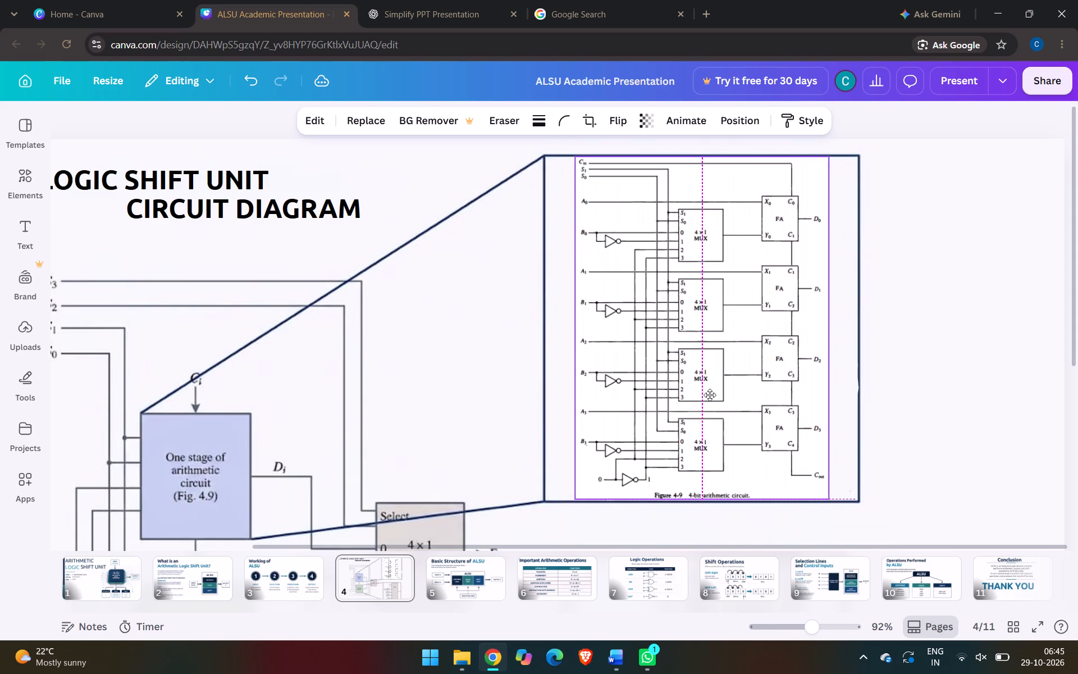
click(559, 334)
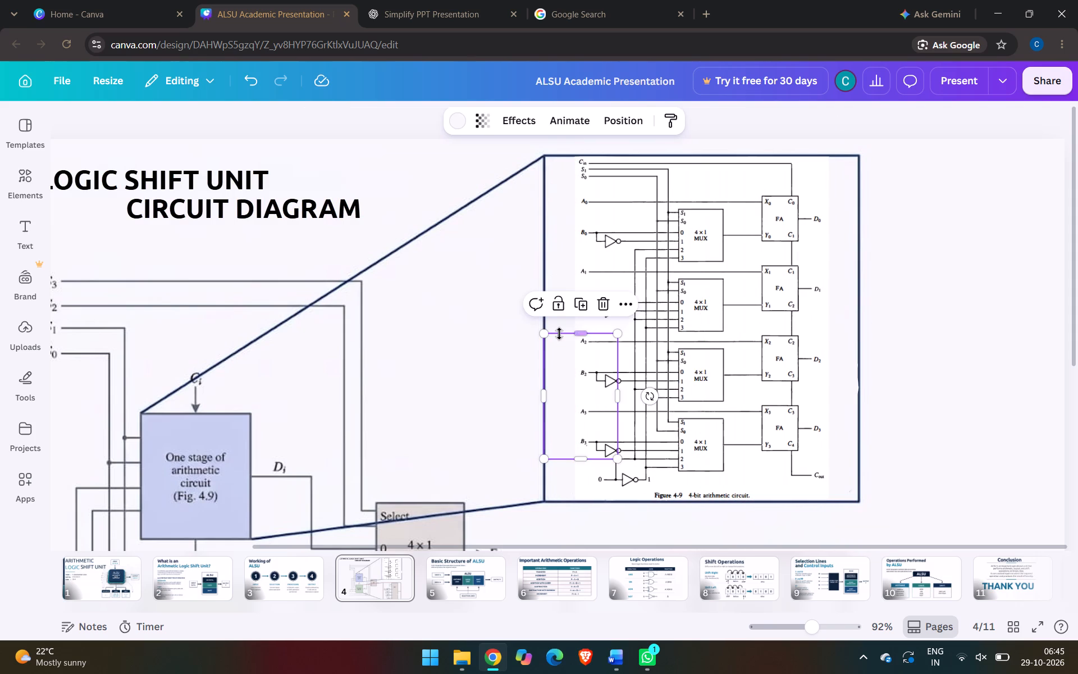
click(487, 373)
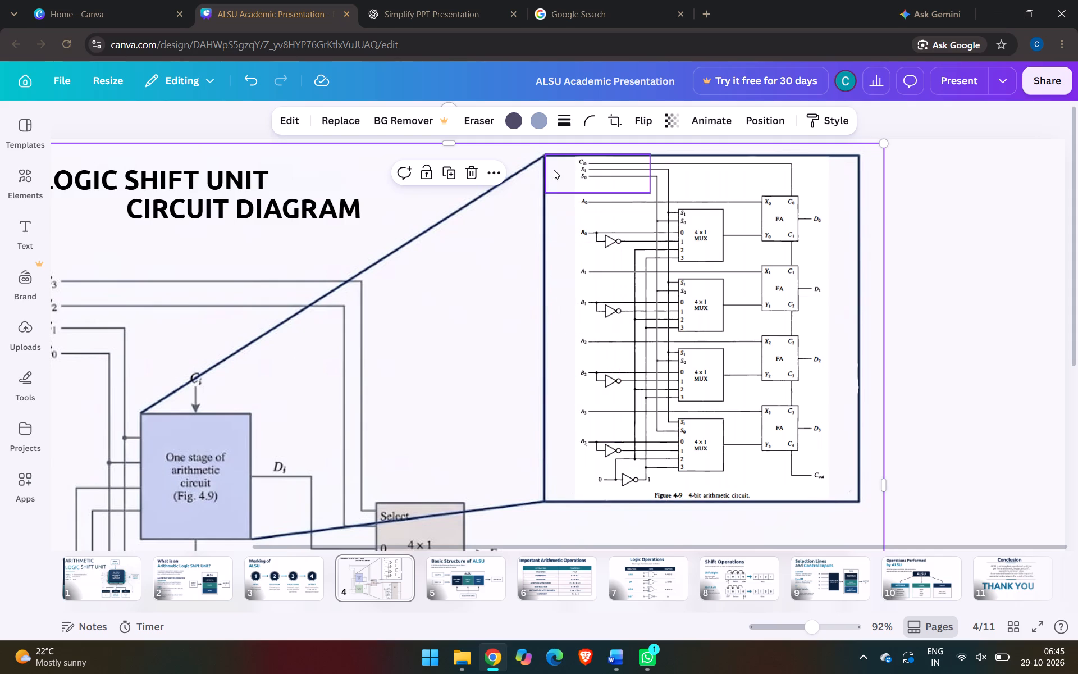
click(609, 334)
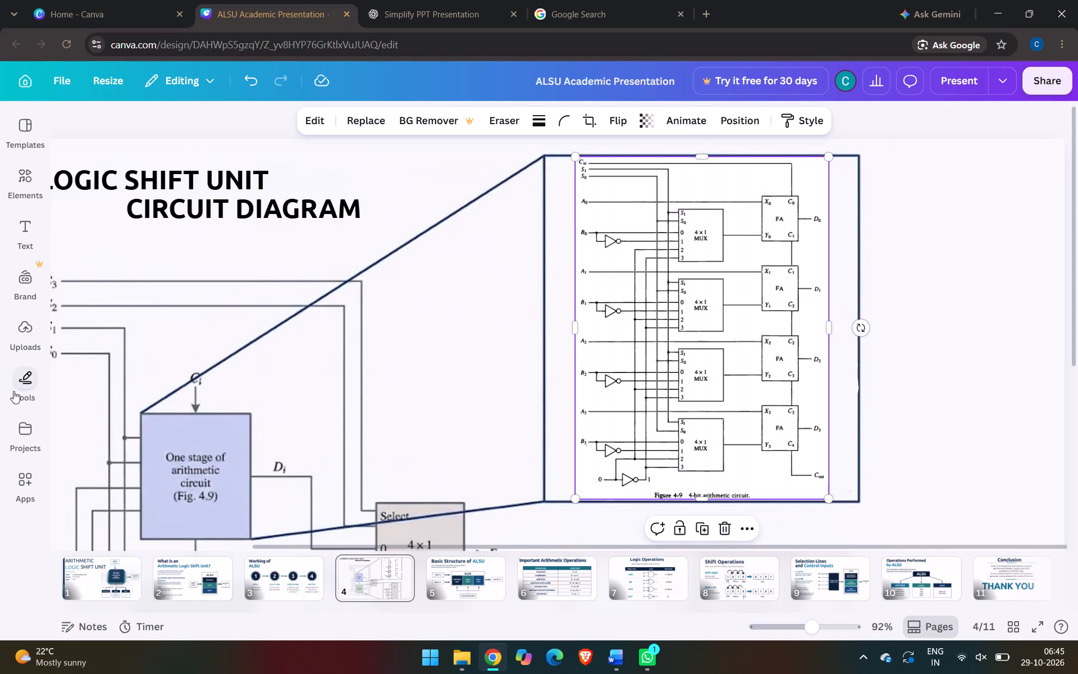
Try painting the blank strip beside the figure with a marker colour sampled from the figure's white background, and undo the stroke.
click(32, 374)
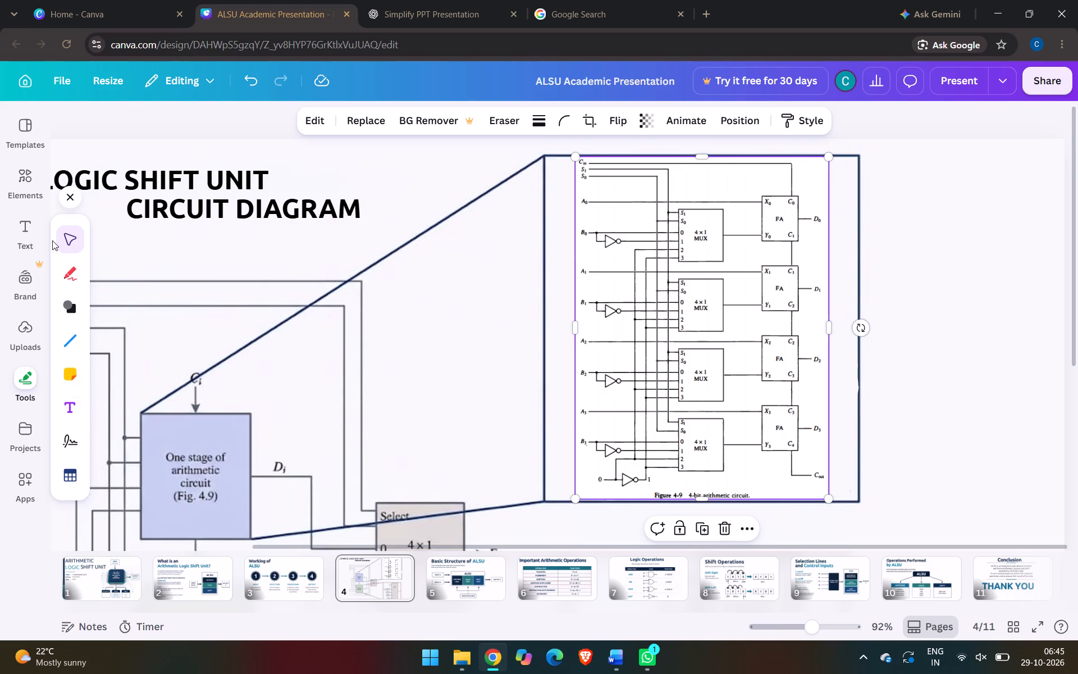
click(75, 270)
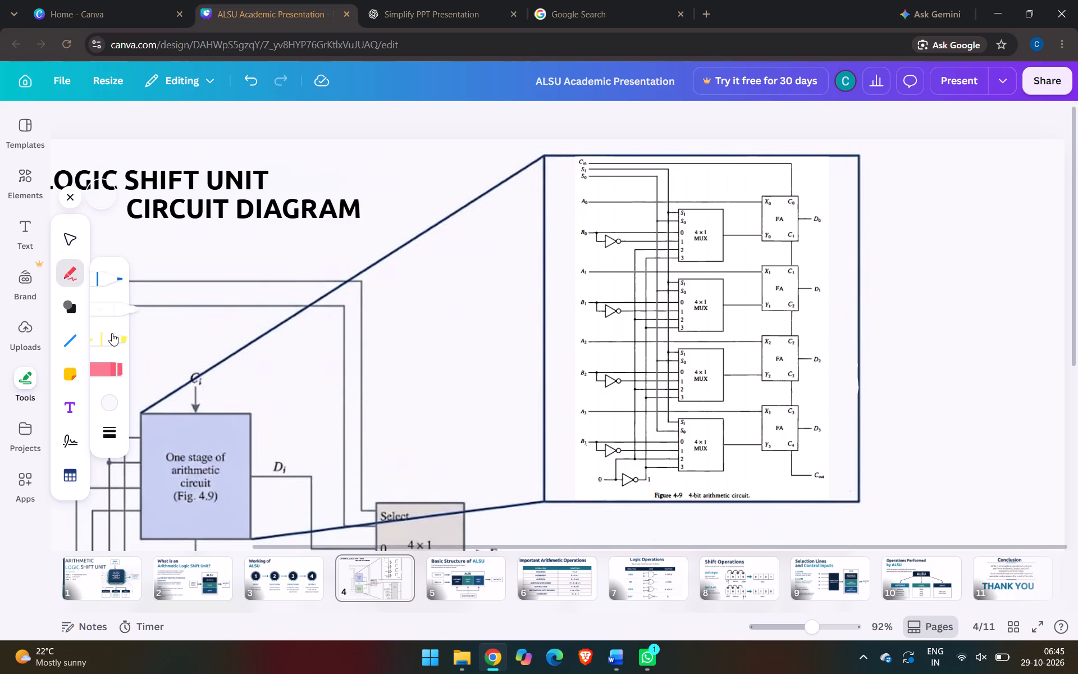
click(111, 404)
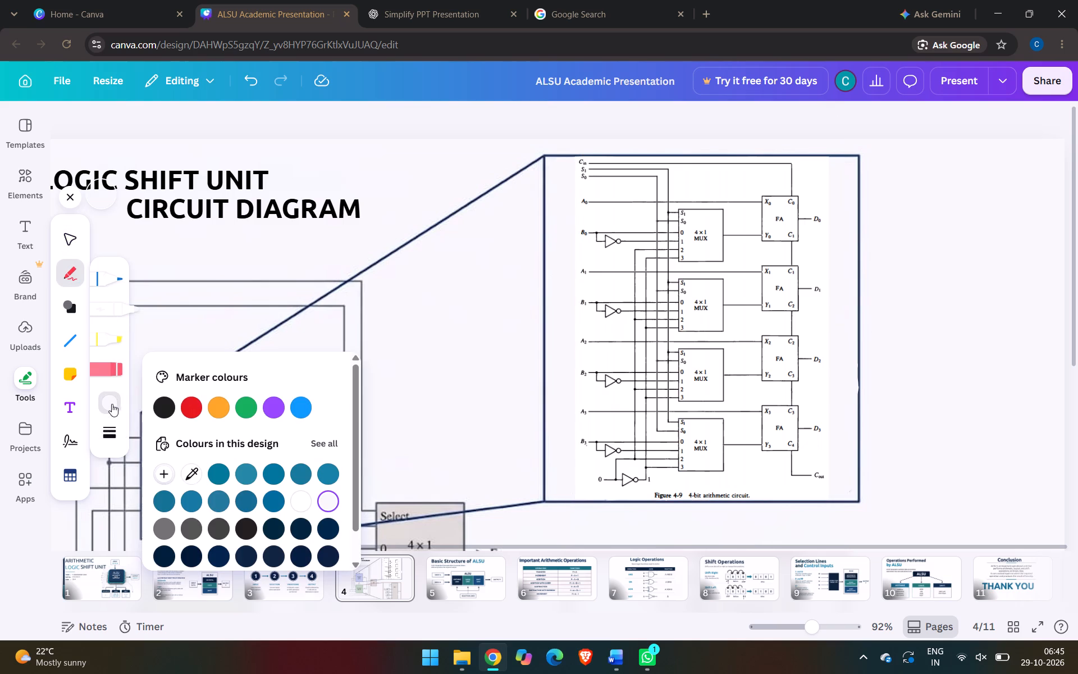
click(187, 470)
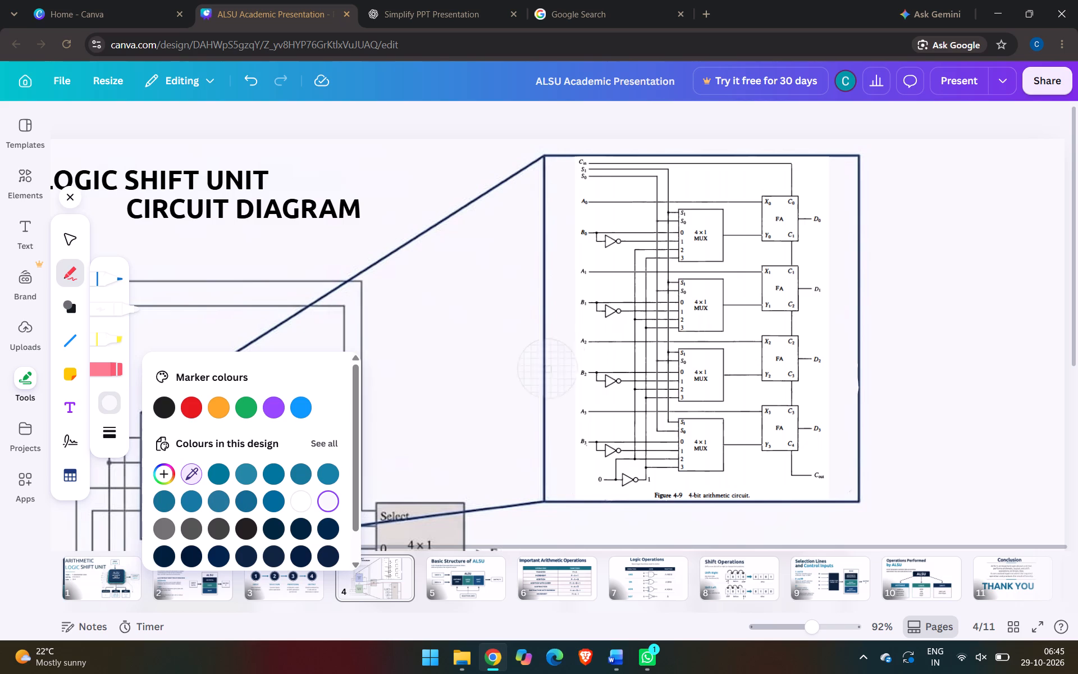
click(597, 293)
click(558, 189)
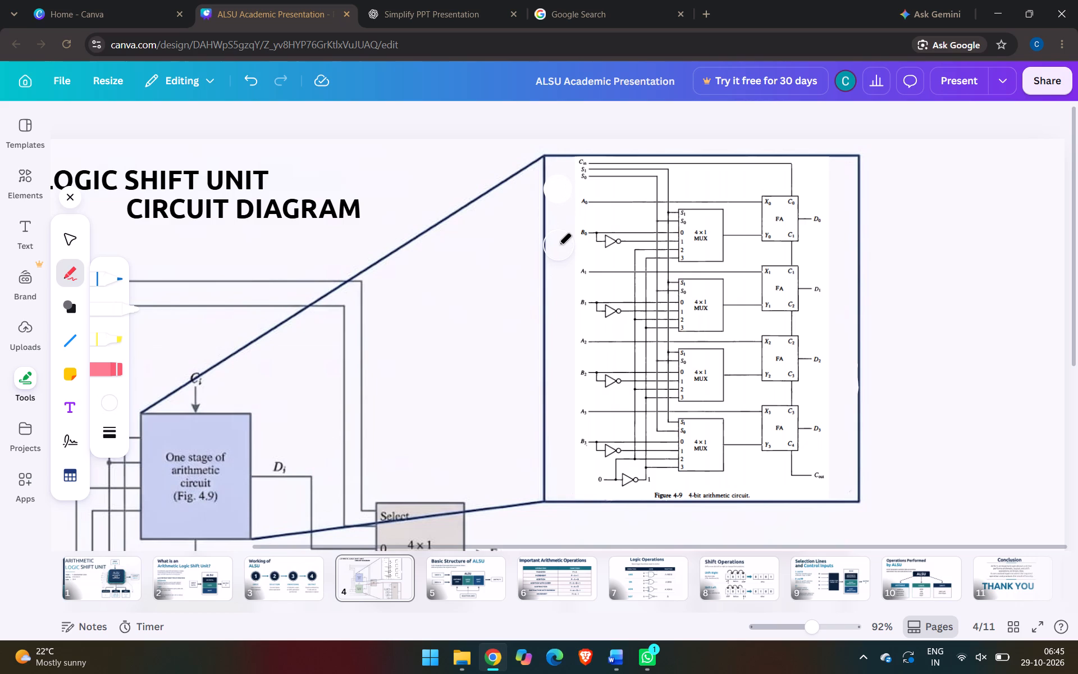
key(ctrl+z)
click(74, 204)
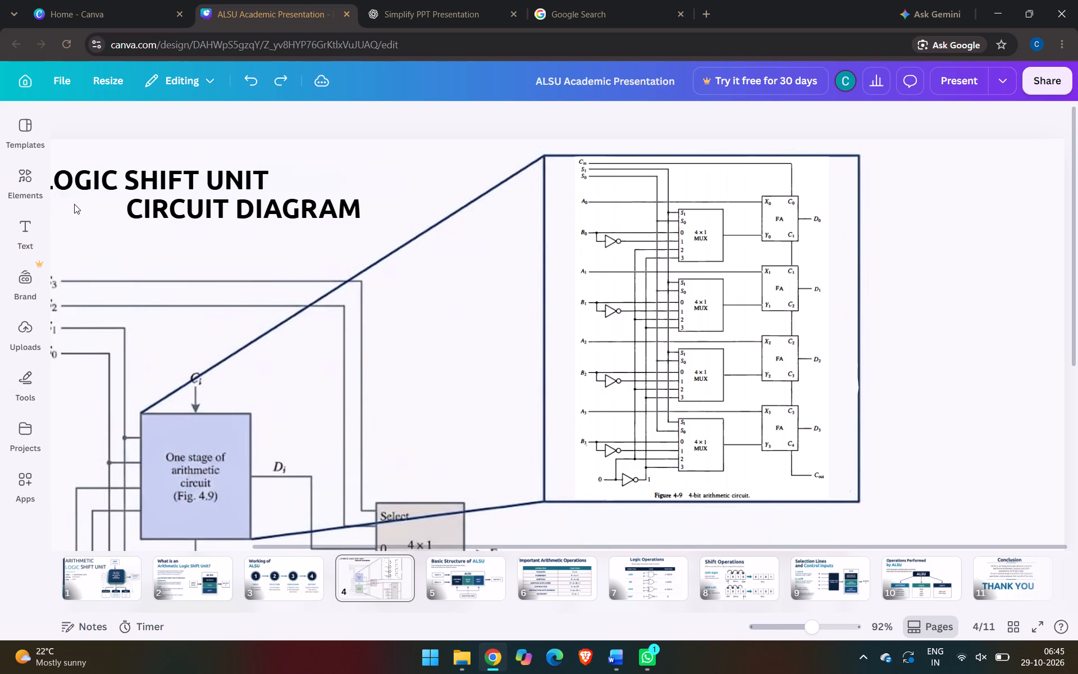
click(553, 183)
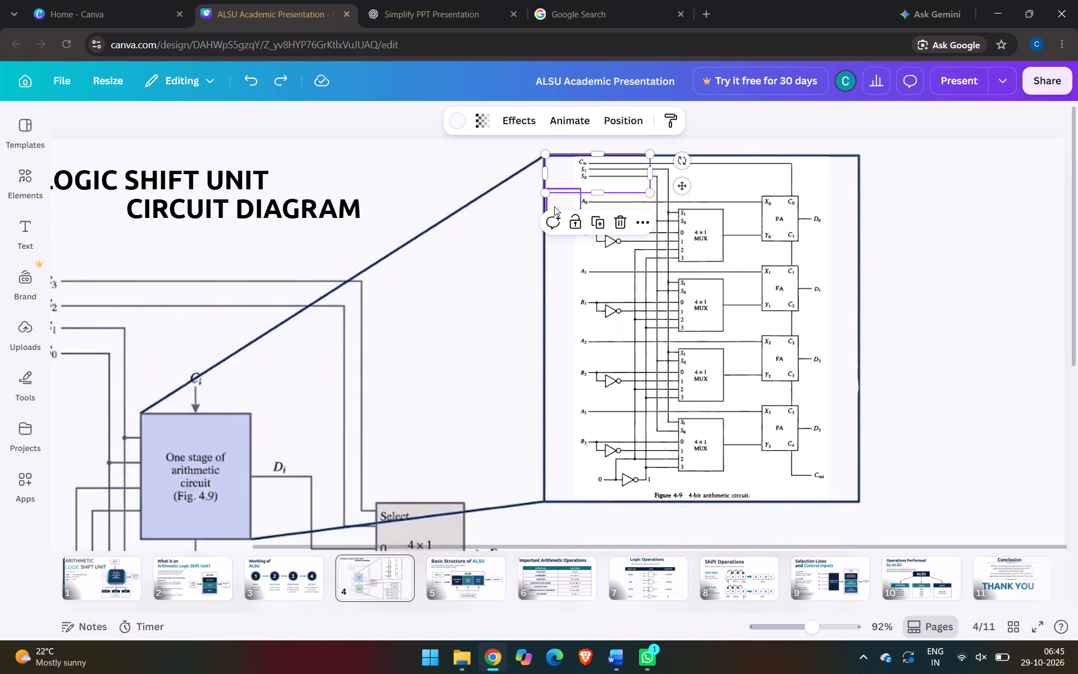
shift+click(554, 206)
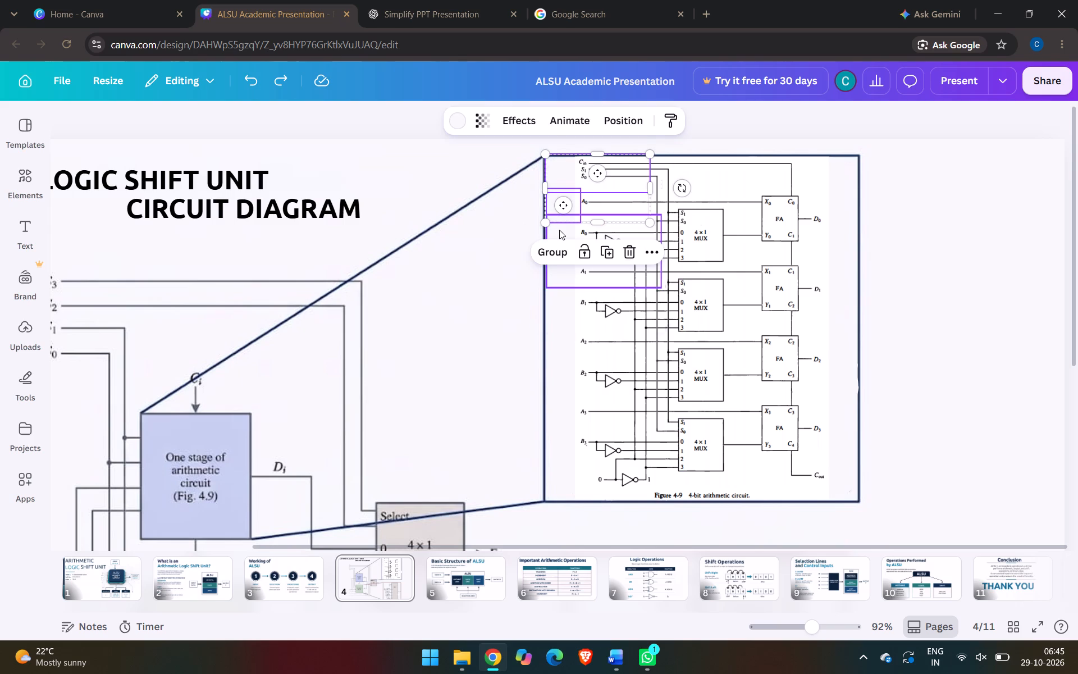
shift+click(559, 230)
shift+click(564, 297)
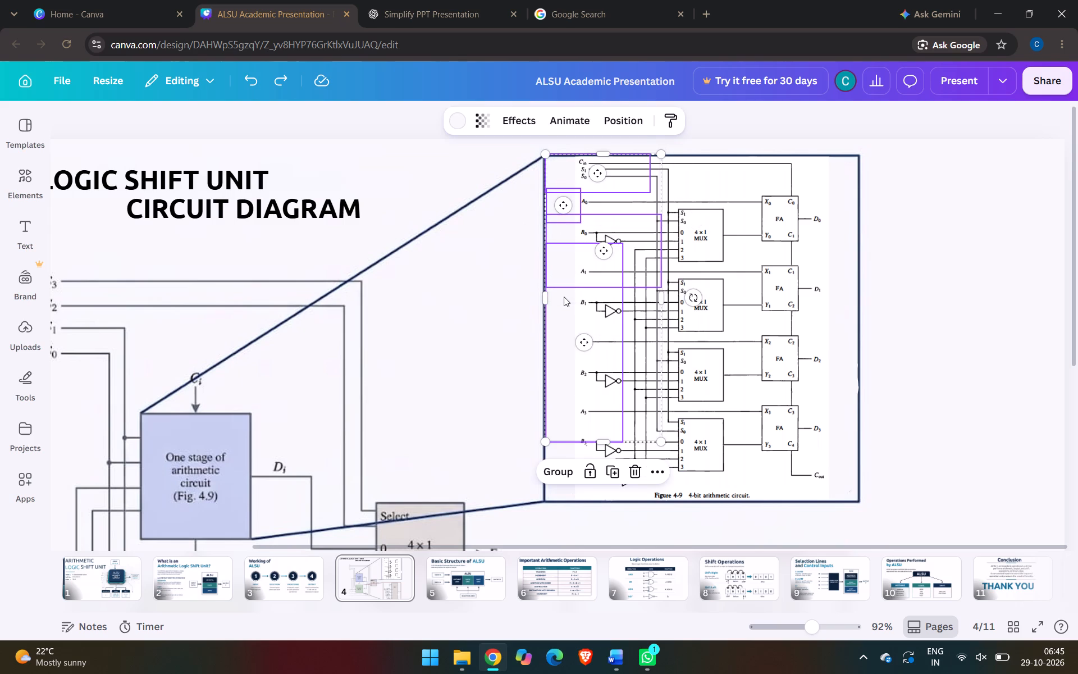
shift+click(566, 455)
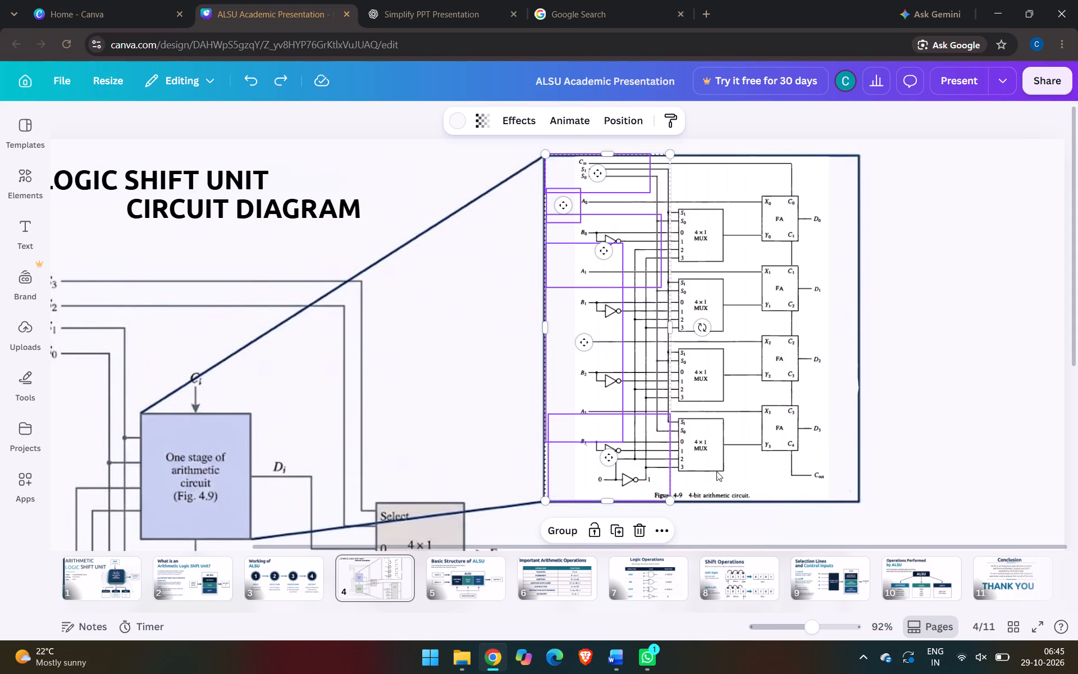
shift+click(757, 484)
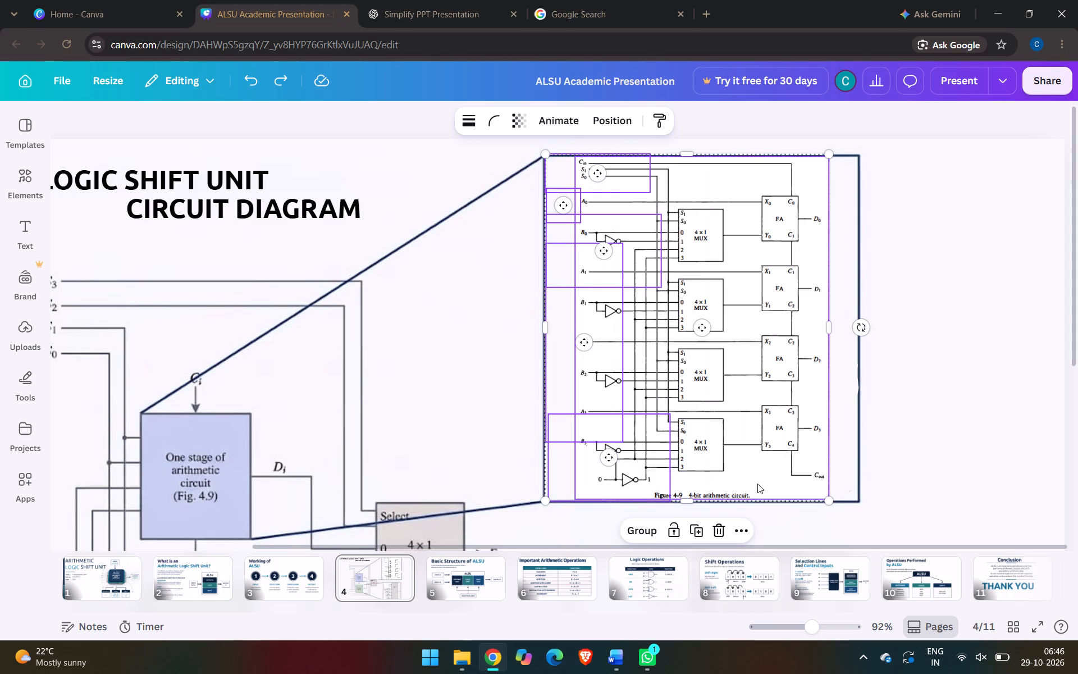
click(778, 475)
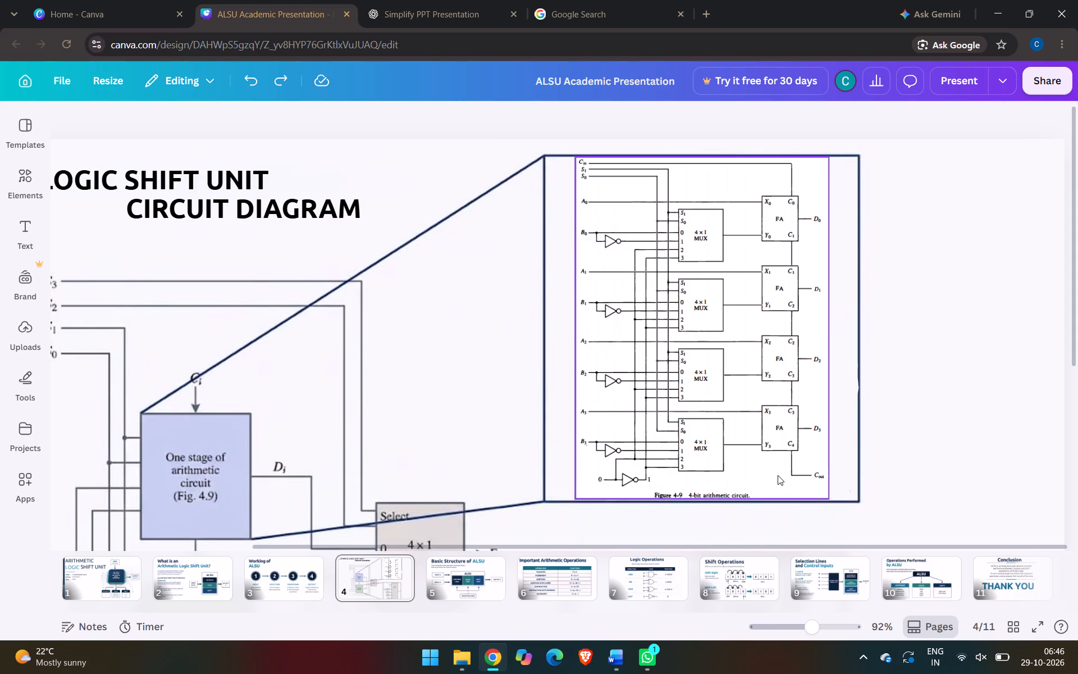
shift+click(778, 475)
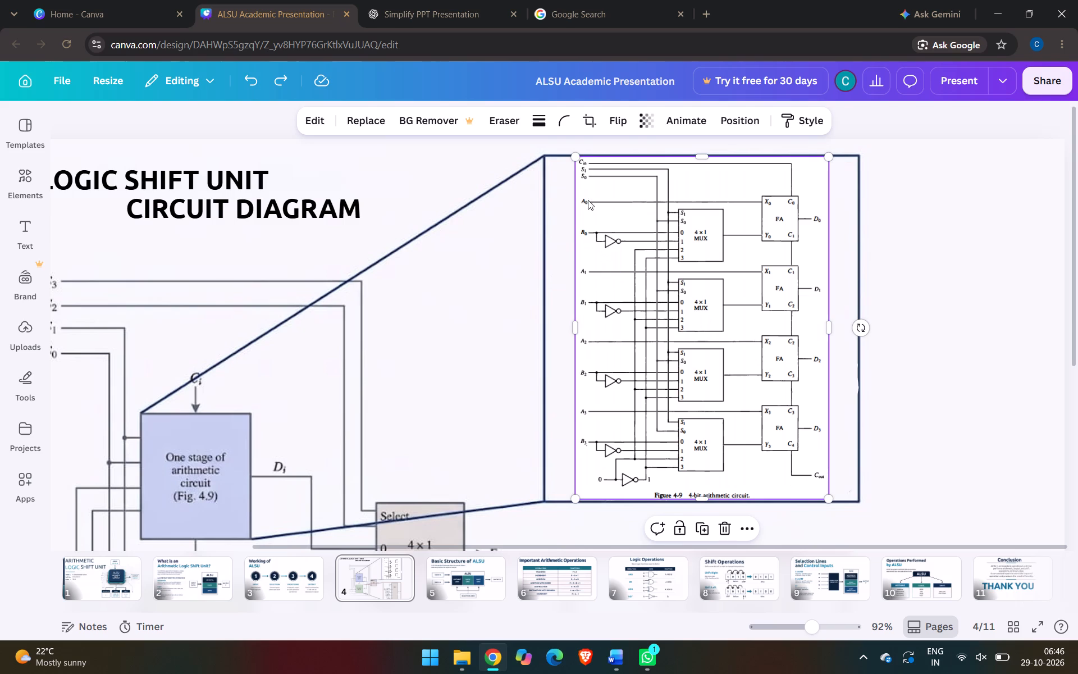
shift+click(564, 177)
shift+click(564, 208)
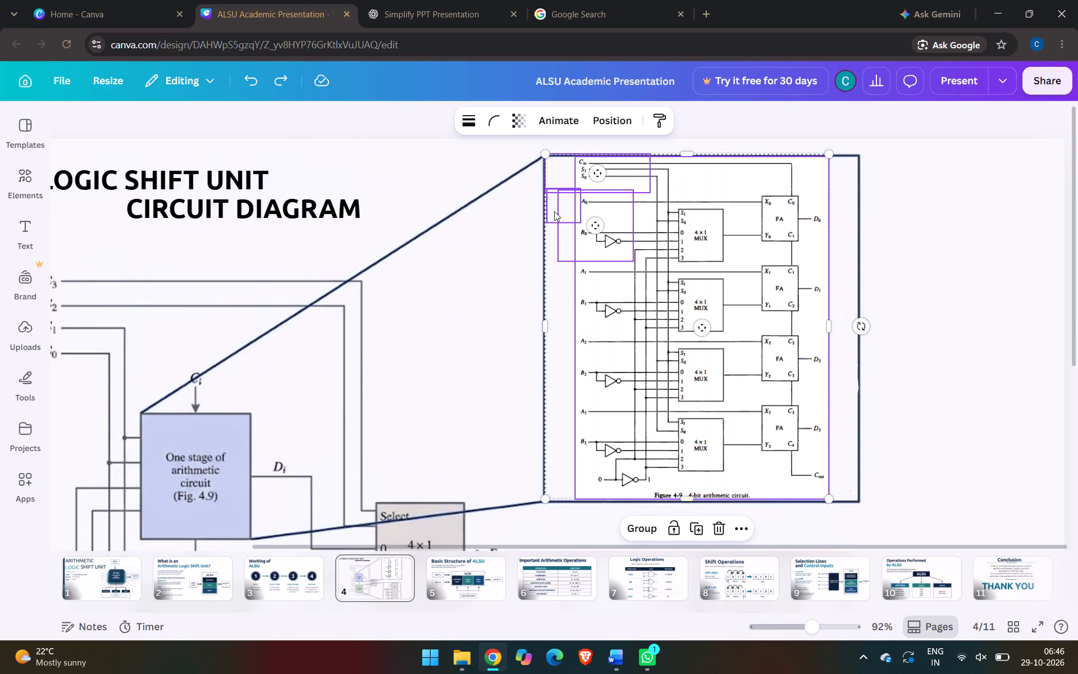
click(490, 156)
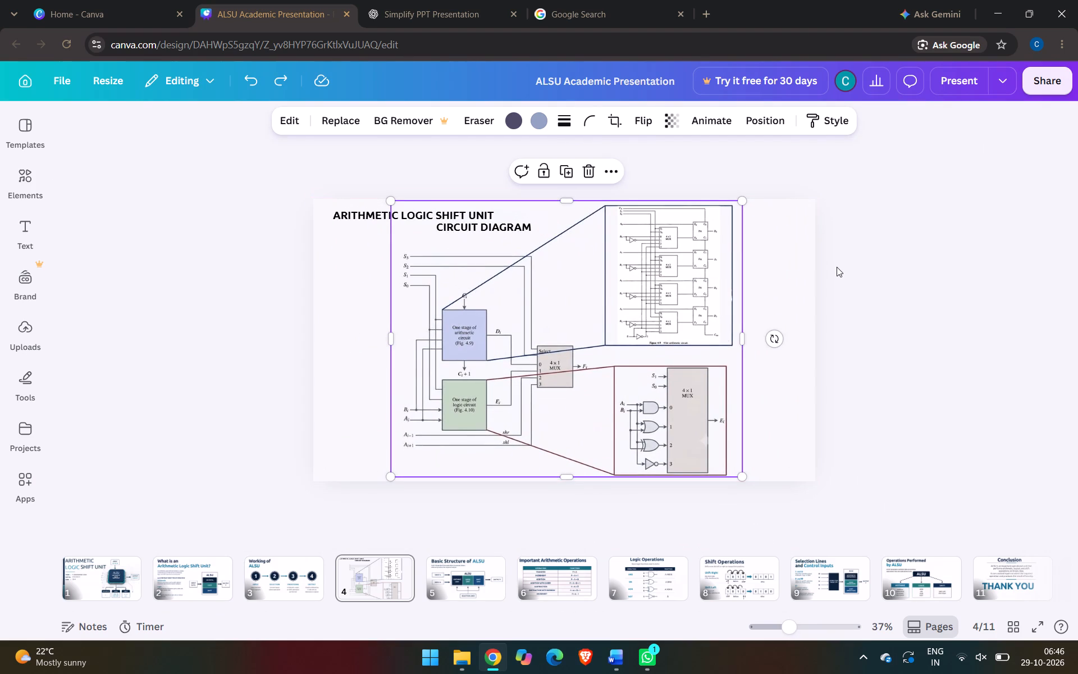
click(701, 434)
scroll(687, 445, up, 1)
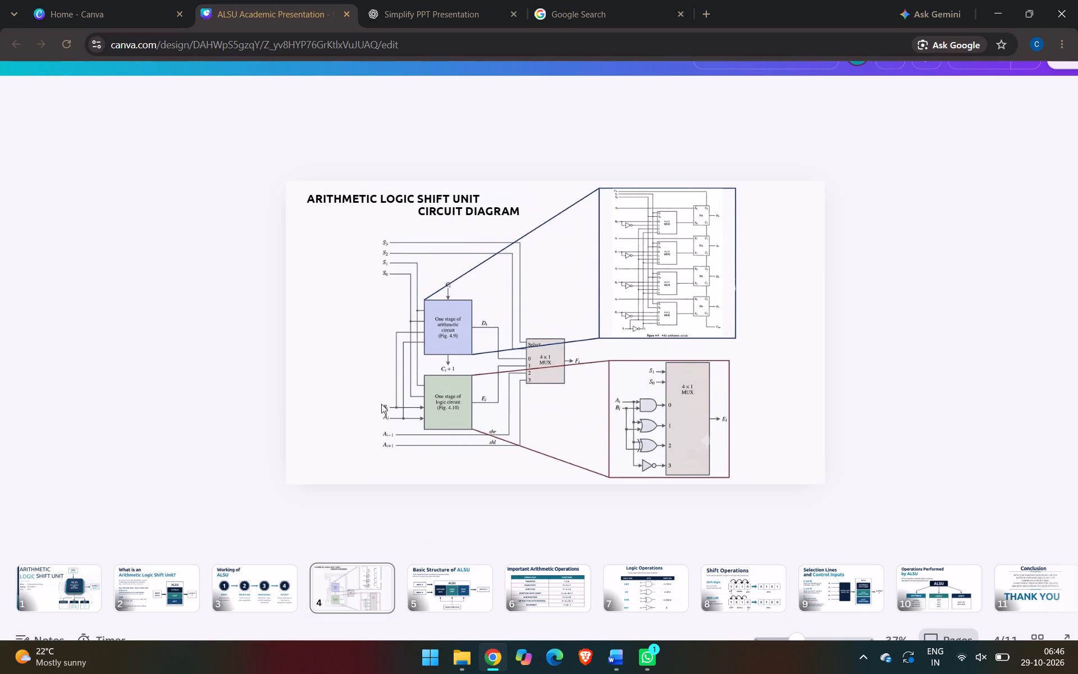
Check the Basic Structure slide in Canva, and renumber the "Slide 5 – Basic Structure of ALSU" heading in the Word script as Slide 4.
click(471, 586)
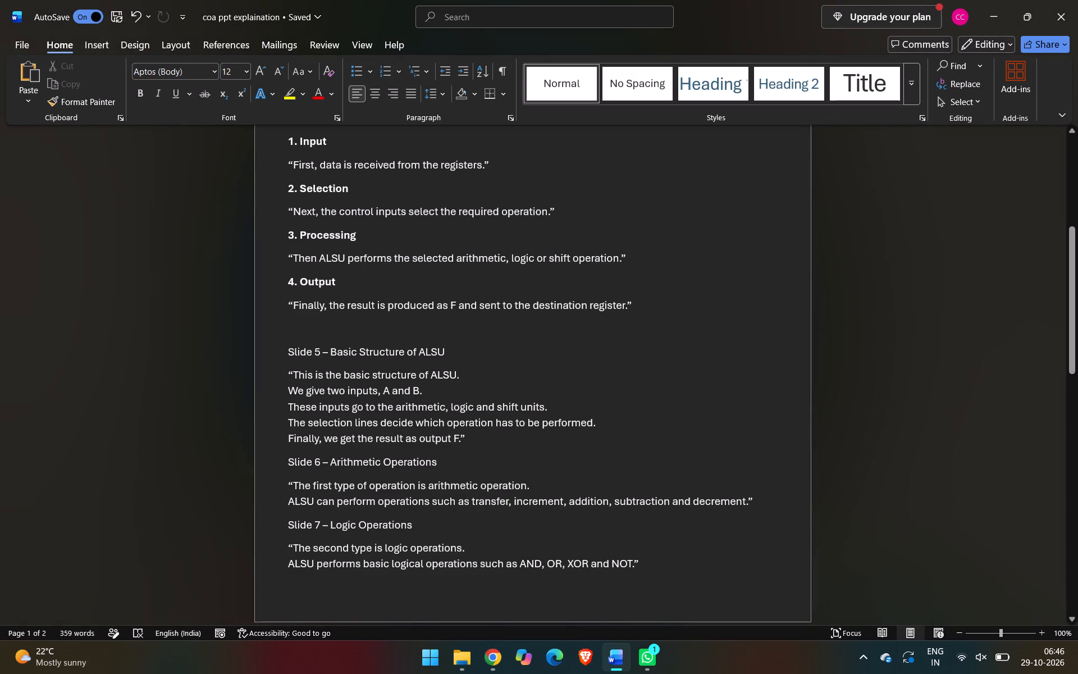
click(318, 353)
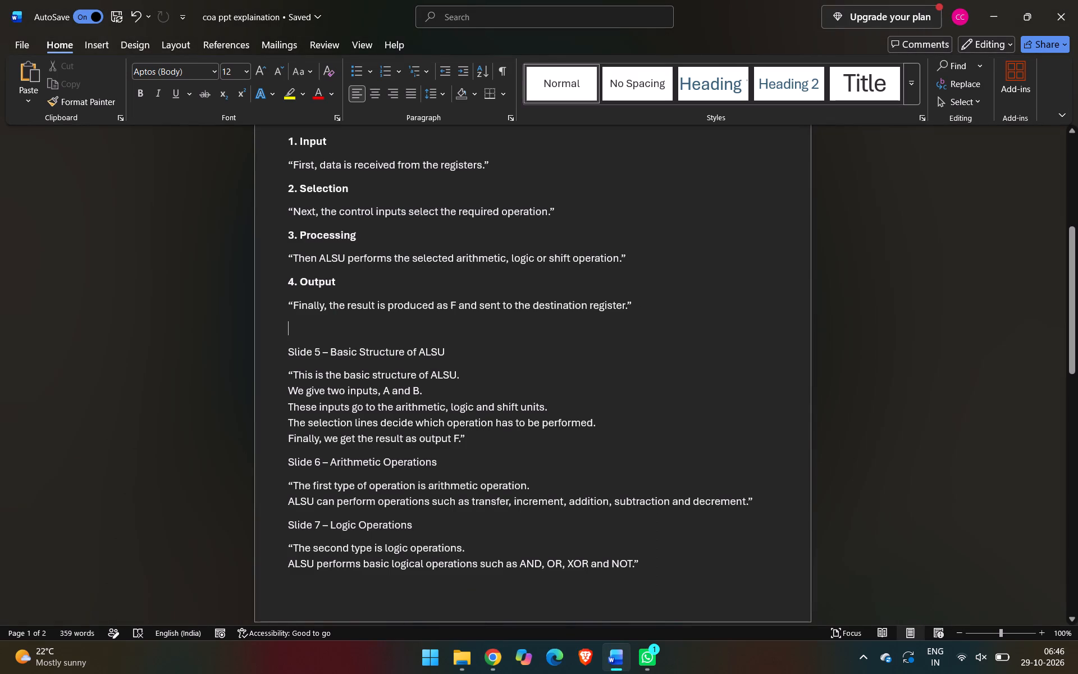
click(318, 353)
key(BackSpace)
key(4)
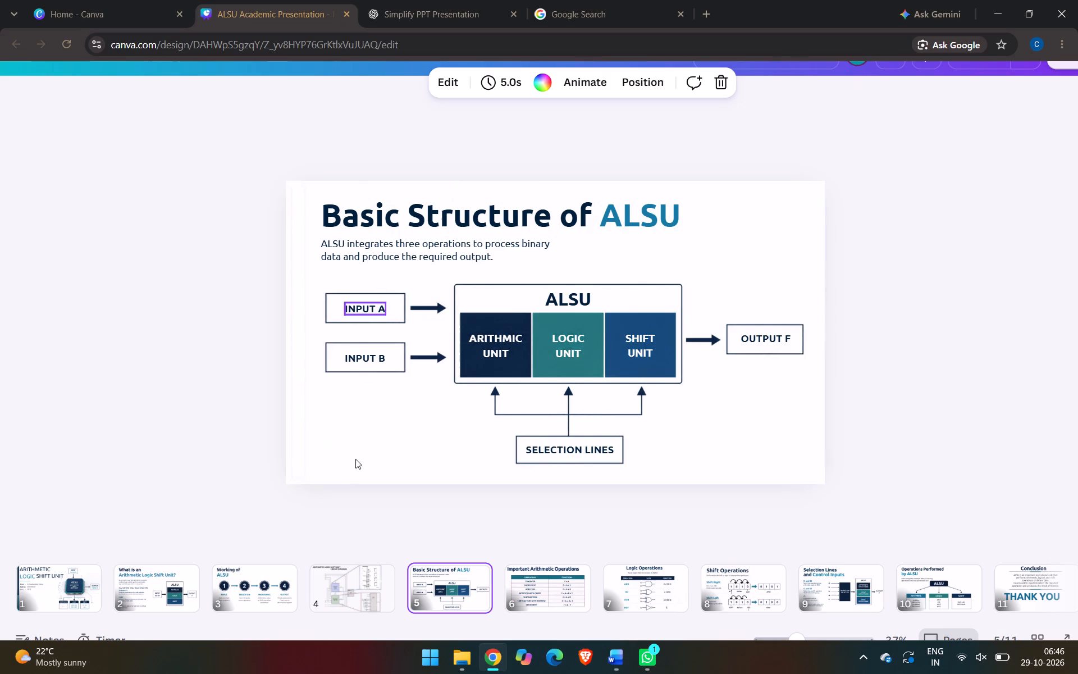
Copy both title lines of slide 4 in Canva and paste them over "Basic Structure of ALSU" in the Word script's Slide 4 heading.
click(339, 574)
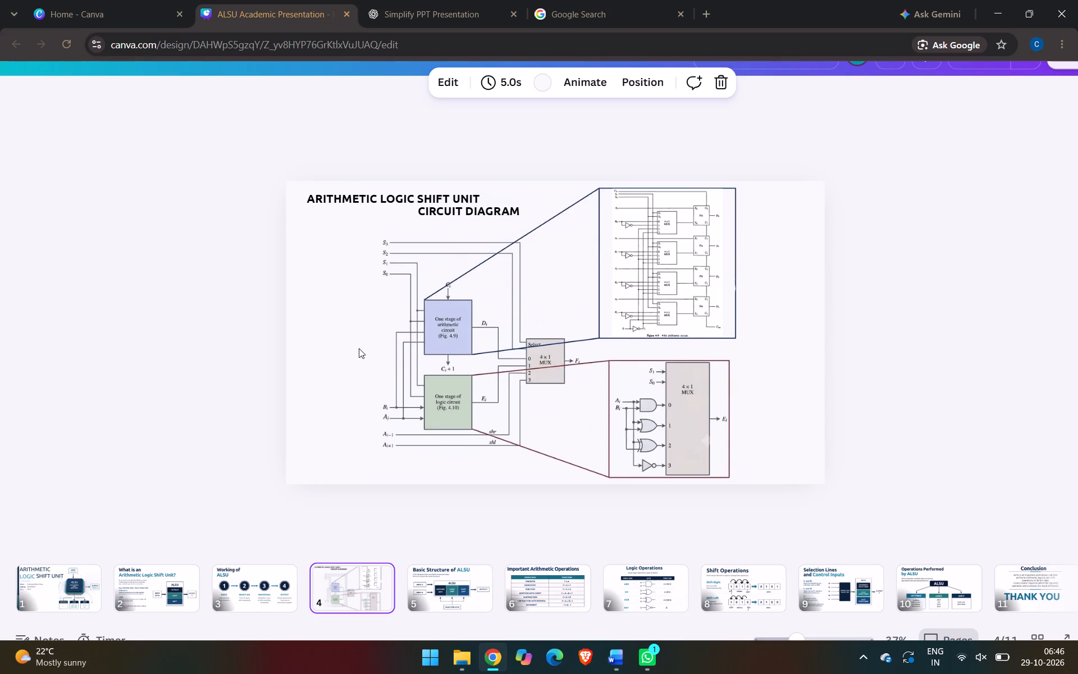
click(328, 197)
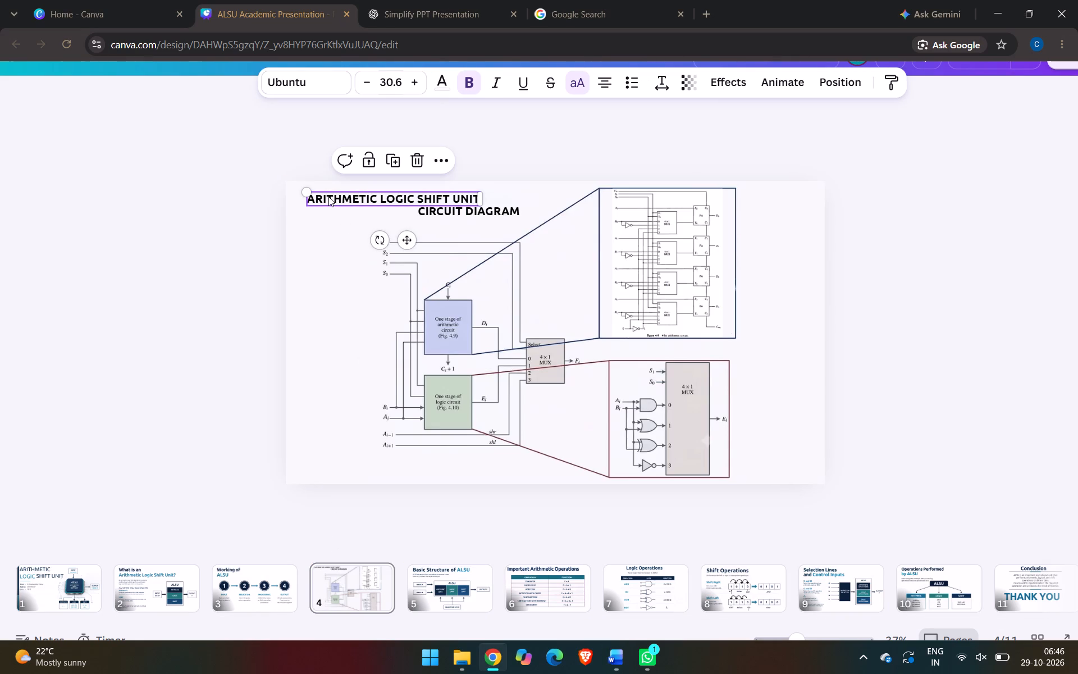
shift+click(438, 211)
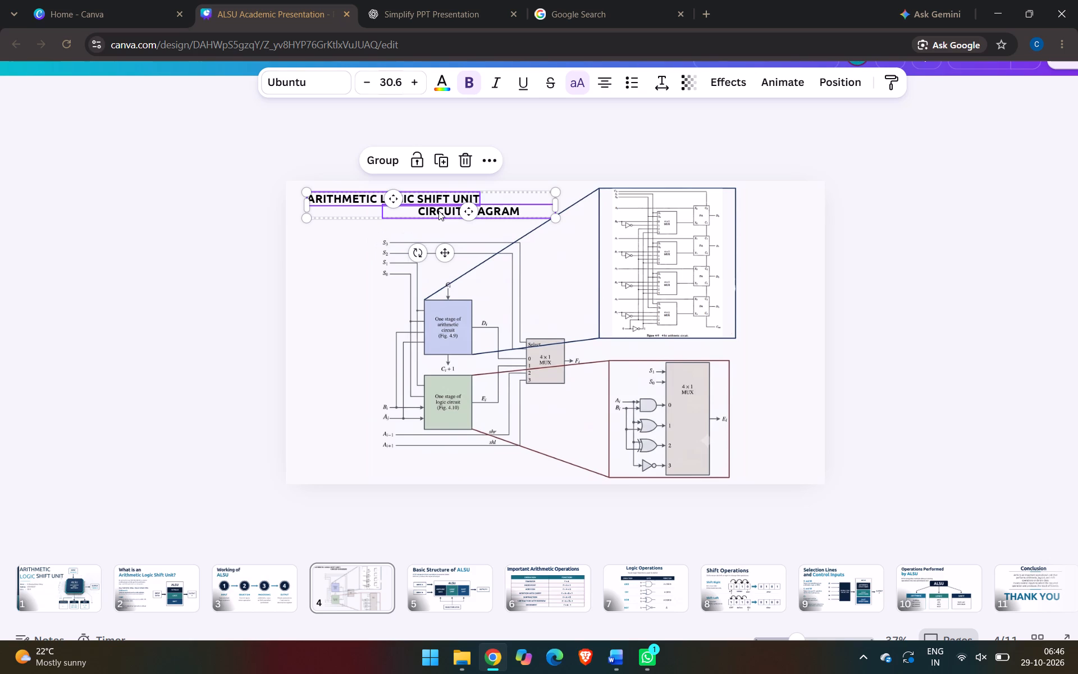
key(ctrl+c)
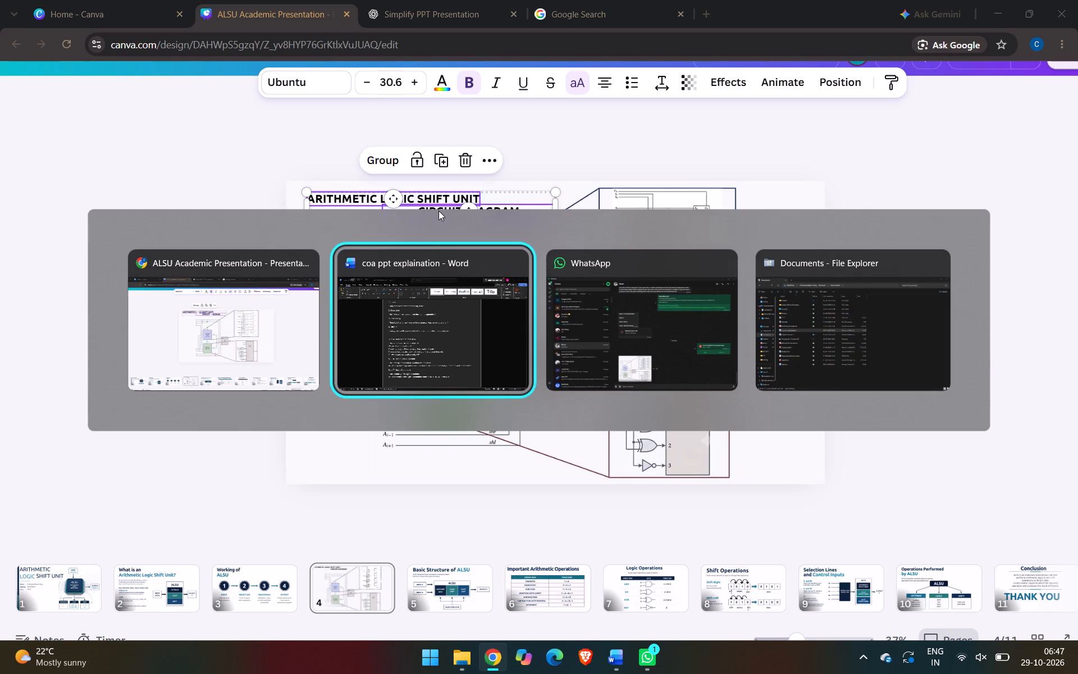
drag(446, 352, 362, 345)
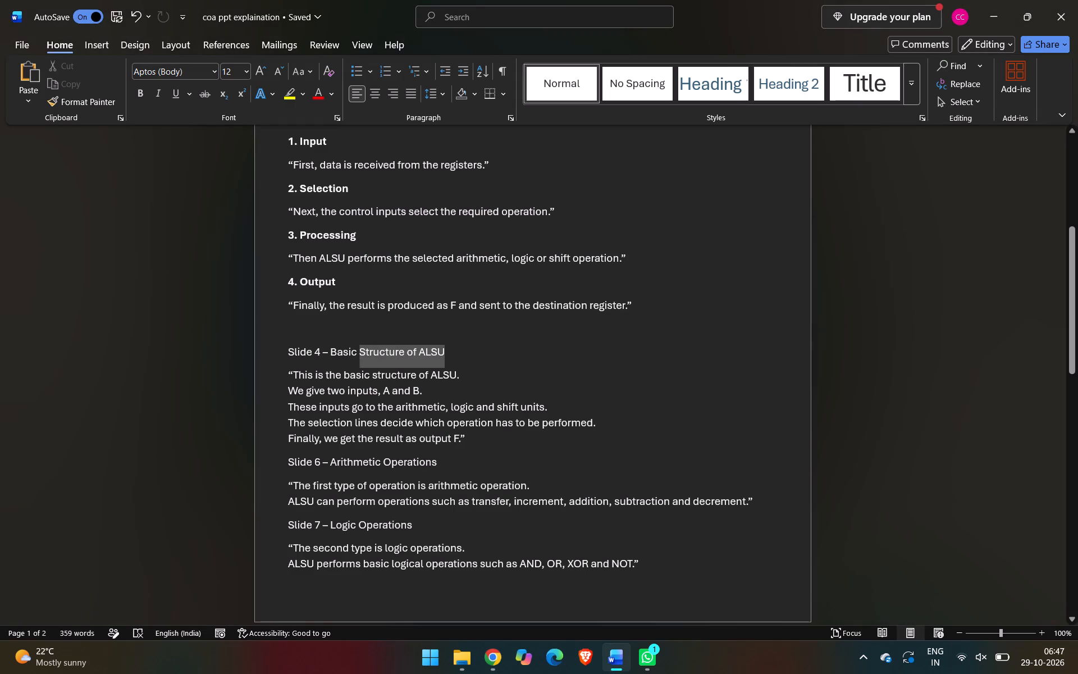
drag(362, 345, 335, 345)
key(ctrl+v)
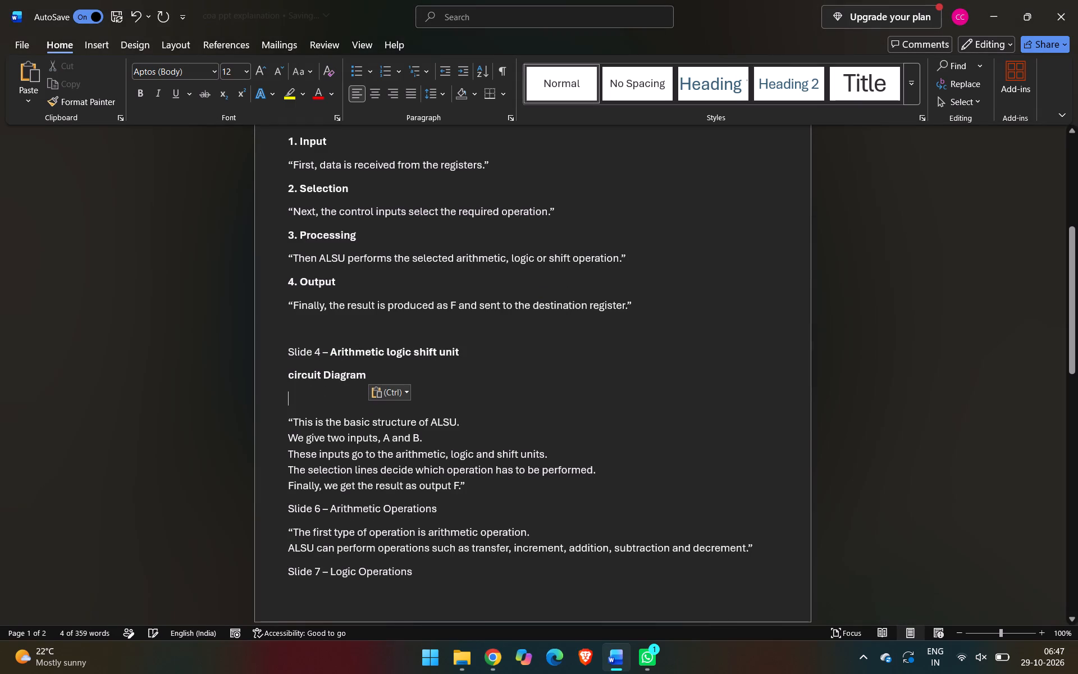
Join the pasted title into one line, "Arithmetic logic shift unit circuit Diagram", and remove the blank paragraph below it.
click(289, 375)
key(BackSpace)
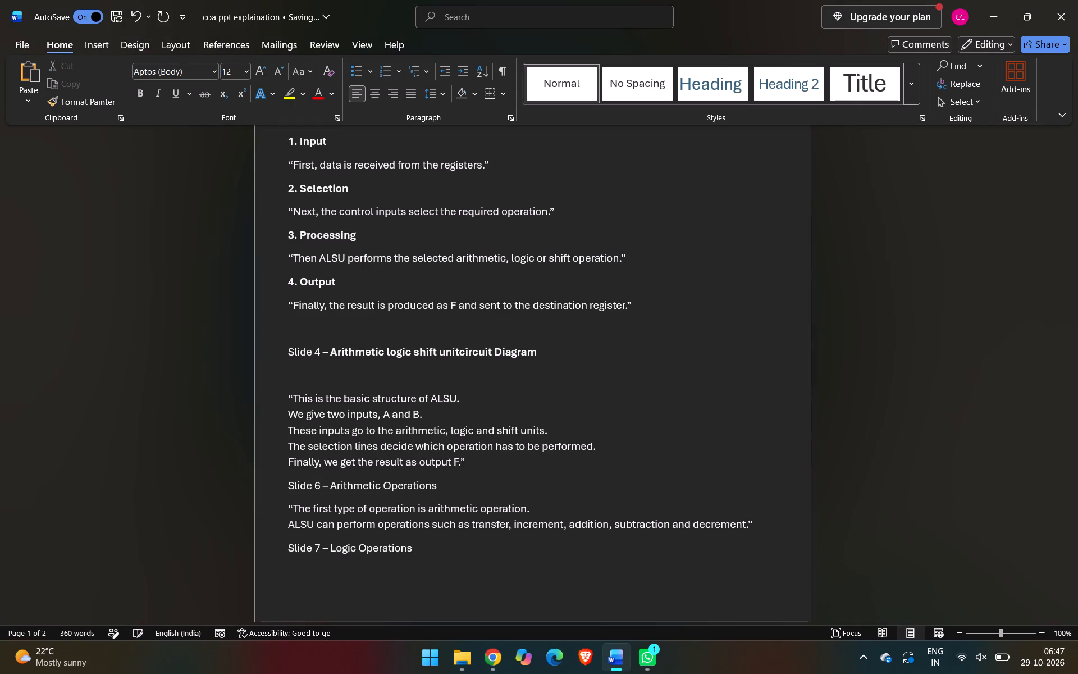
key(space)
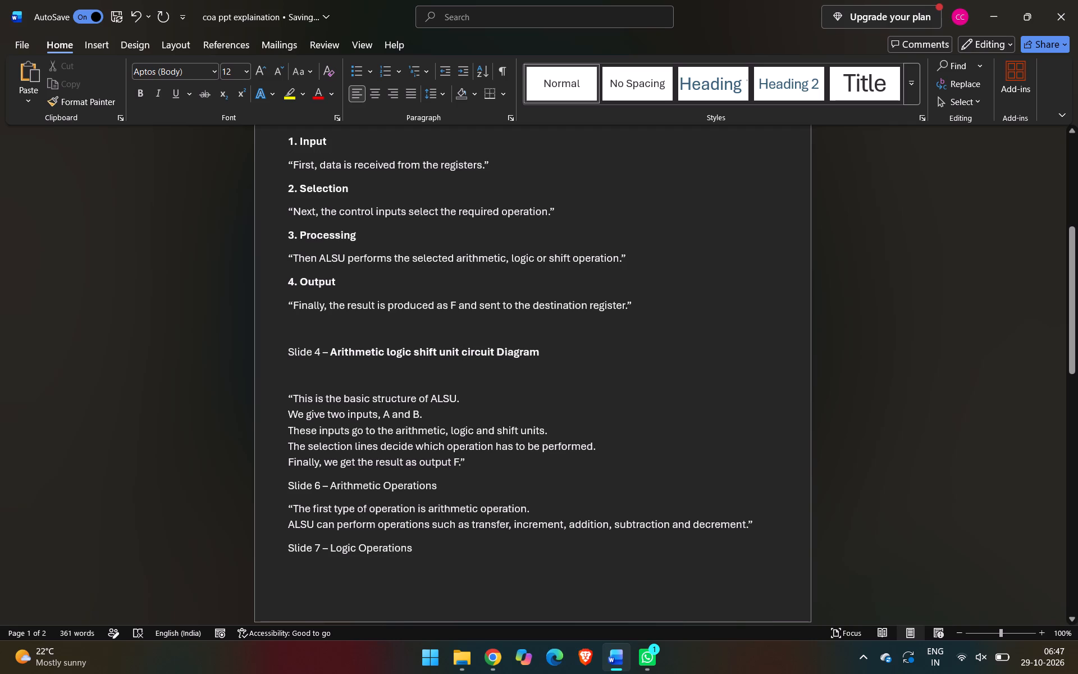
click(312, 389)
key(BackSpace)
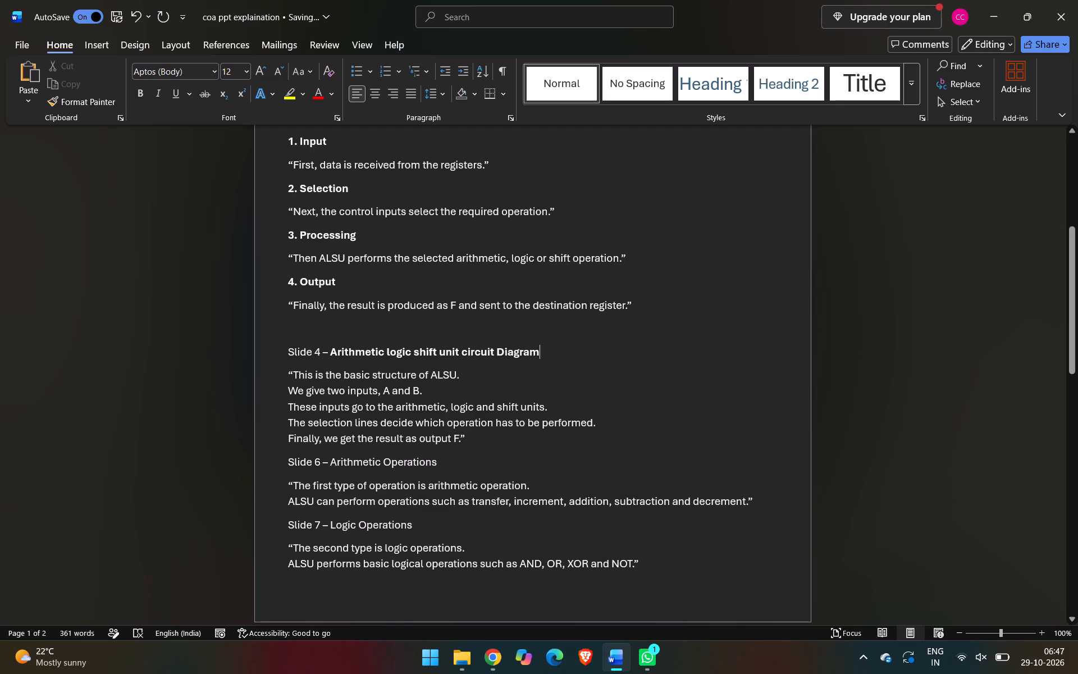
Delete the sentence "This is the basic structure of ALSU." under the Slide 4 heading, along with the empty line it leaves.
drag(462, 375, 318, 375)
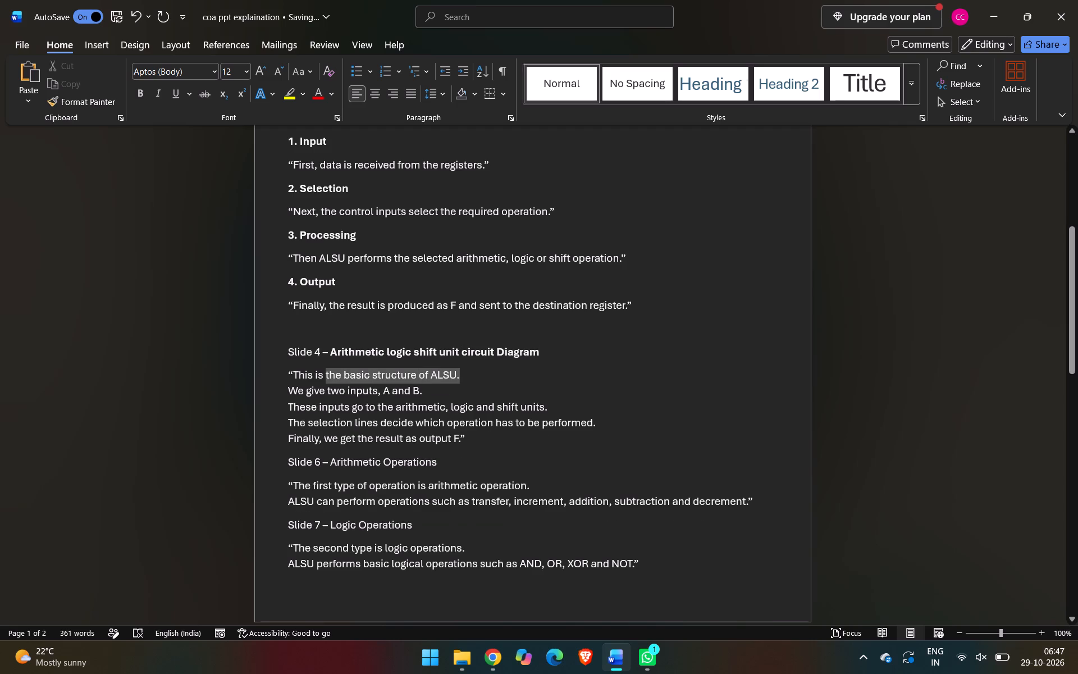
drag(318, 375, 290, 373)
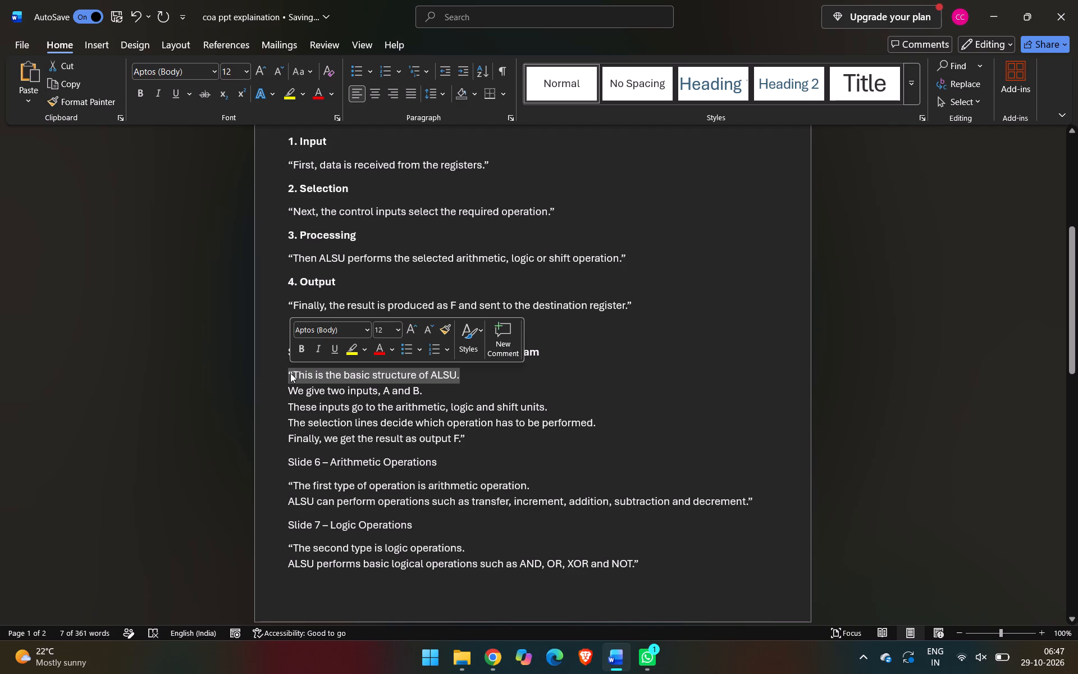
key(BackSpace)
click(285, 389)
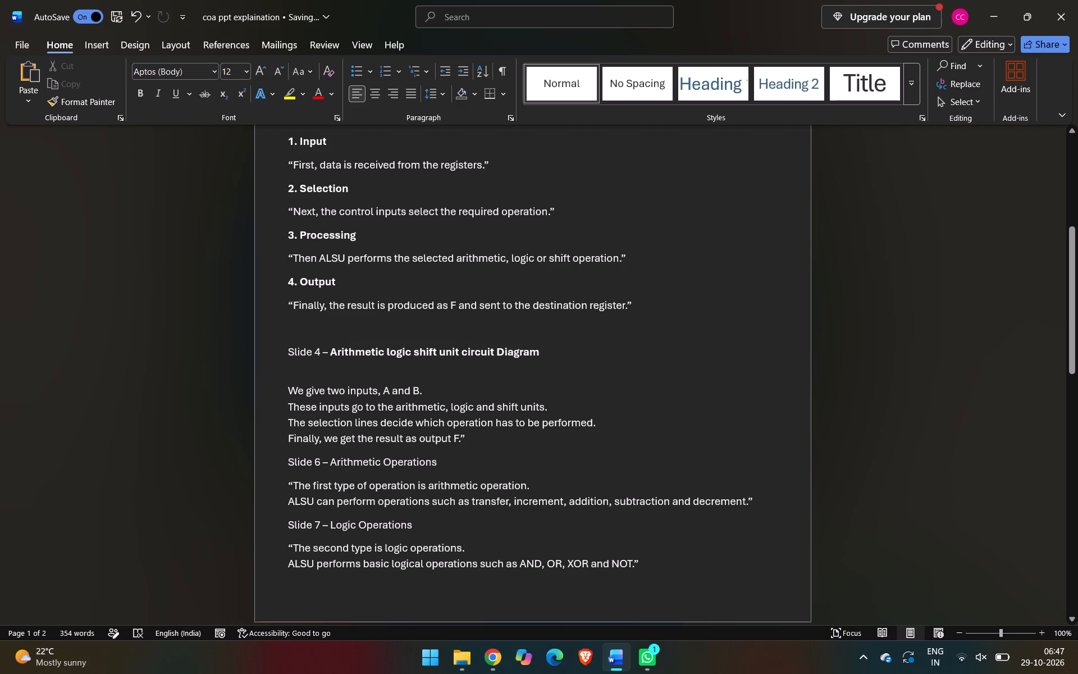
key(Up)
key(BackSpace)
Add an opening quotation mark before "We give two inputs, A and B." in the Slide 4 text.
key(Down)
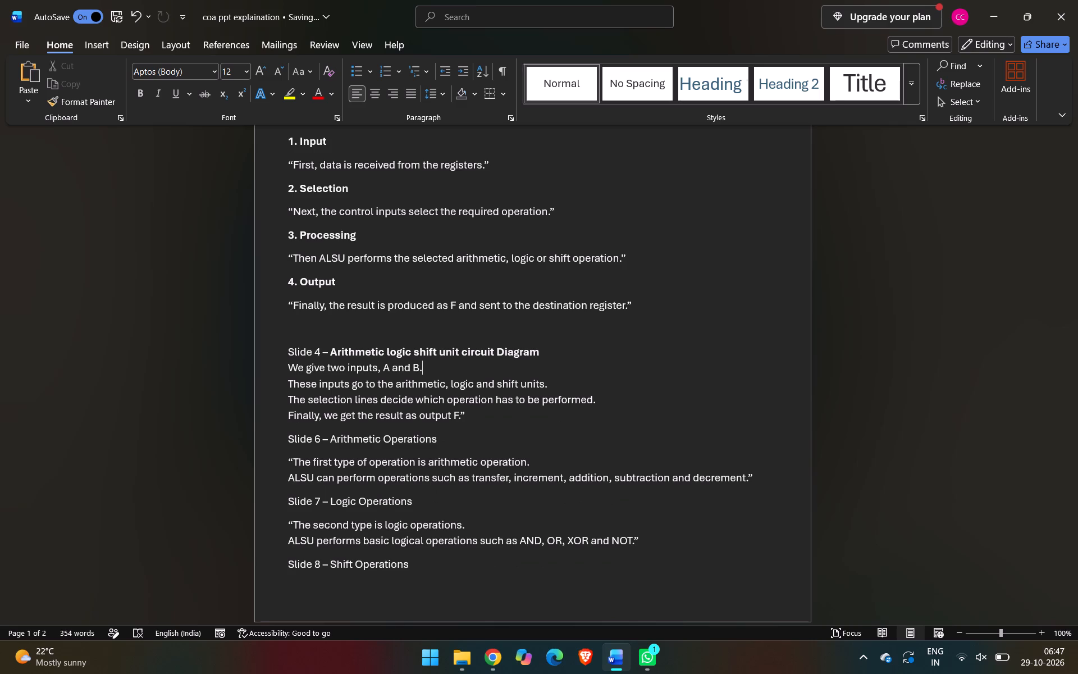
key(shift+Left)
key(ctrl+Left)
key(ctrl+Left)
key(ctrl+Left)
key(ctrl+Left)
key(ctrl+Left)
key(ctrl+Left)
key(ctrl+Left)
key(ctrl+Left)
key(ctrl+Left)
key(shift+quotedbl)
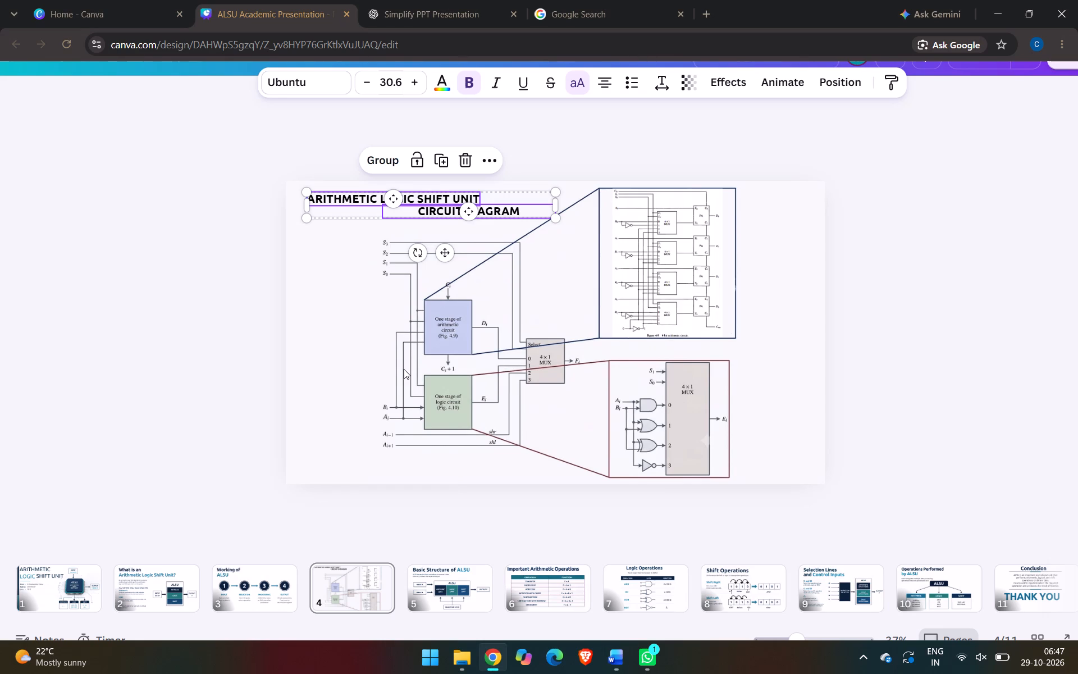
Switch to the Canva presentation and select the ALSU circuit diagram image on slide 4.
click(574, 295)
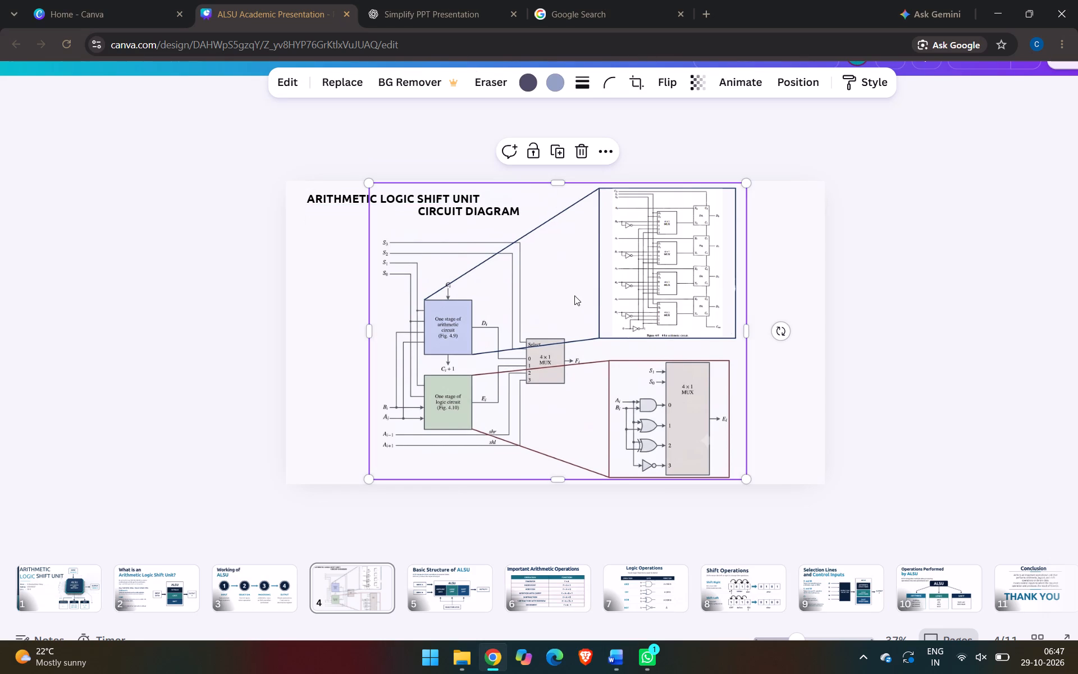
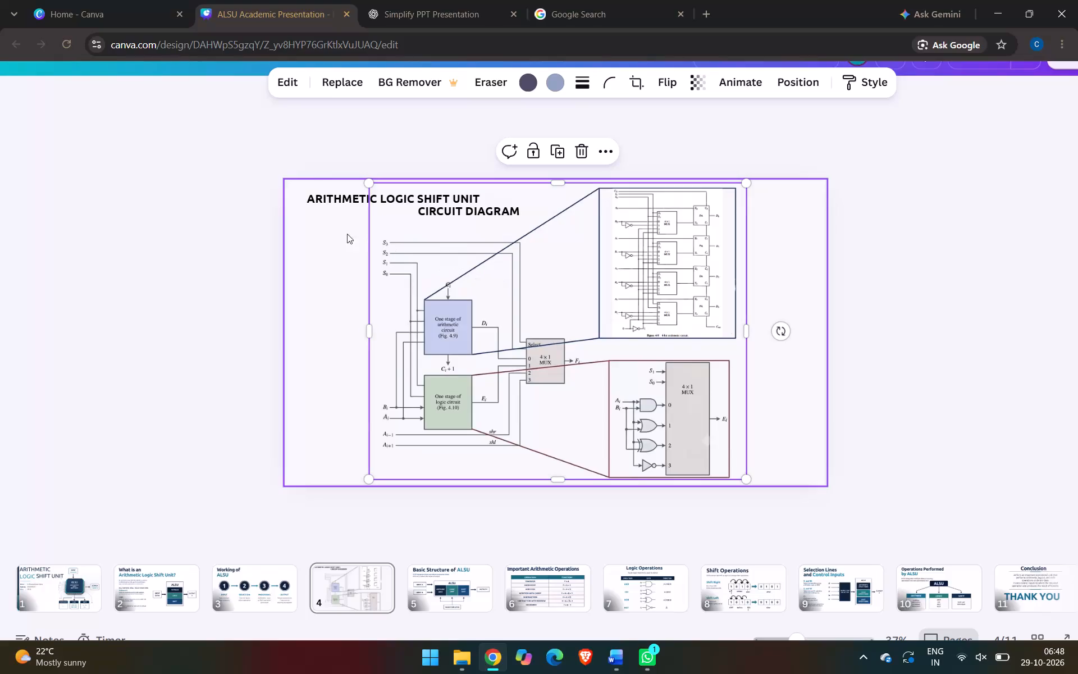
Switch to the Word script and renumber the Arithmetic Operations heading as Slide 5 and the Logic Operations heading as Slide 6.
click(338, 230)
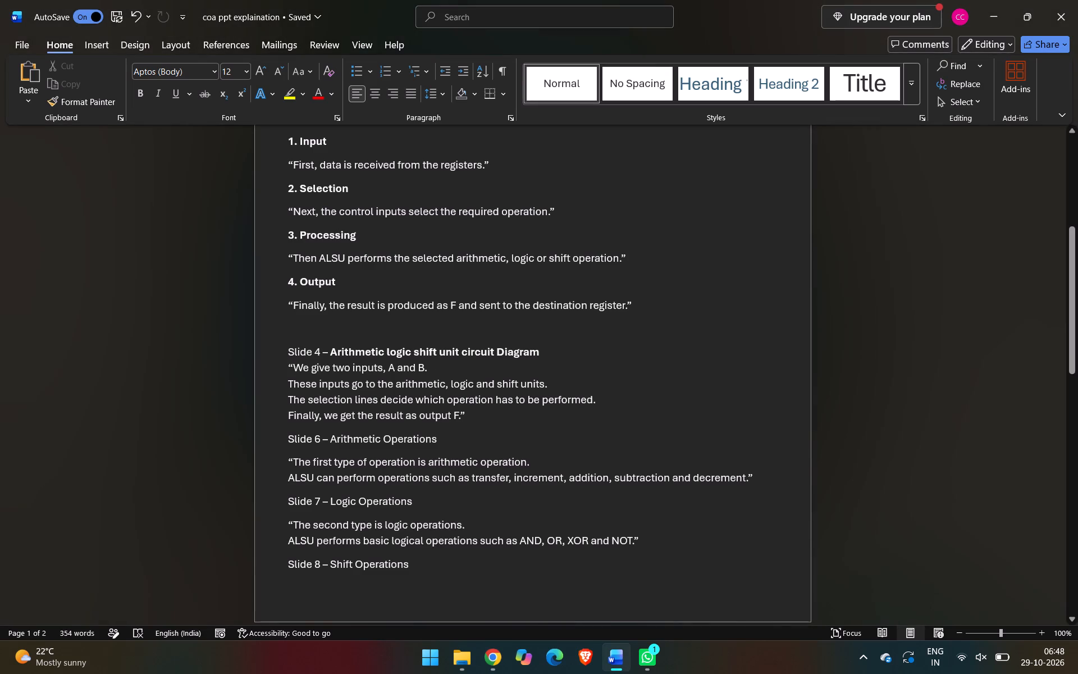
click(321, 439)
key(BackSpace)
key(5)
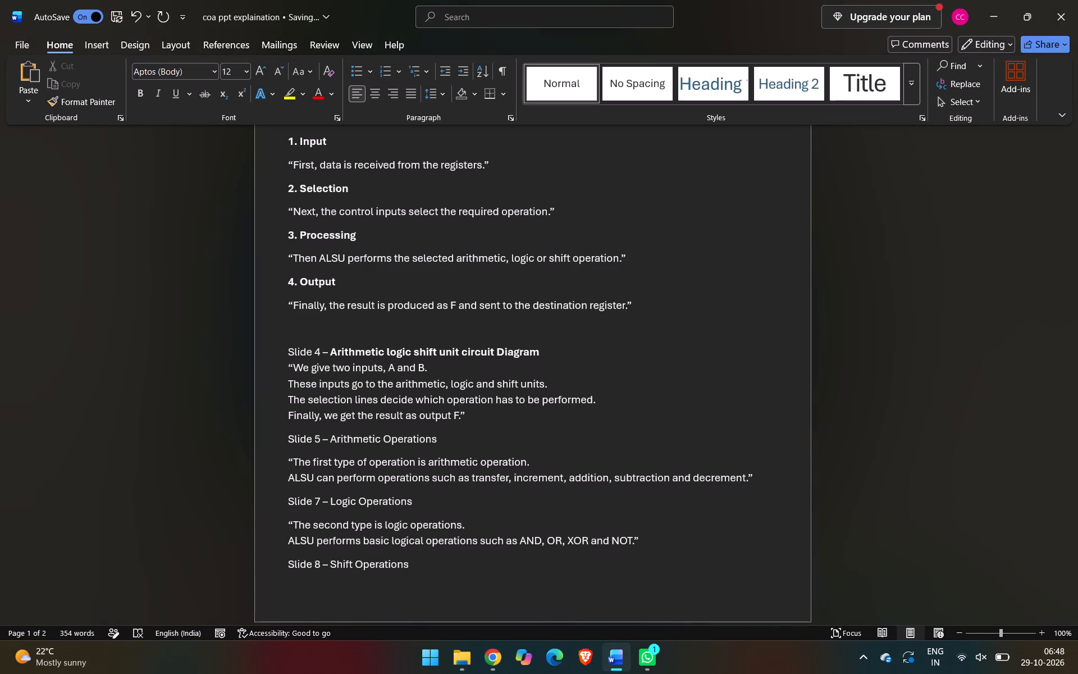
click(318, 494)
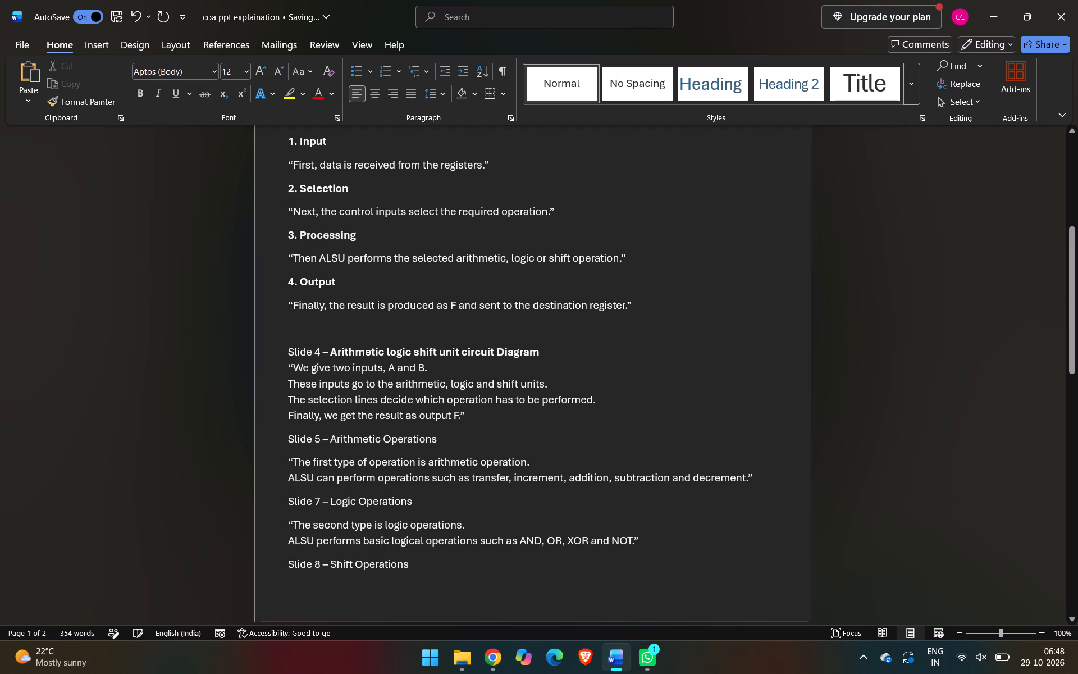
key(BackSpace)
key(6)
Renumber the Shift Operations heading as Slide 7 and the Selection Lines and Control Inputs heading as Slide 8.
scroll(318, 494, down, 1)
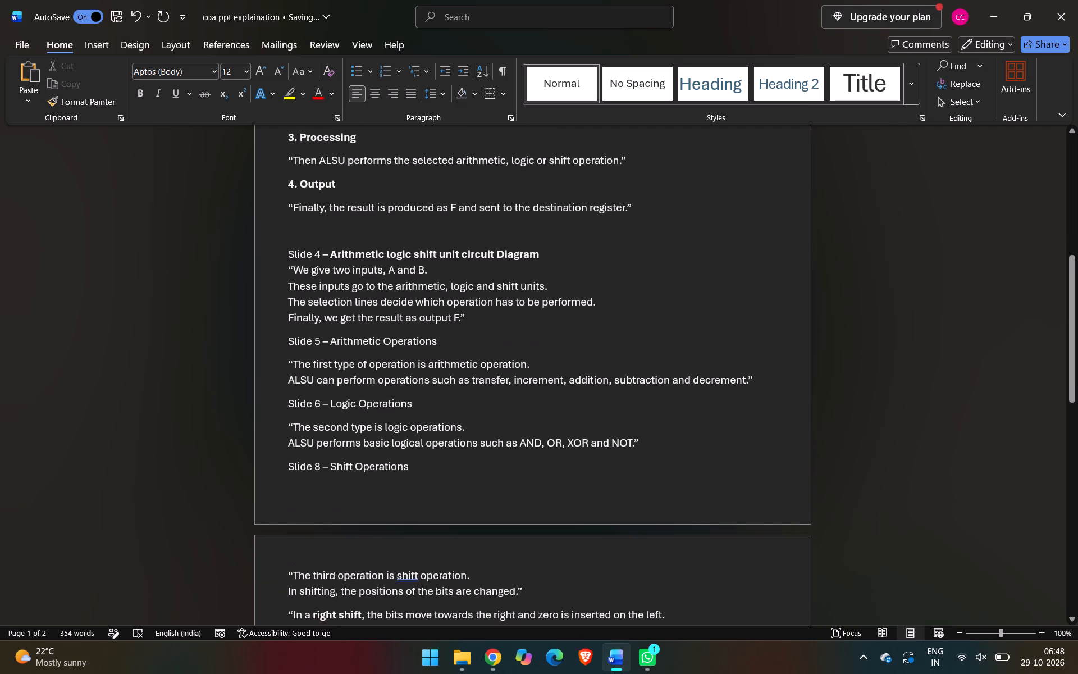
click(319, 468)
key(BackSpace)
key(7)
scroll(319, 468, down, 2)
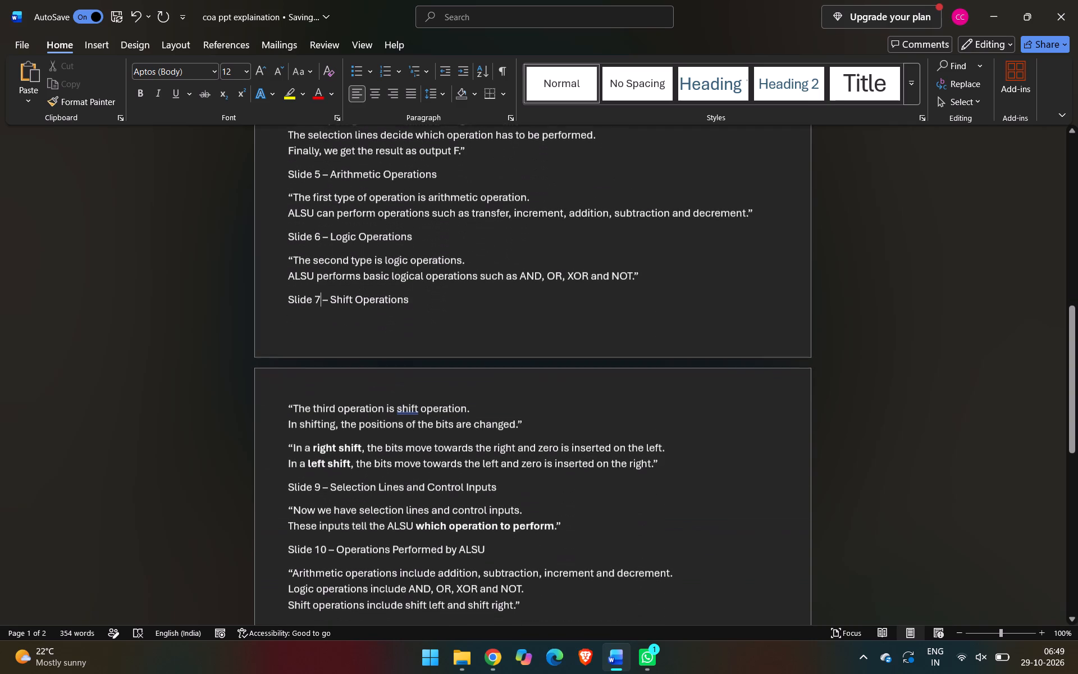
click(319, 483)
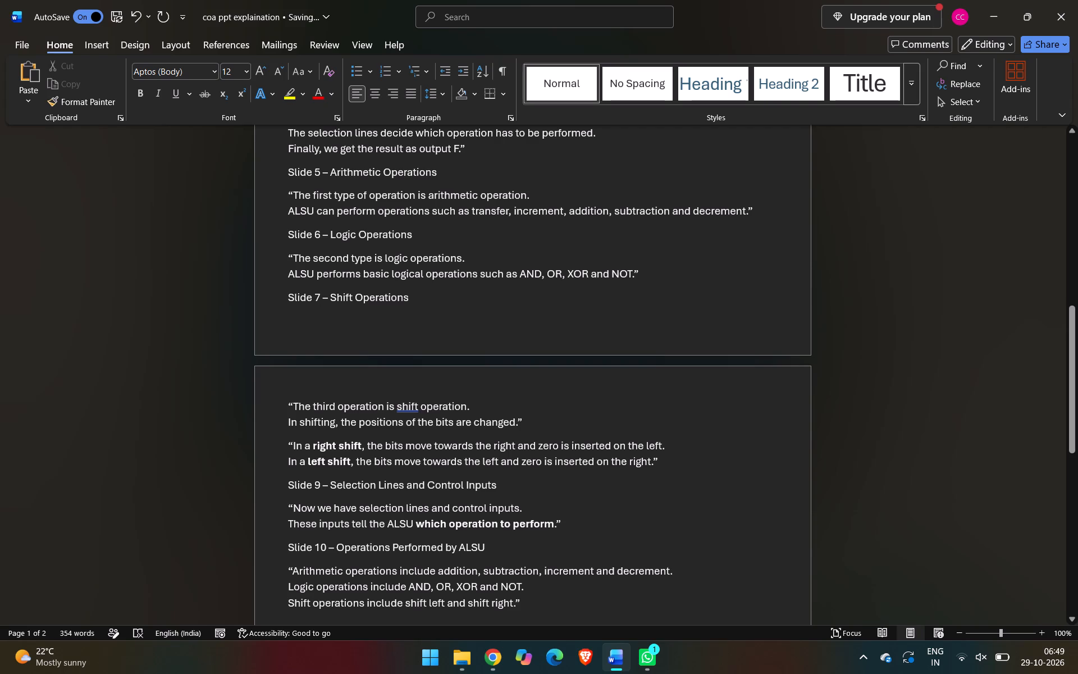
key(BackSpace)
key(8)
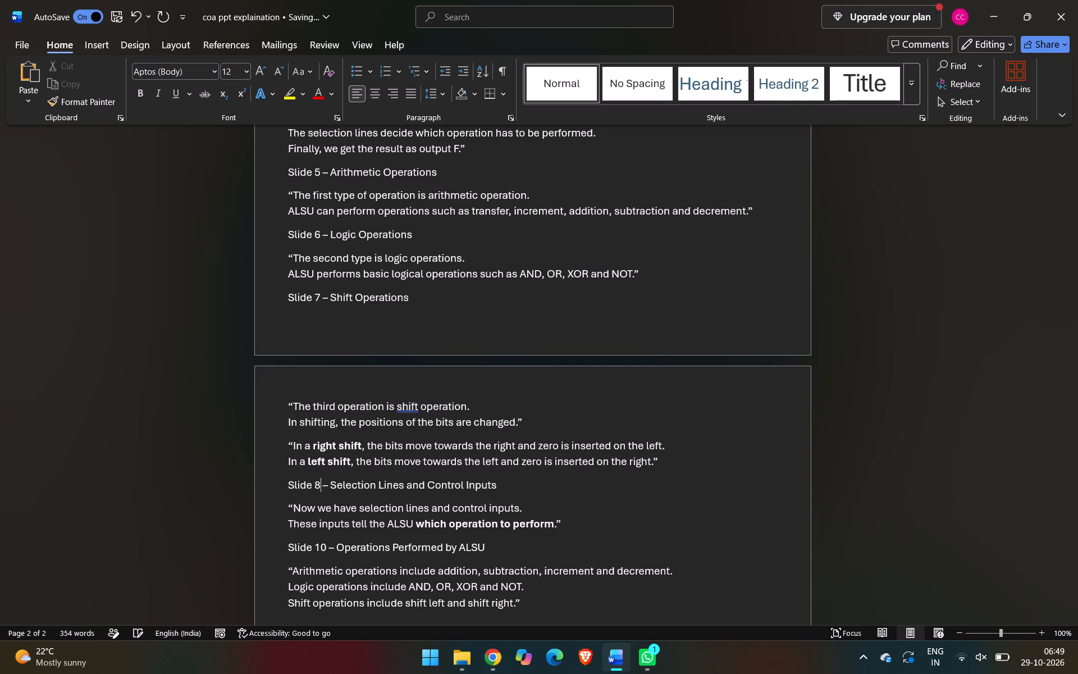
Renumber the Operations Performed by ALSU heading as Slide 9.
scroll(319, 483, down, 1)
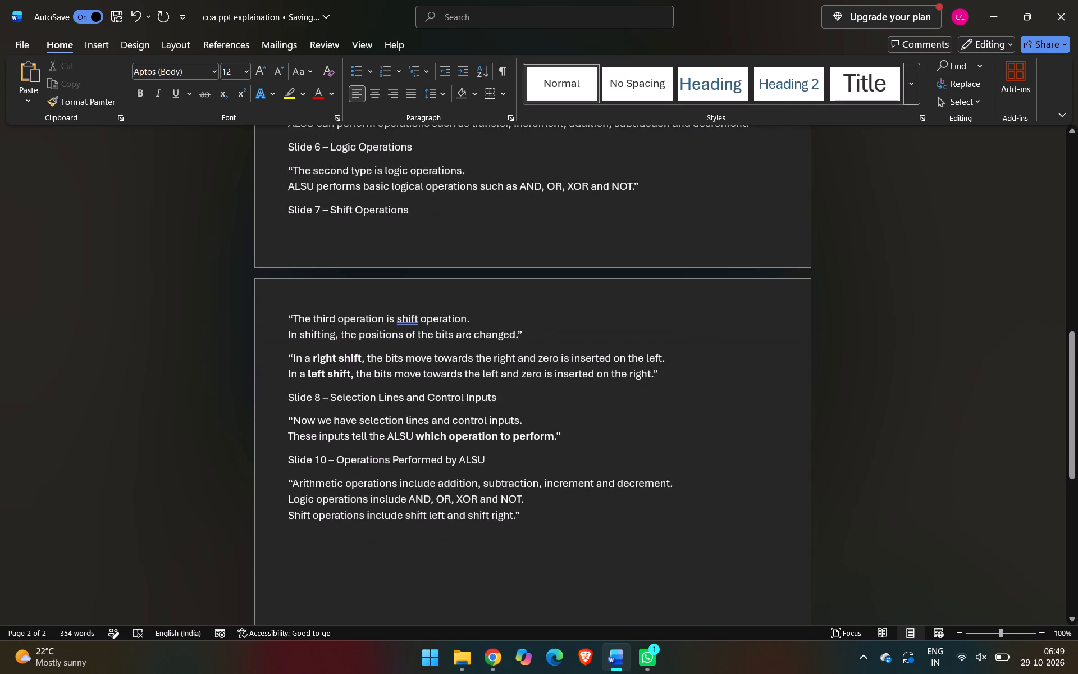
click(325, 461)
key(BackSpace)
key(9)
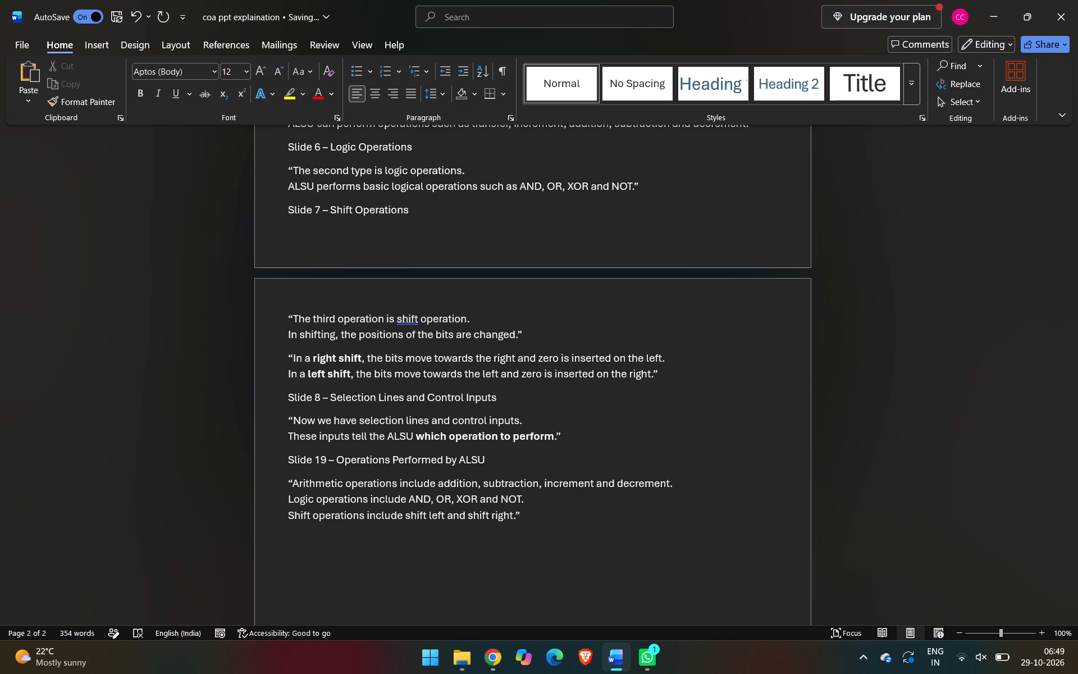
key(BackSpace)
key(BackSpace)
key(9)
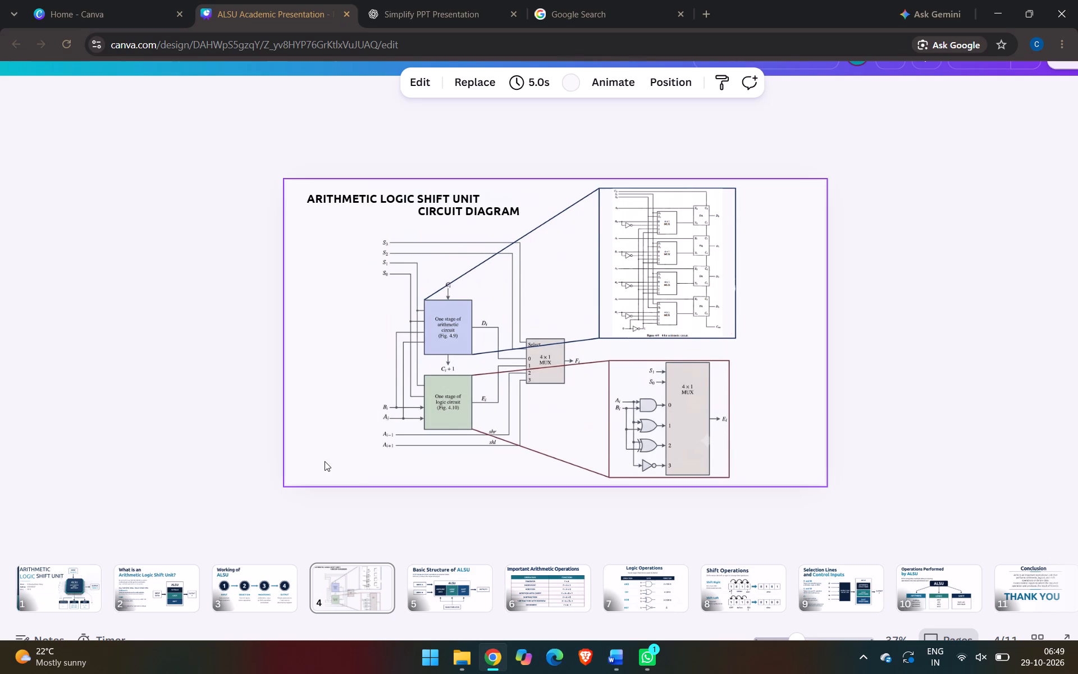
Switch to the Canva presentation and delete slide 5, Basic Structure of ALSU.
click(431, 593)
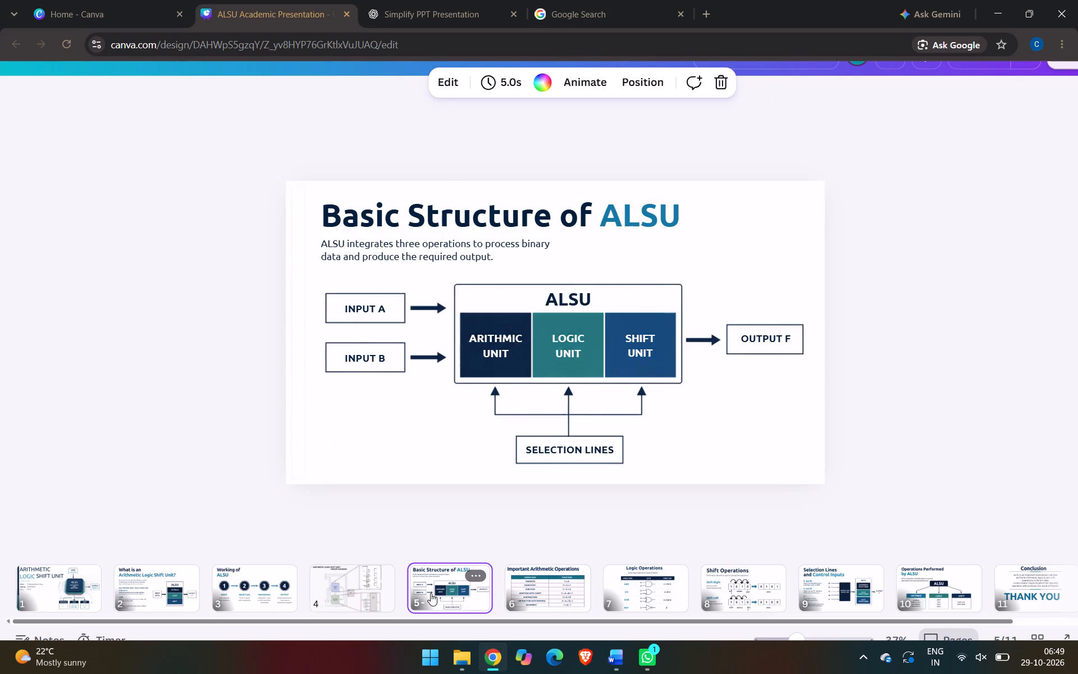
key(Delete)
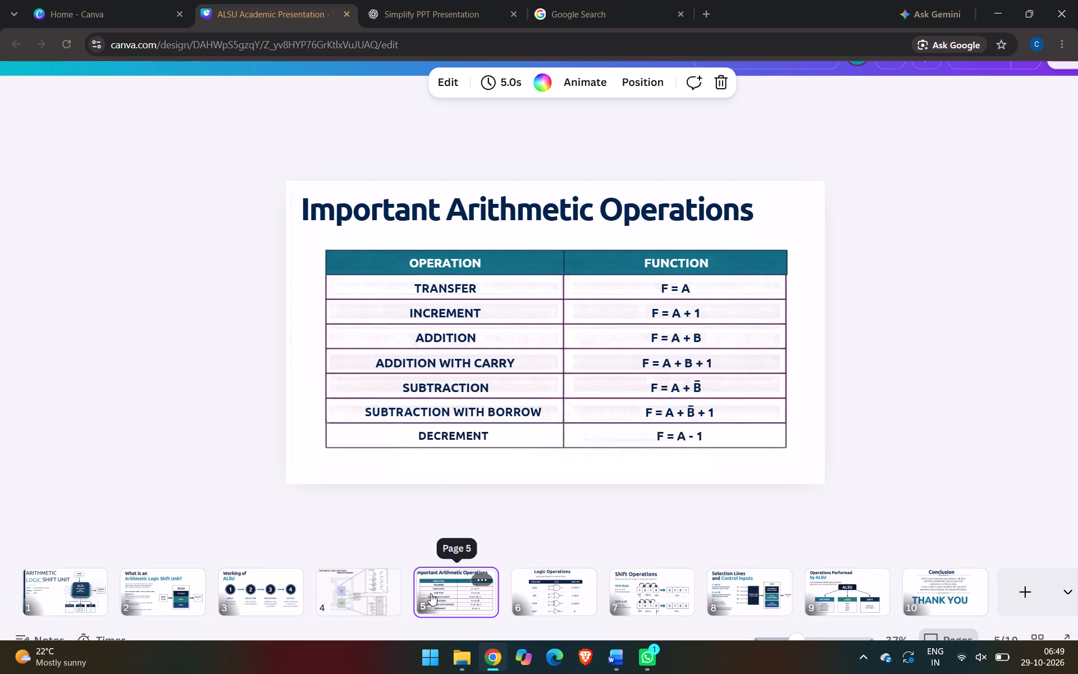
Check the order of the remaining slides from Logic Operations through Conclusion, and look at the title slide.
click(538, 596)
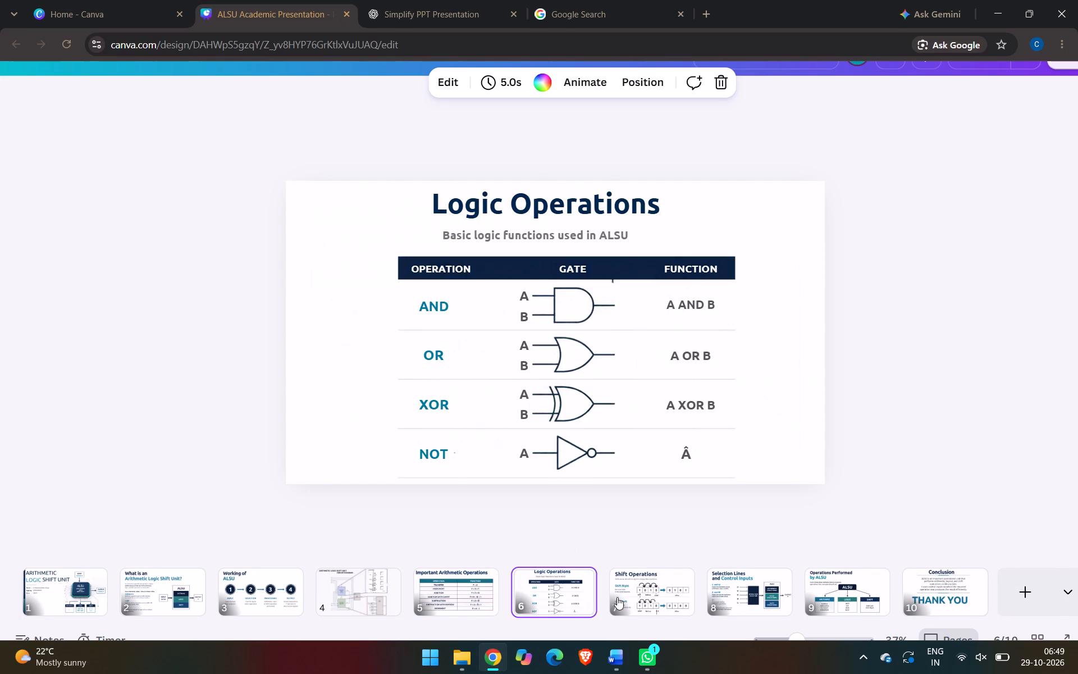
click(634, 599)
click(727, 596)
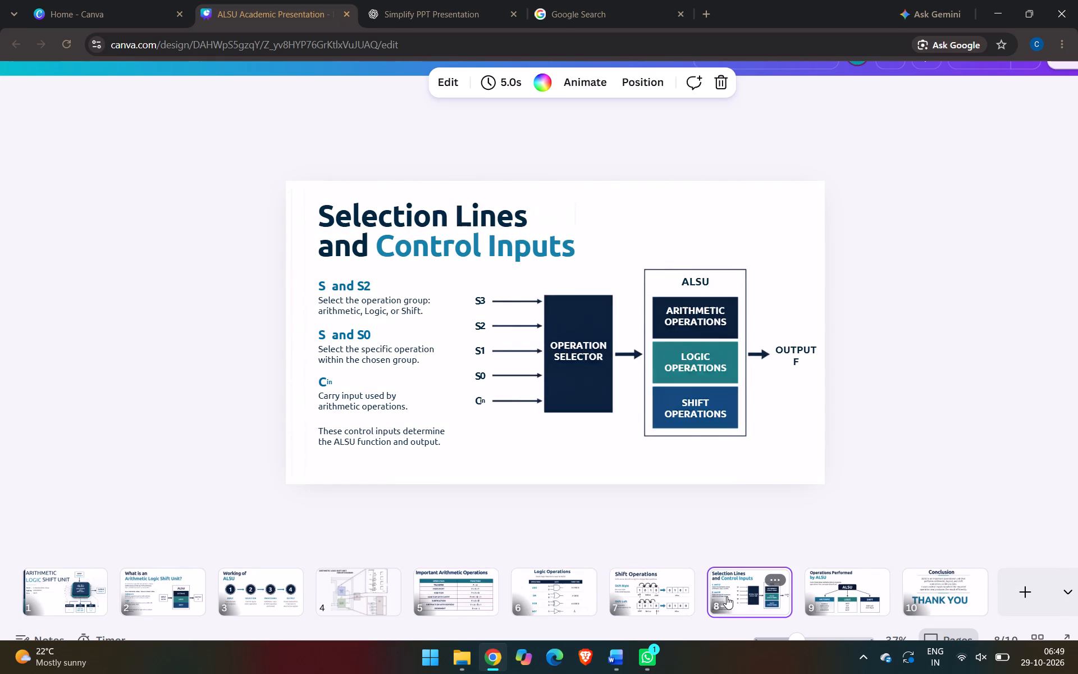
click(823, 584)
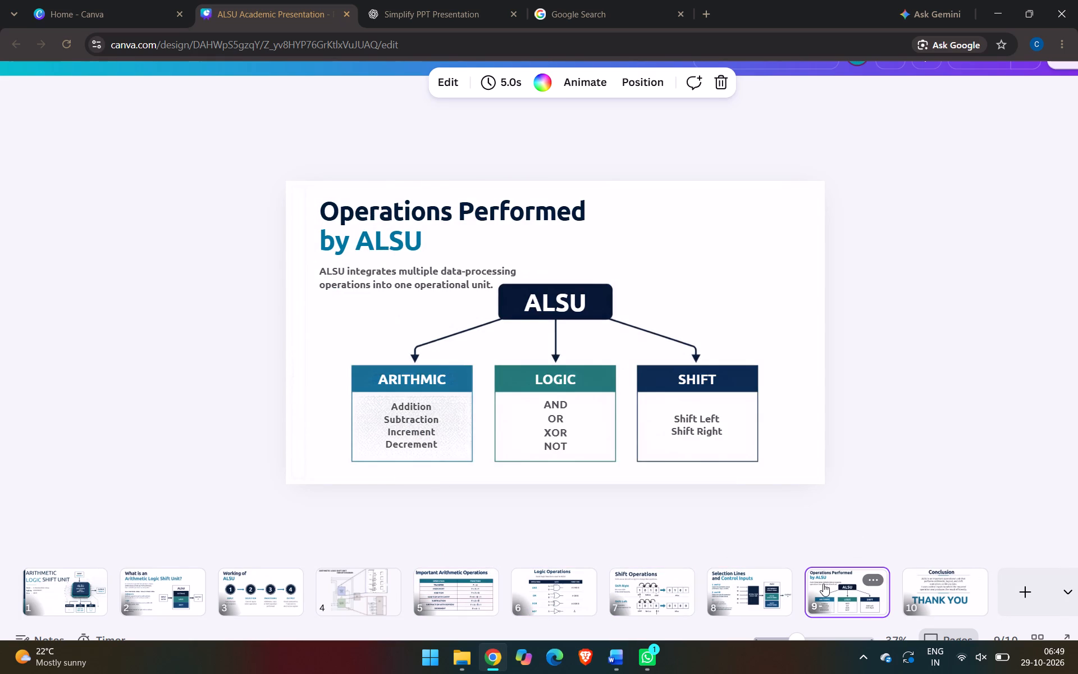
click(918, 579)
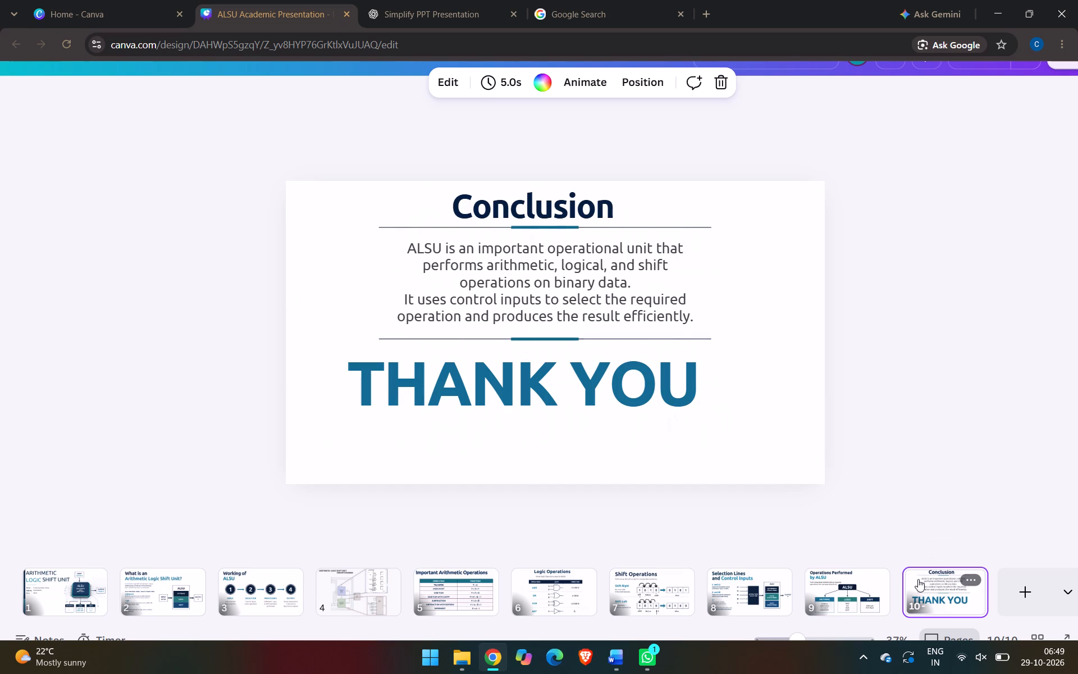
click(54, 592)
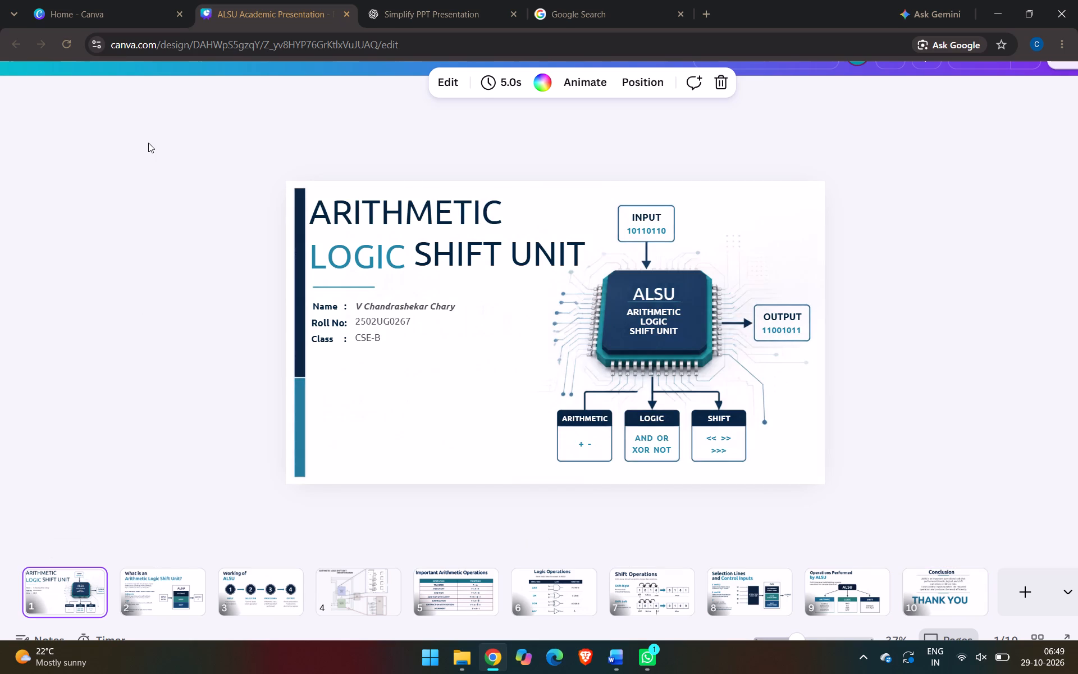
click(112, 15)
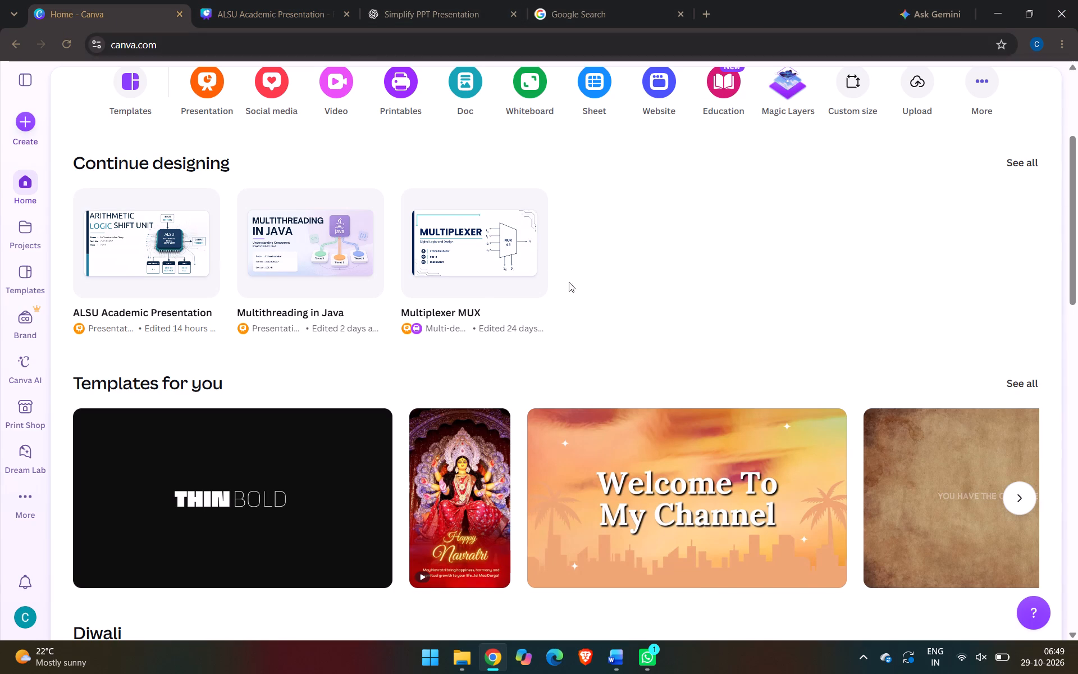
click(282, 2)
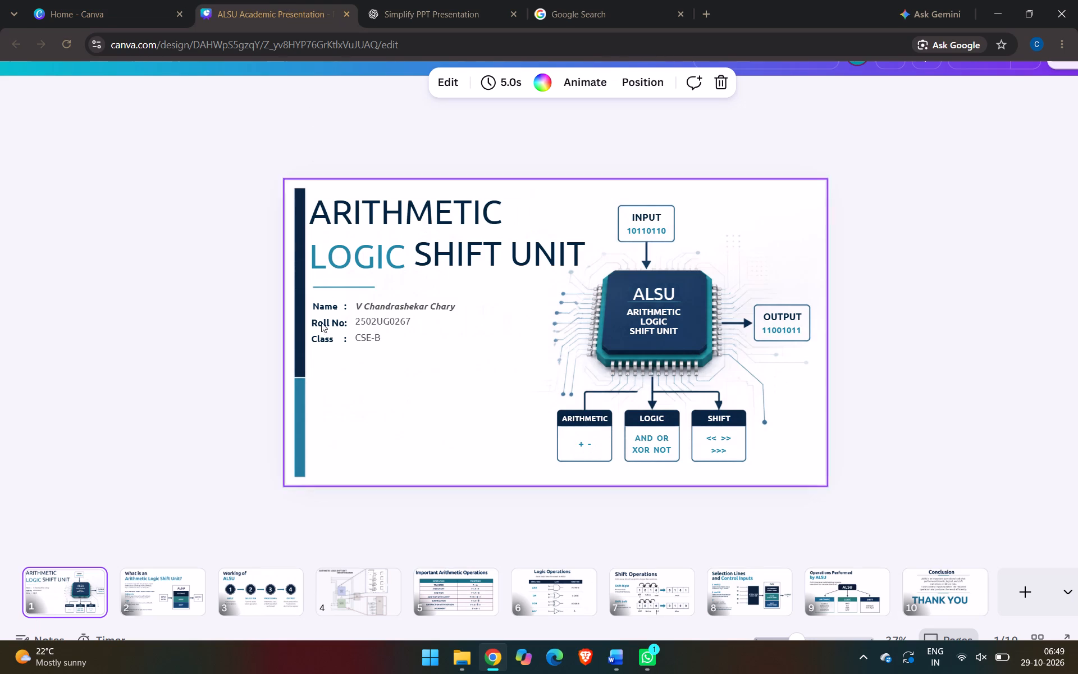
Save the ALSU presentation.
key(ctrl+s)
click(239, 309)
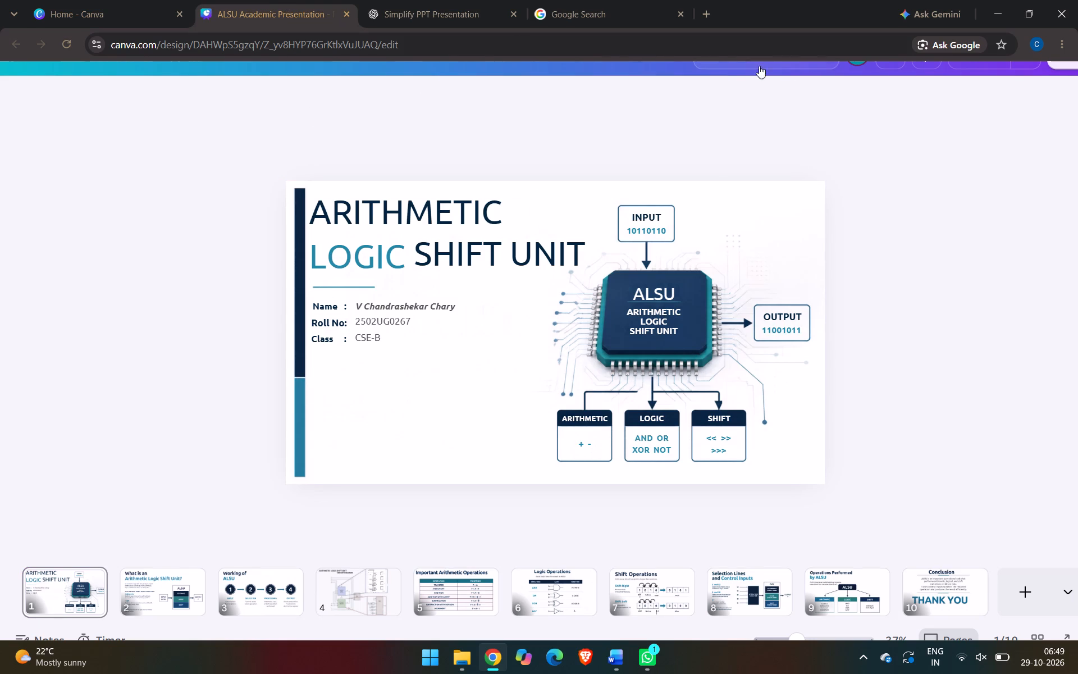
click(344, 6)
Open the Canva home page in a new browser tab and reopen the ALSU Academic Presentation from the recent designs.
click(706, 18)
key(c)
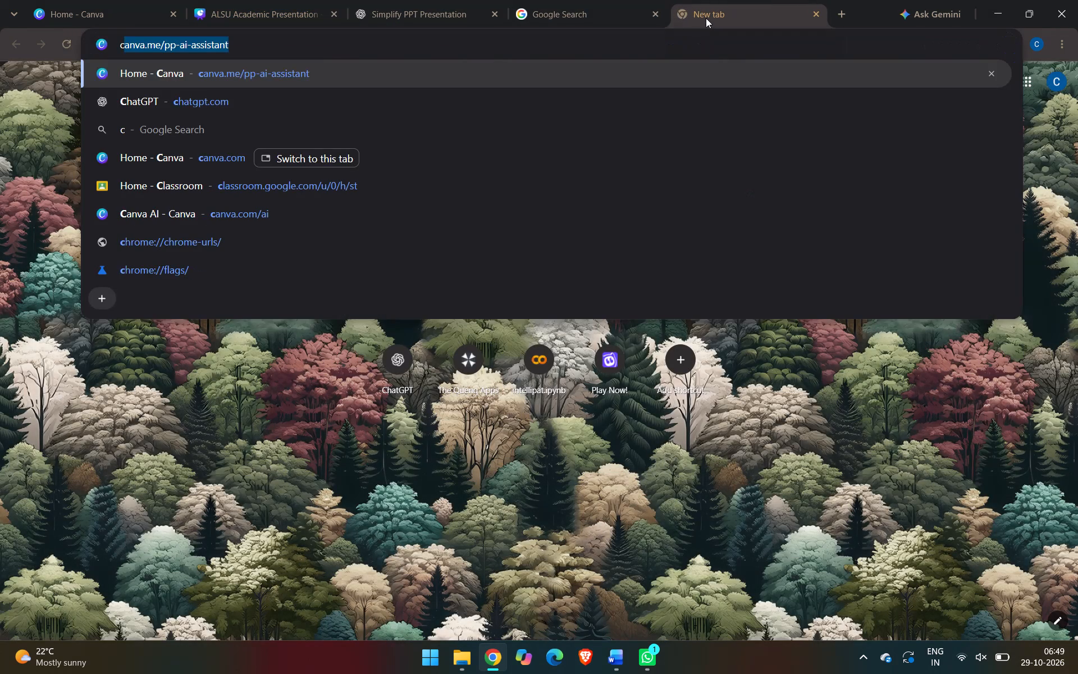
key(Return)
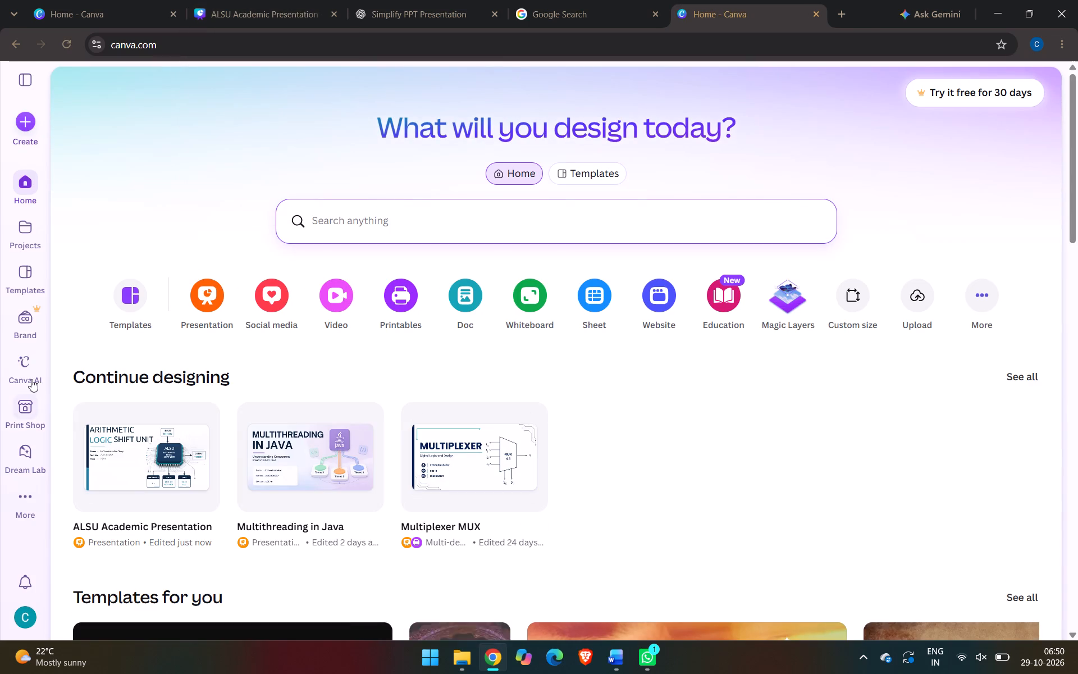
click(169, 474)
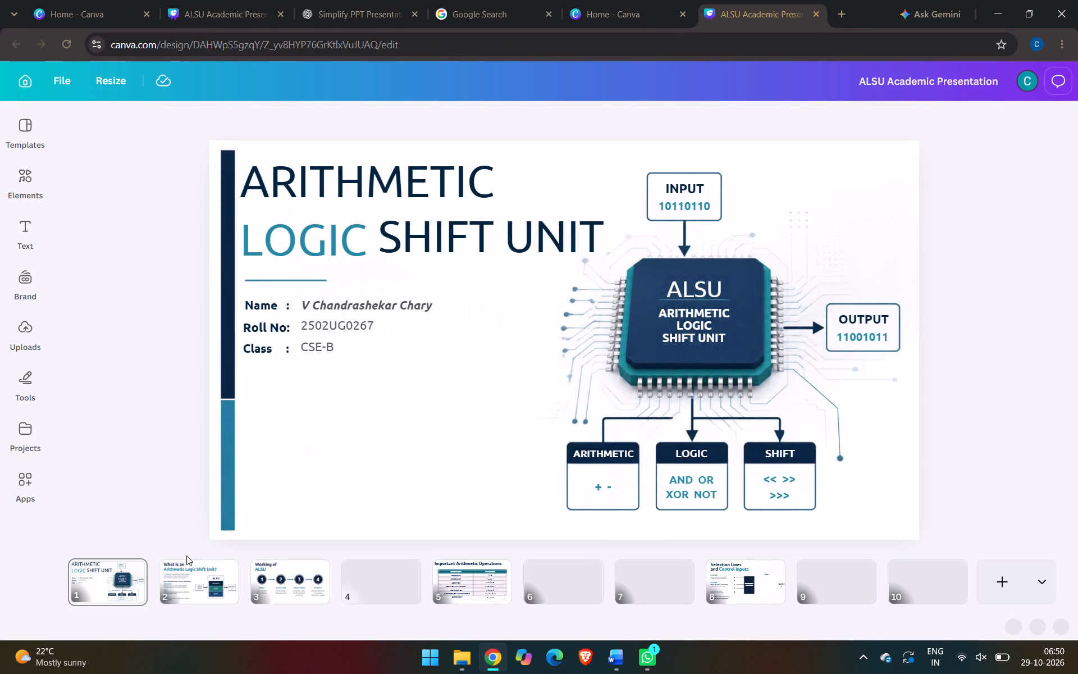
Go through the reopened presentation from slide 2 to slide 9 to check that its edits were saved.
key(Right)
click(167, 578)
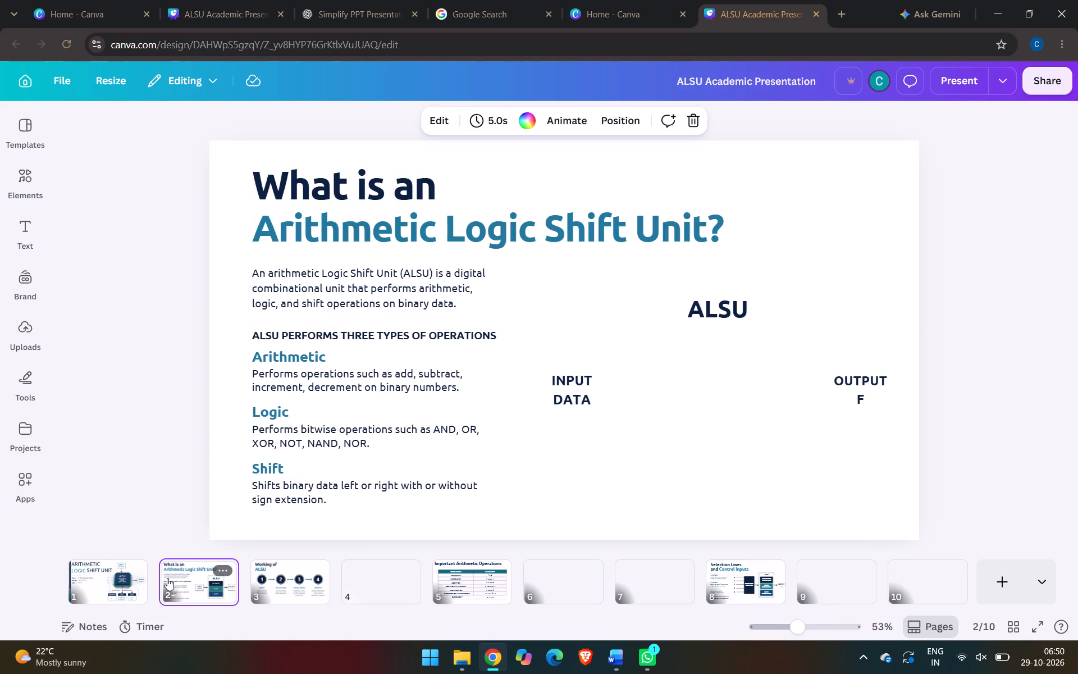
key(Right)
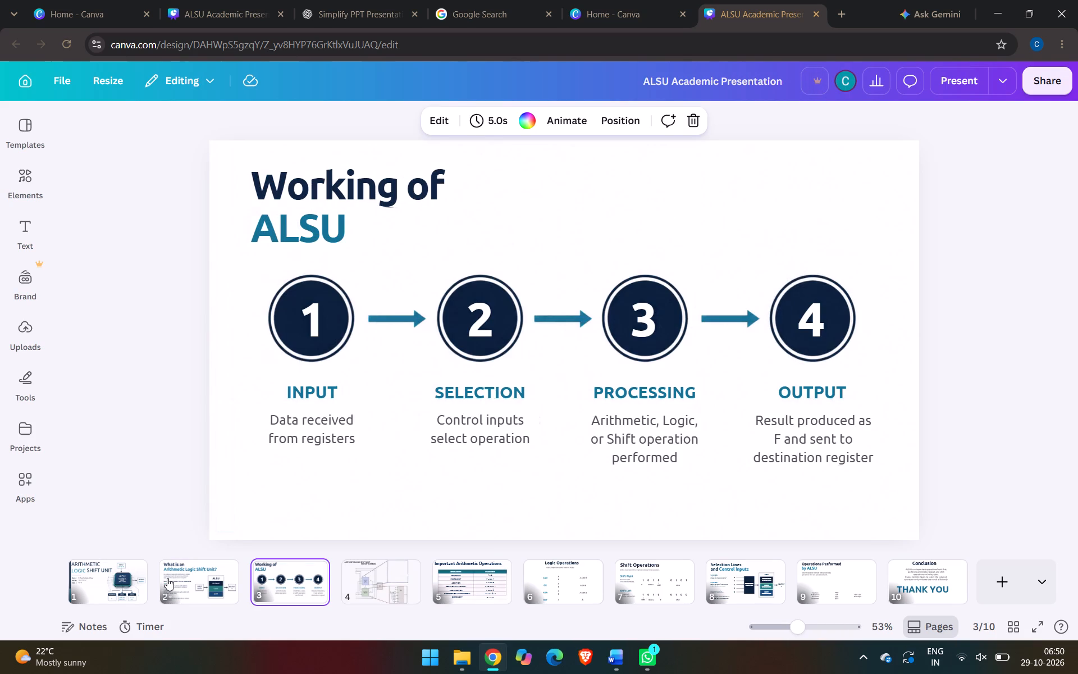
key(Right)
key(Right)
key(Right)
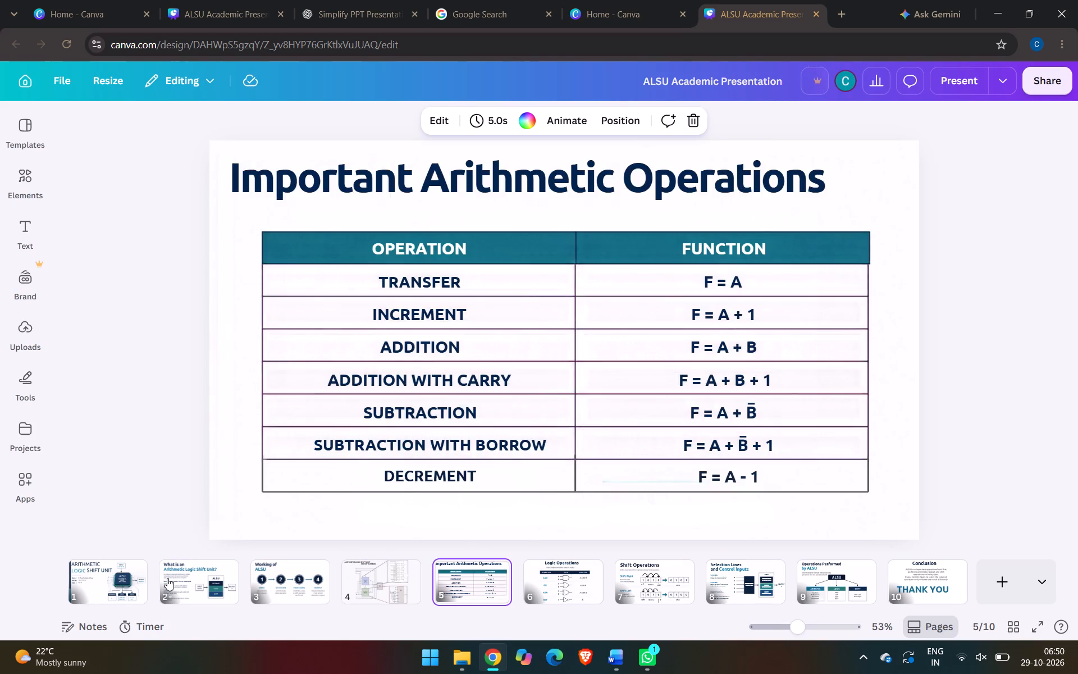
key(Right)
key(Right)
key(Right)
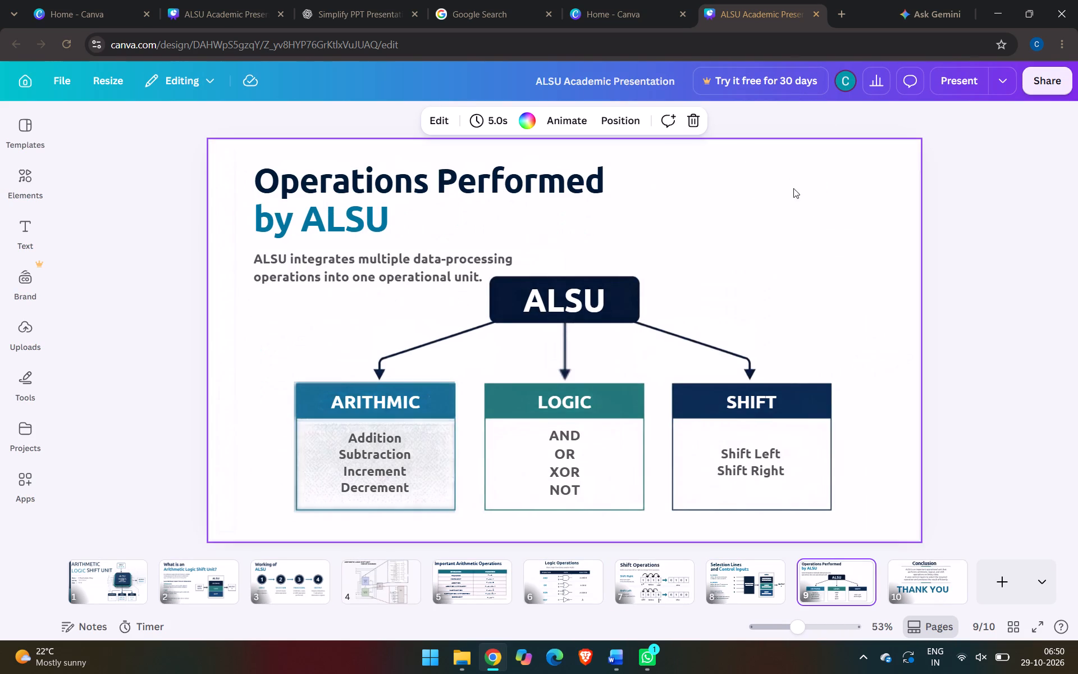
Close the reopened presentation's tab and the browser window, returning to the Word script.
click(815, 13)
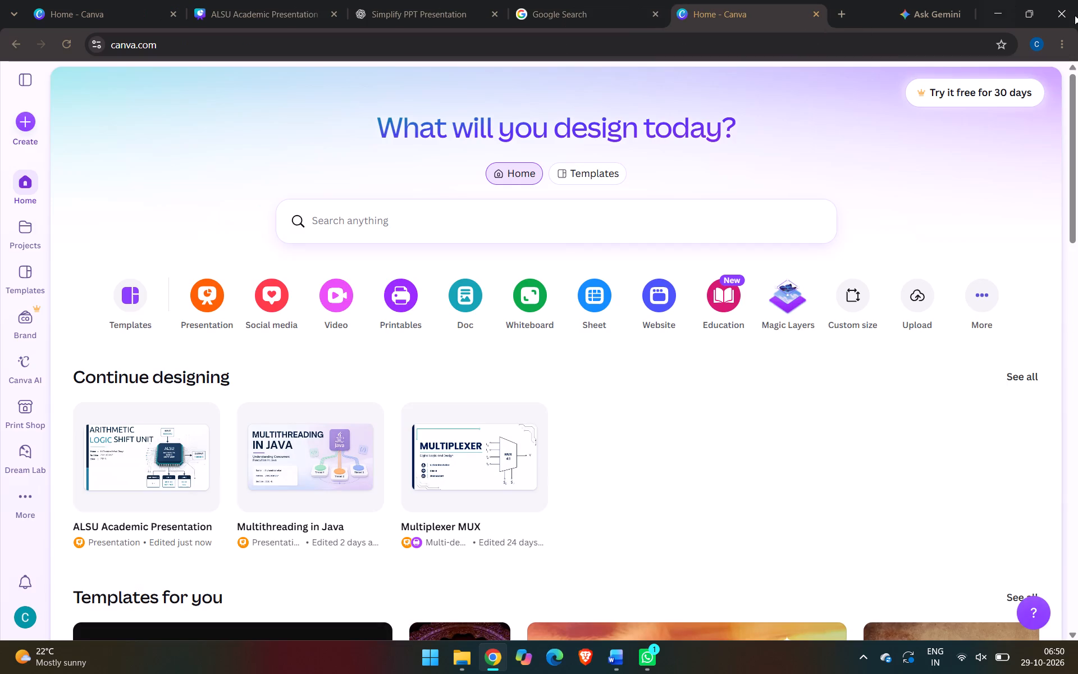
click(1077, 18)
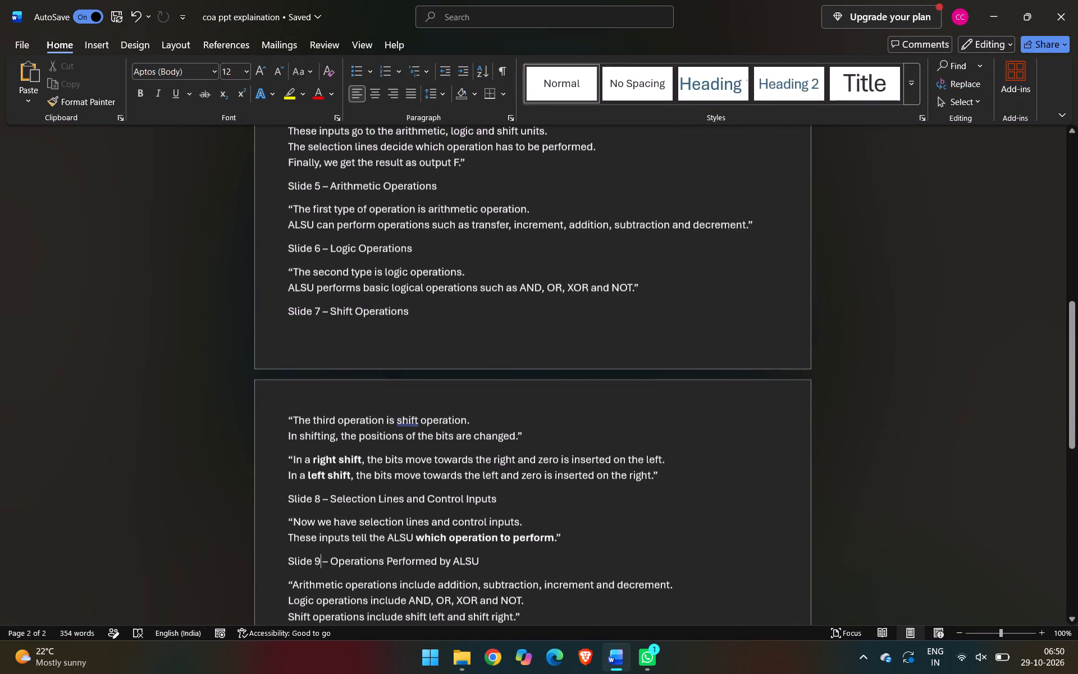
Save the coa ppt explaination script.
scroll(554, 368, up, 1)
key(ctrl+s)
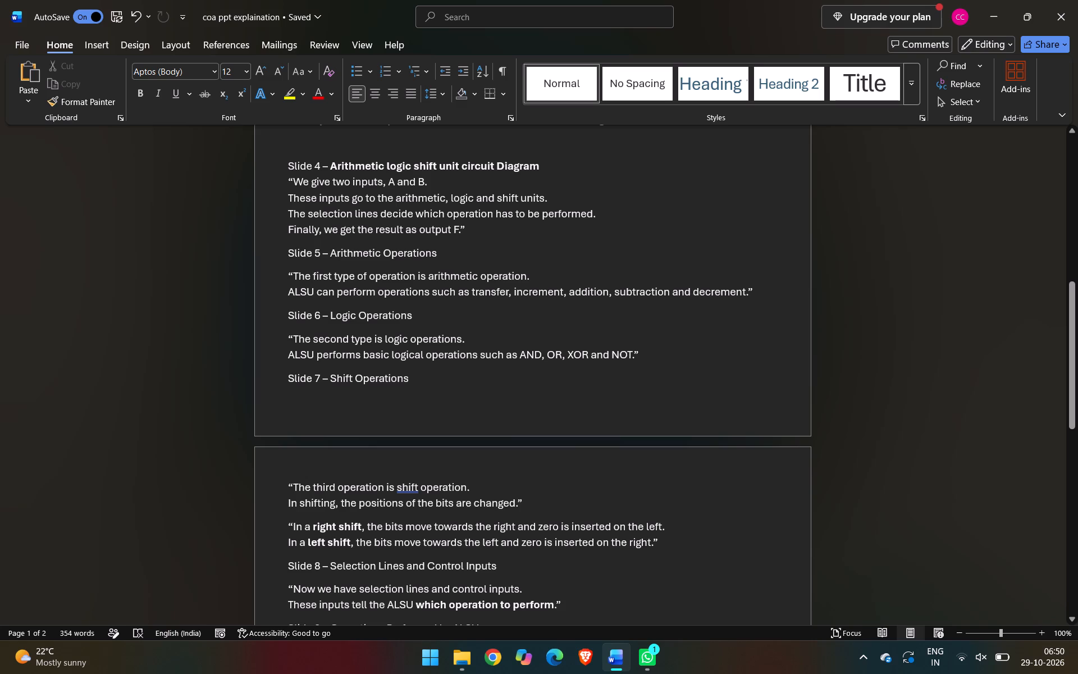
key(ctrl+s)
key(ctrl+s)
key(s)
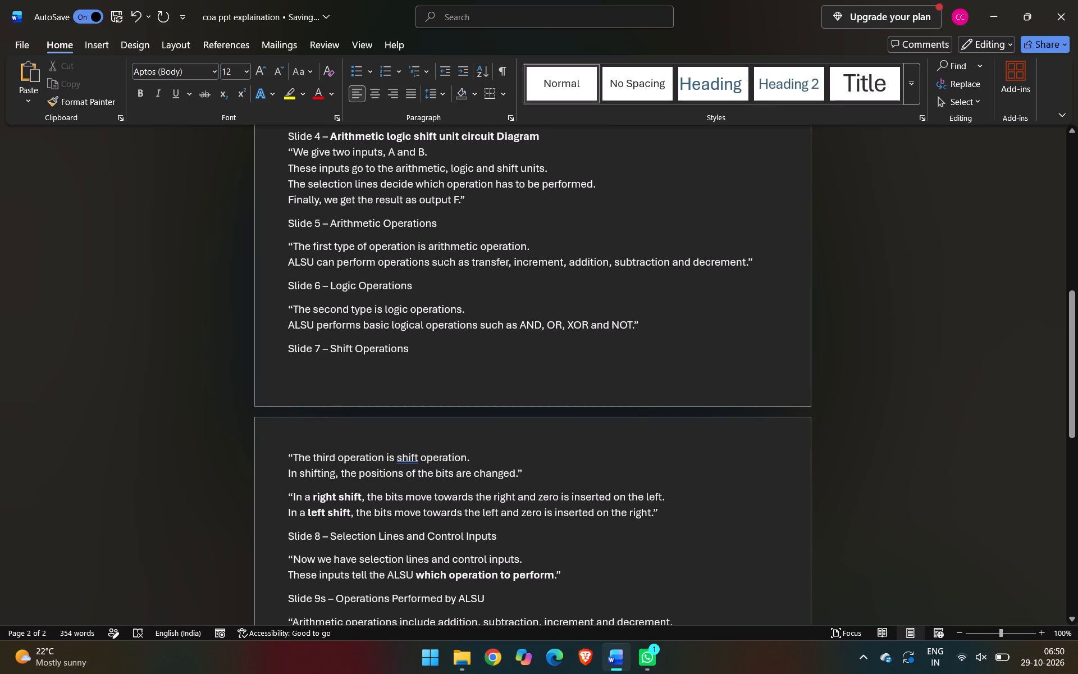
Open the coa ppt explaination document from the Documents folder in File Explorer and look over its slide sections.
click(455, 662)
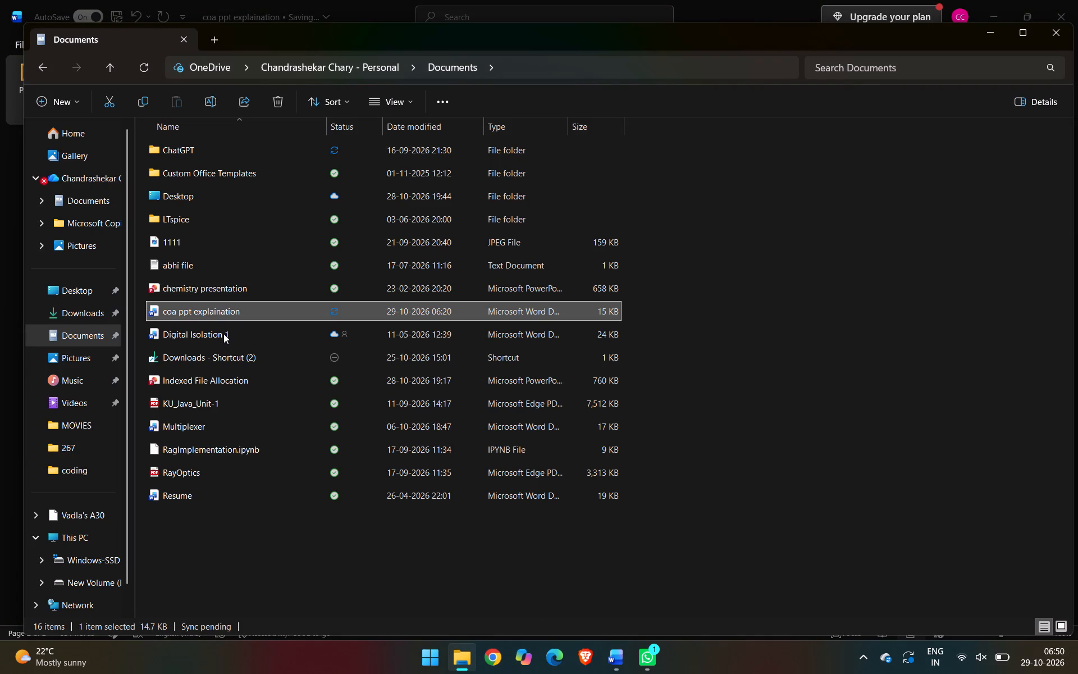
double_click(223, 315)
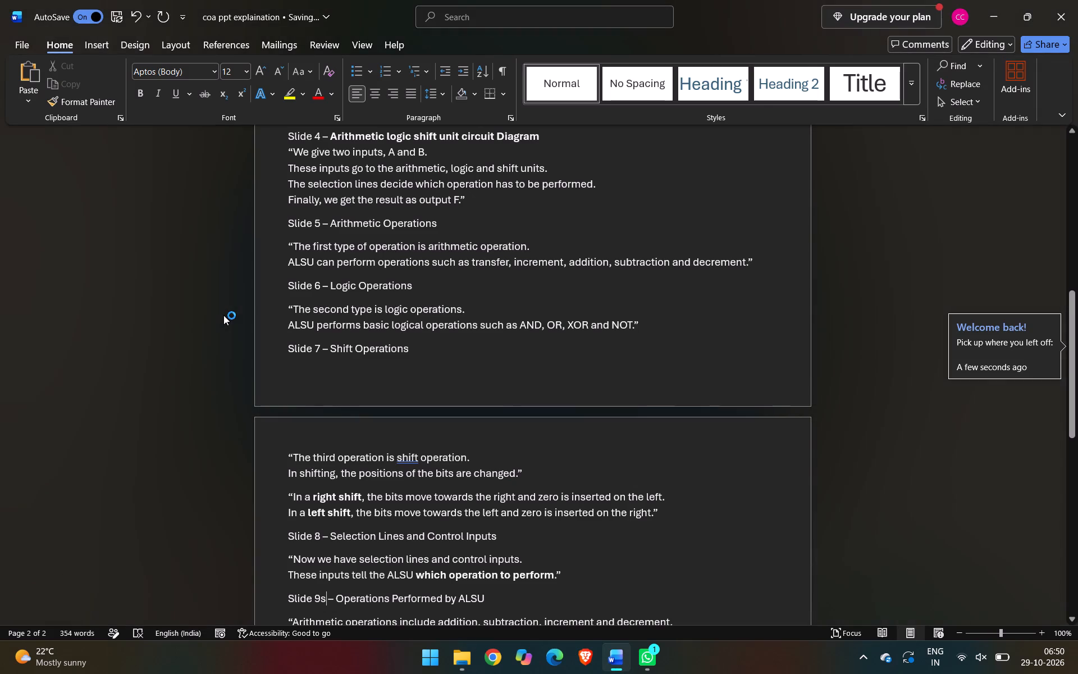
scroll(359, 340, right, 2)
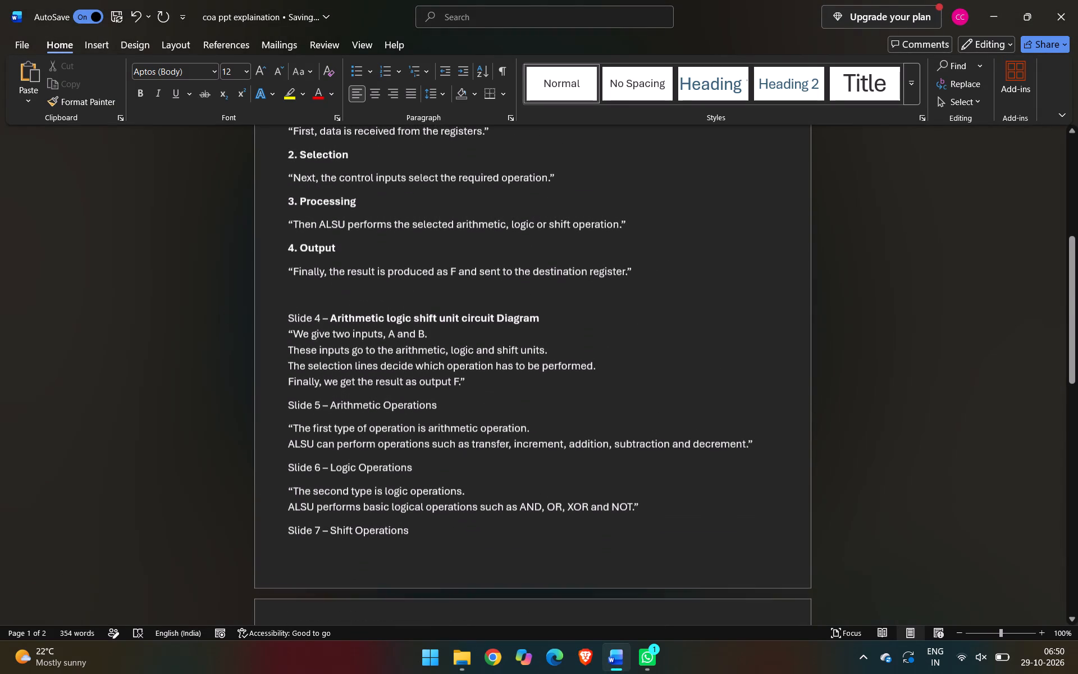
scroll(359, 340, right, 1)
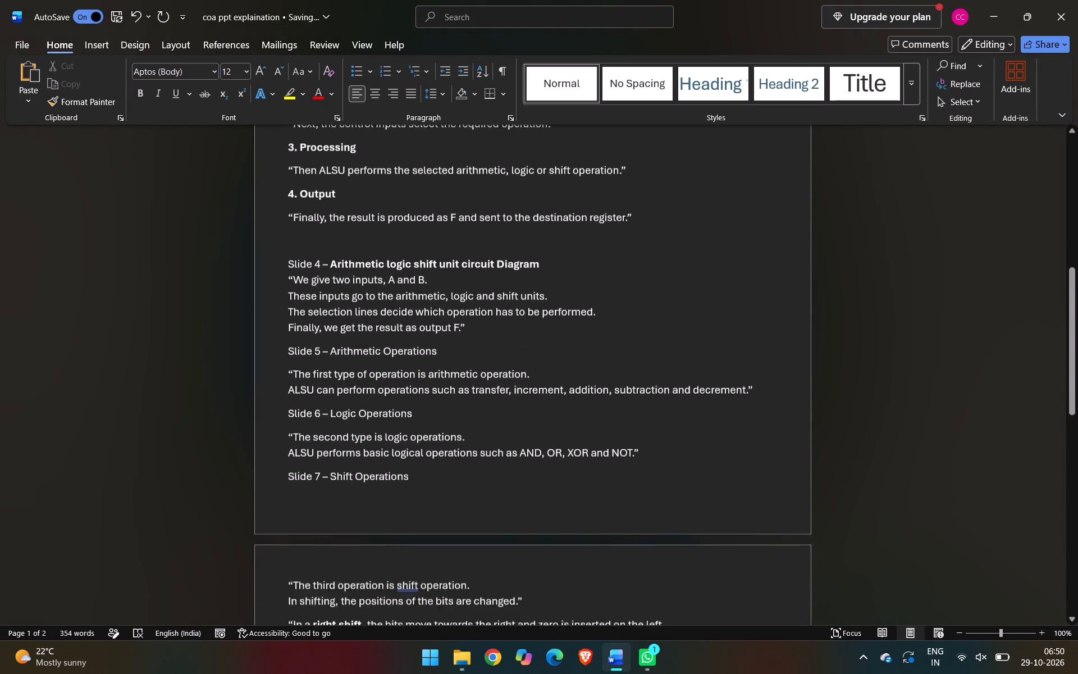
scroll(359, 340, right, 1)
Close the coa ppt explaination document, returning to the Documents folder in File Explorer.
click(1077, 11)
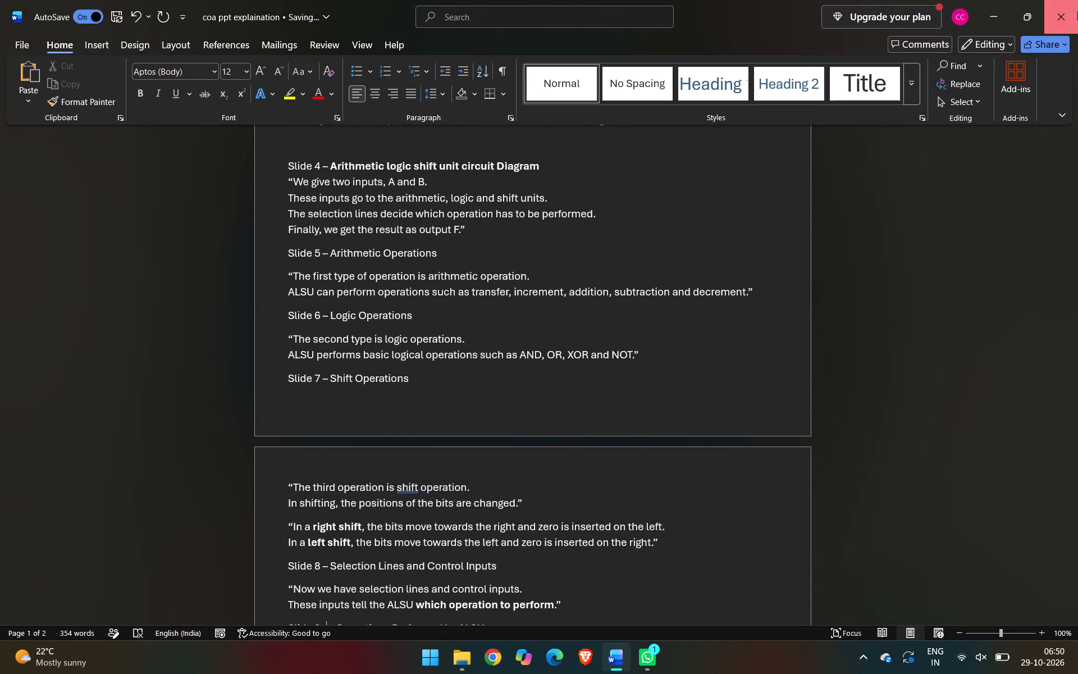
click(1077, 11)
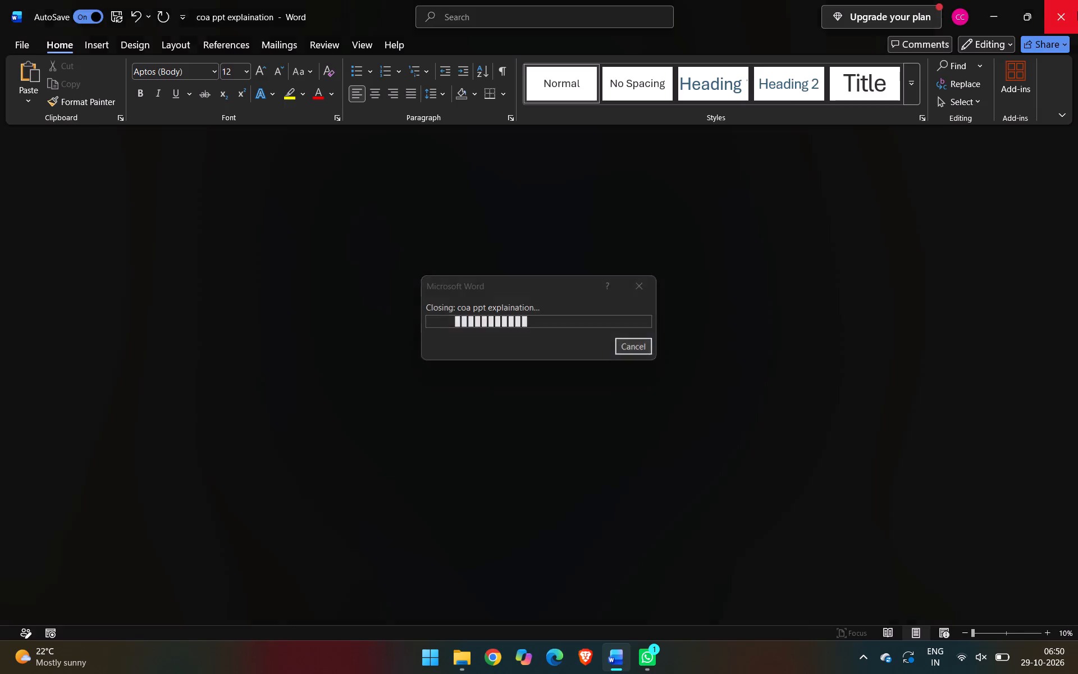
Select the coa ppt explaination file in the Documents folder.
click(282, 310)
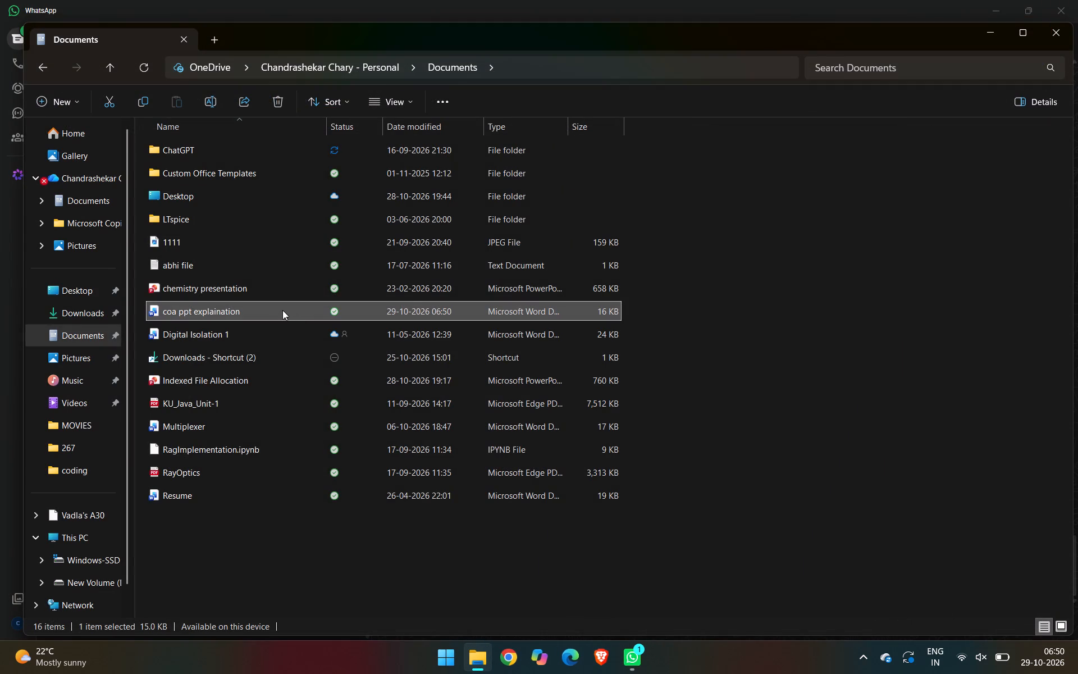
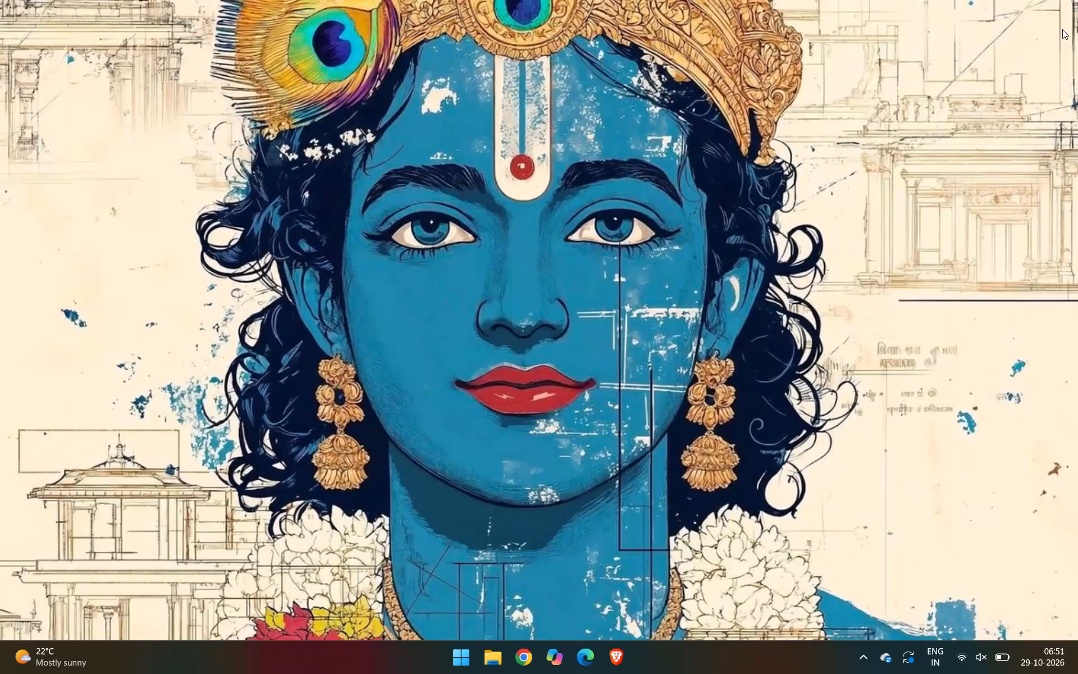
Shut down the computer.
key(super+x)
text(uu)
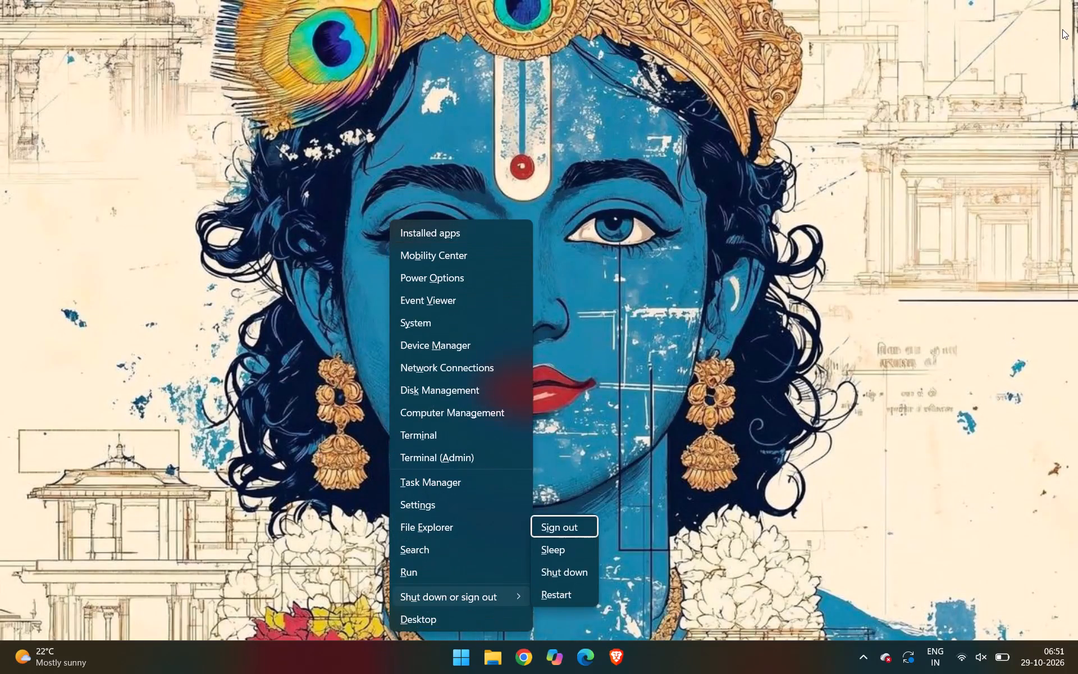